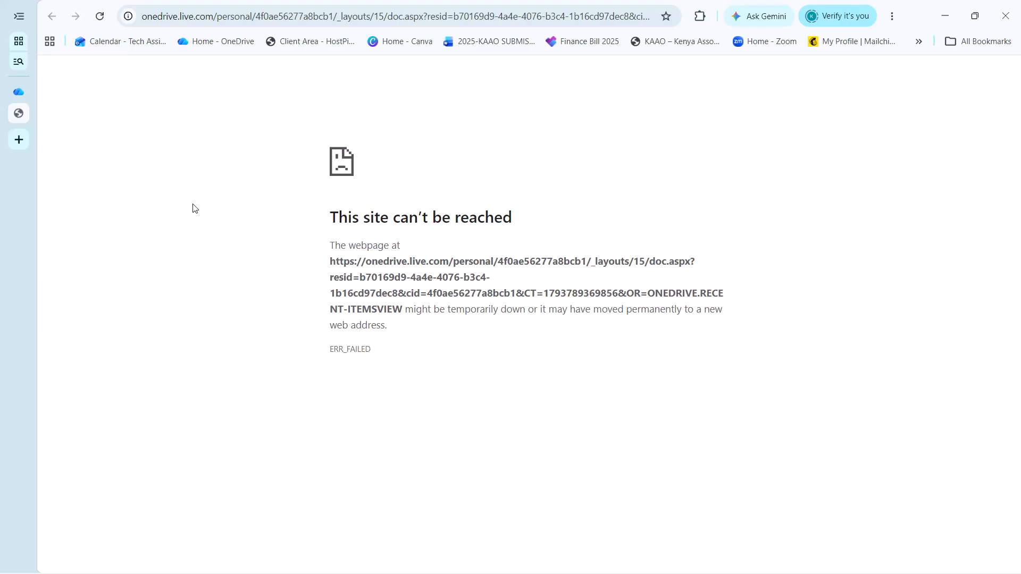
Reload the OneDrive page to open the MEMBER FLEET COMPOSITION workbook.
click(99, 11)
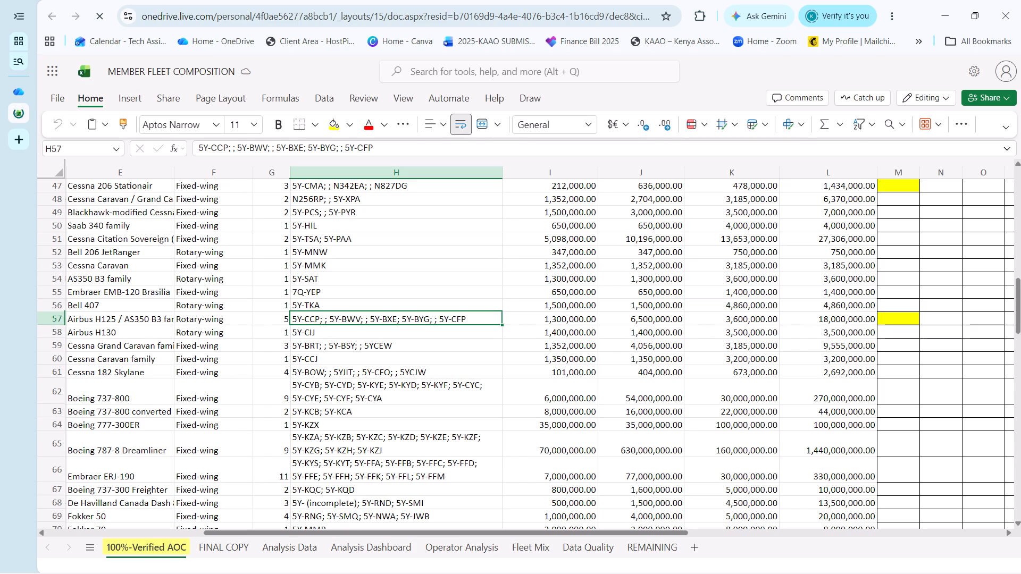
Review the lower aircraft rows on the 100%-Verified AOC sheet and the last operator entries on the FINAL COPY sheet.
scroll(324, 338, down, 12)
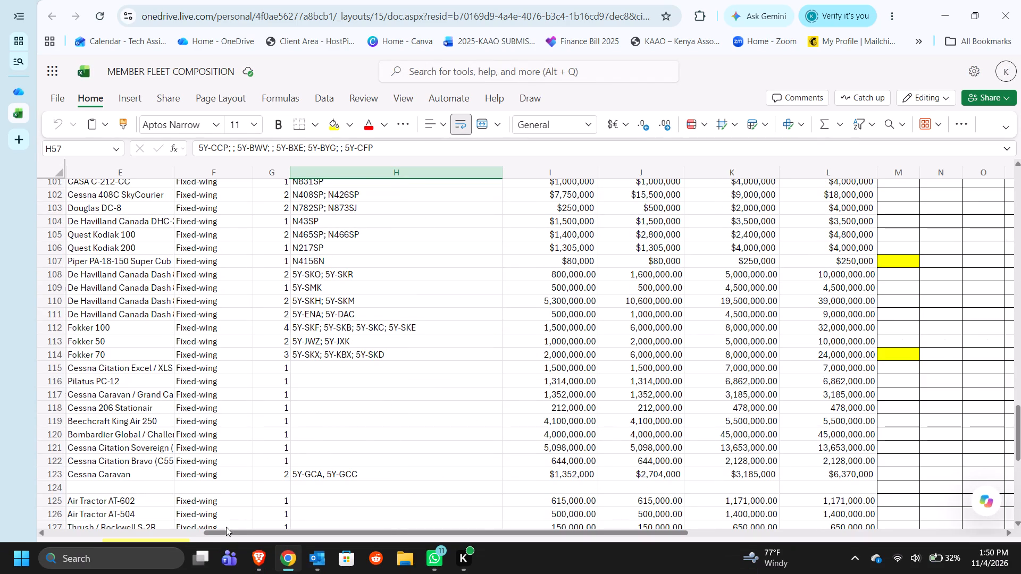
click(229, 545)
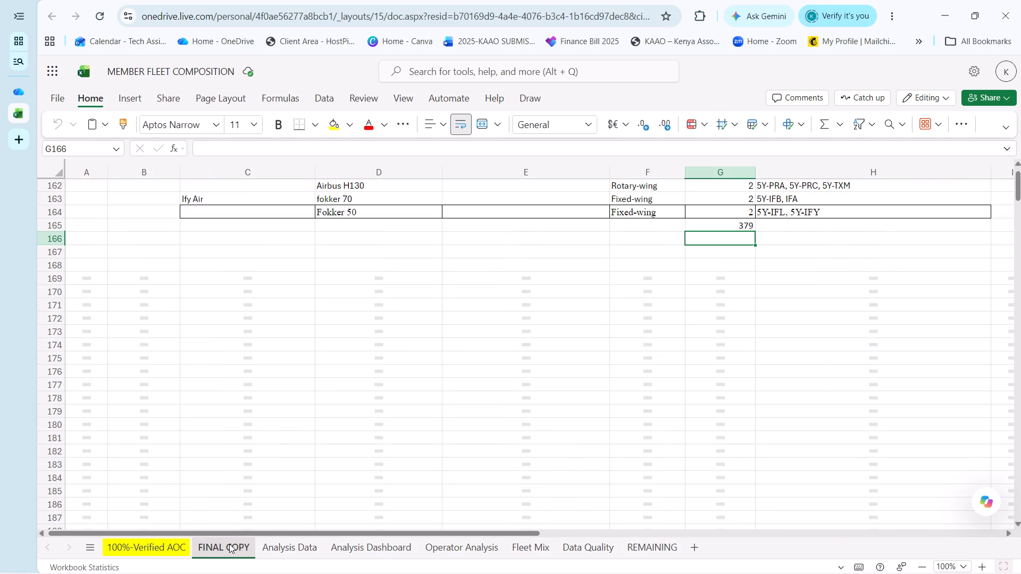
scroll(196, 434, up, 5)
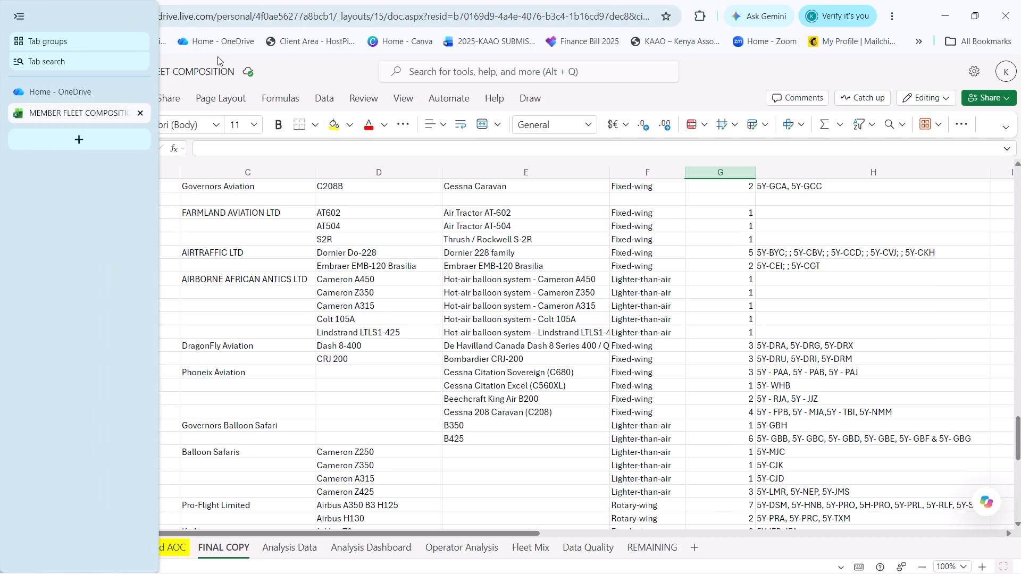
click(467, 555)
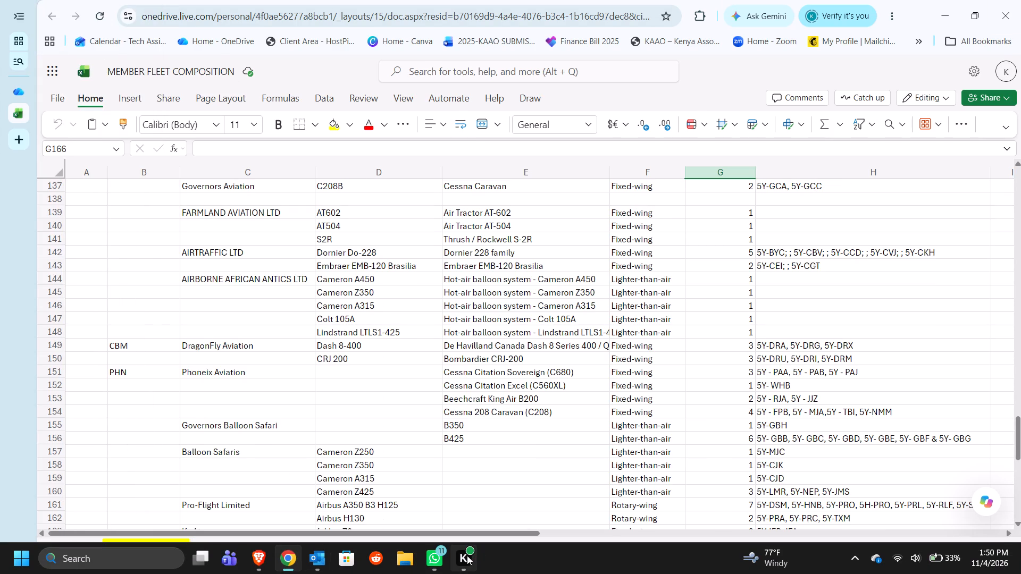
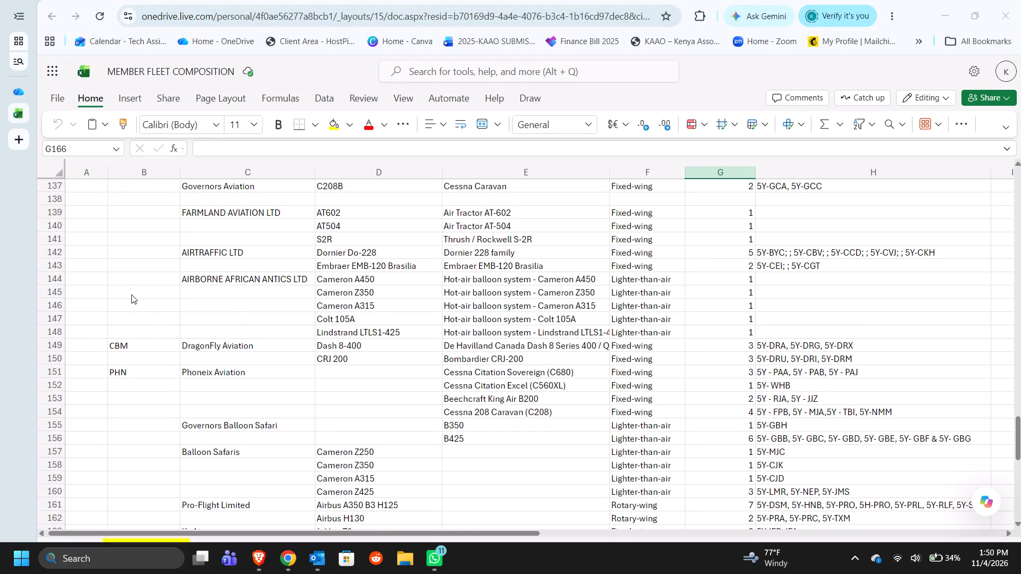
Select Ify Air's empty code cell B163 on the FINAL COPY sheet and search Google in a new tab for "ify air iata code".
click(147, 328)
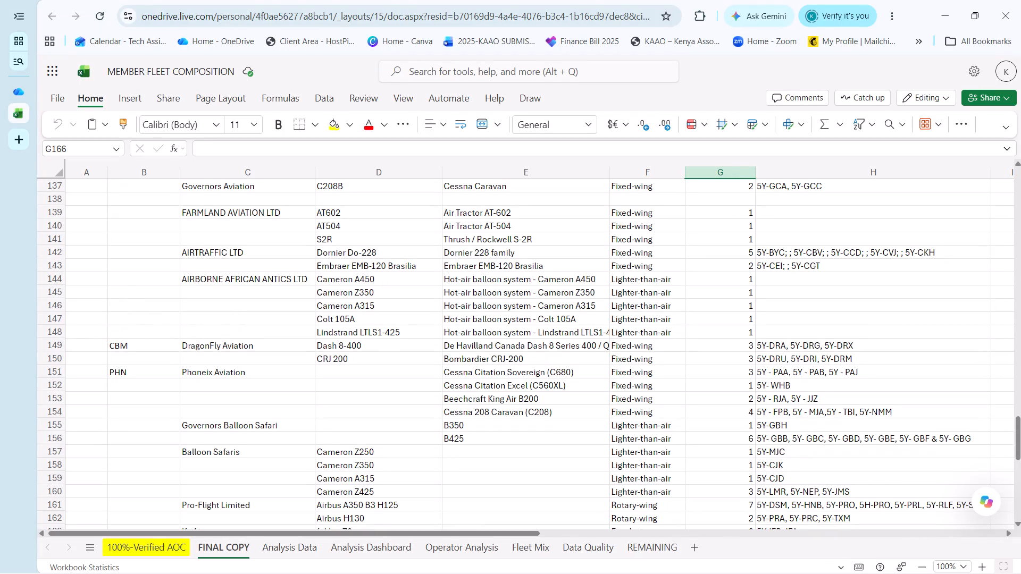
scroll(156, 443, down, 2)
click(152, 402)
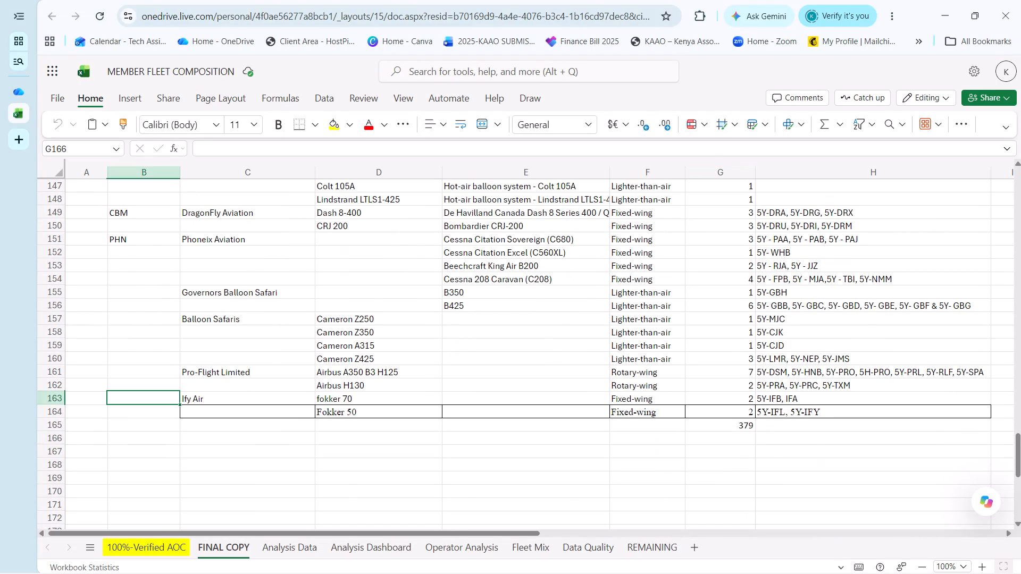
click(40, 141)
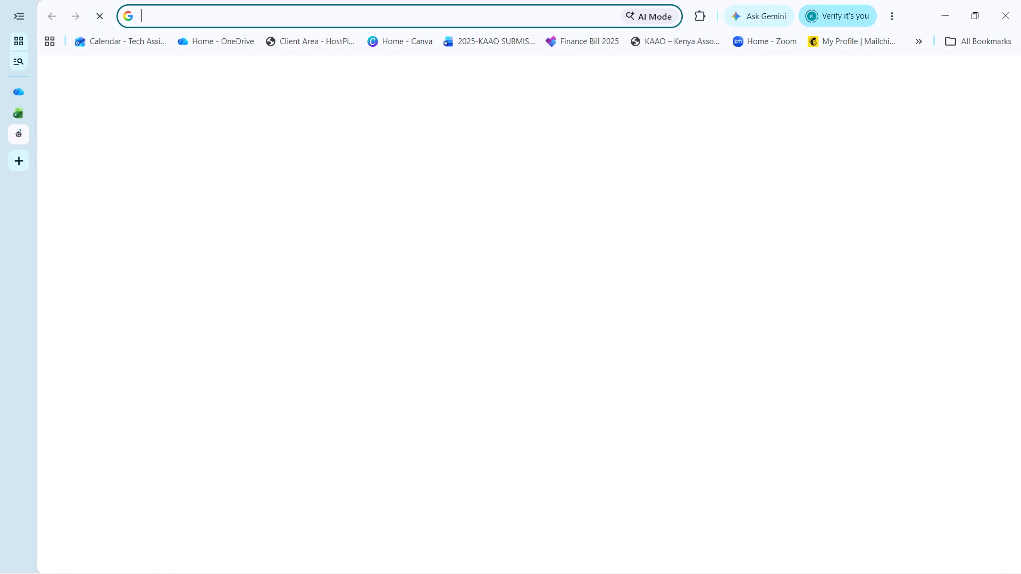
text(ify air)
key(space)
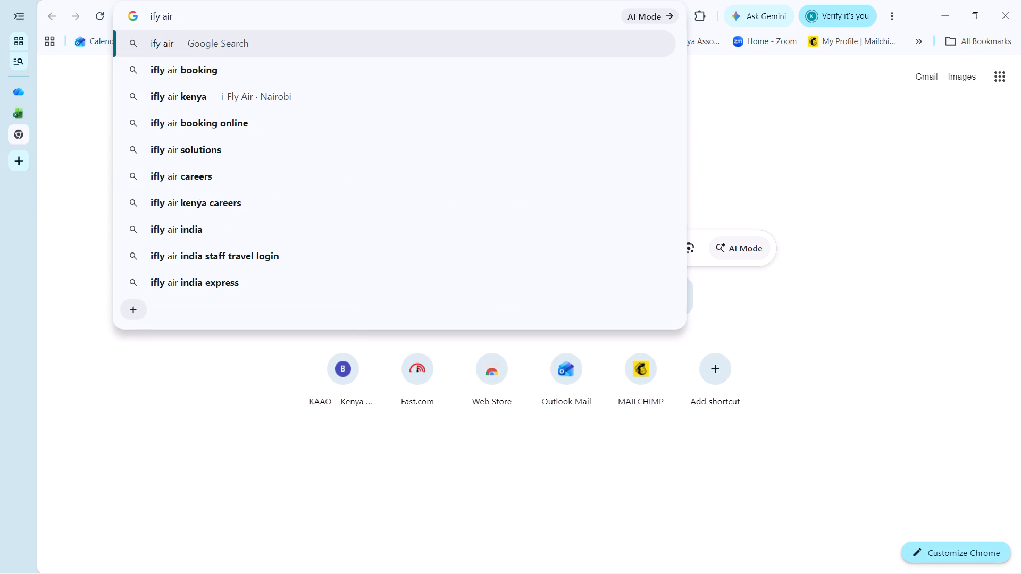
text(iata)
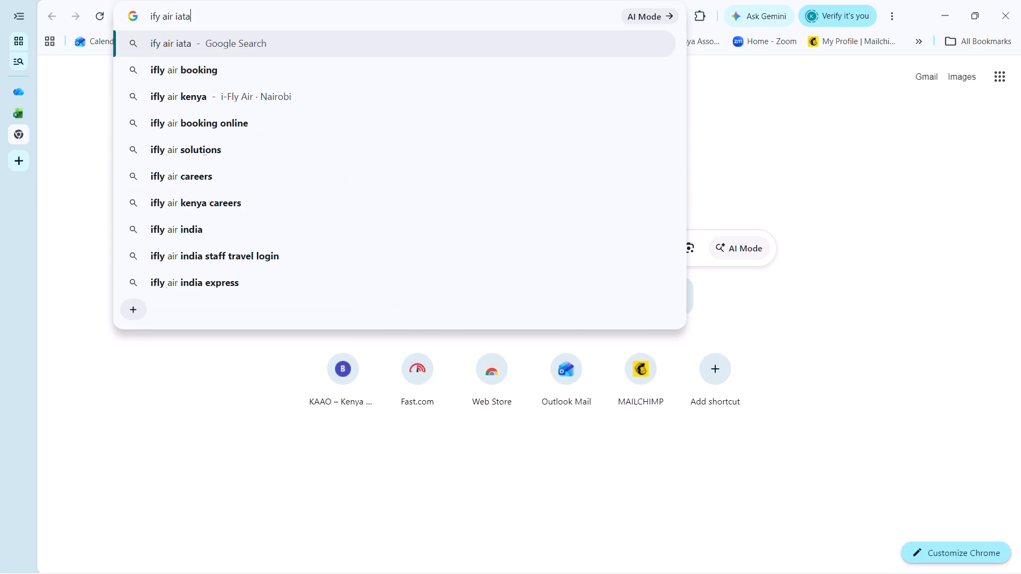
key(Down)
key(Return)
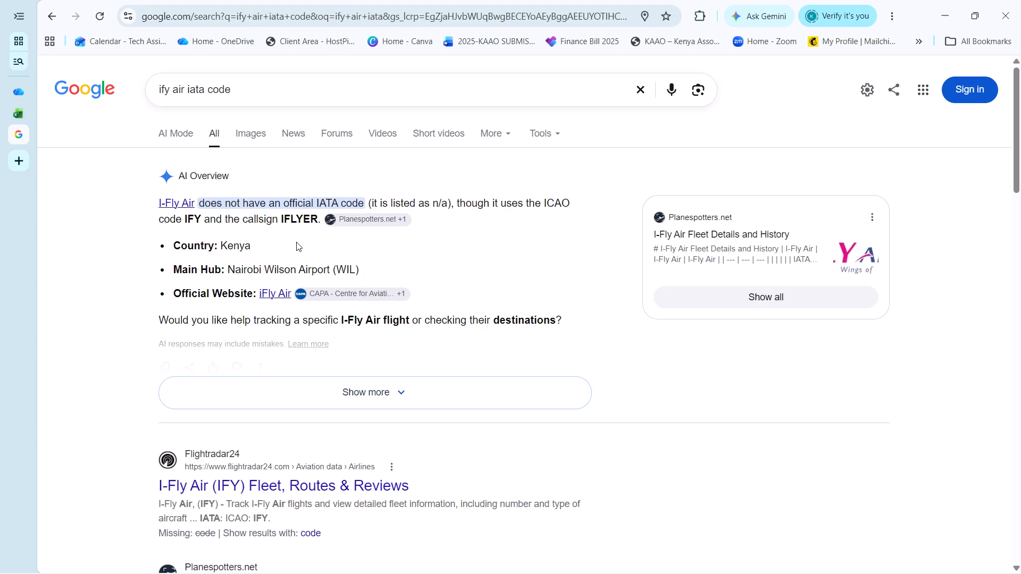
Copy the ICAO code IFY from the search overview and paste it into Ify Air's code cell B163 in the fleet workbook.
drag(201, 217, 200, 217)
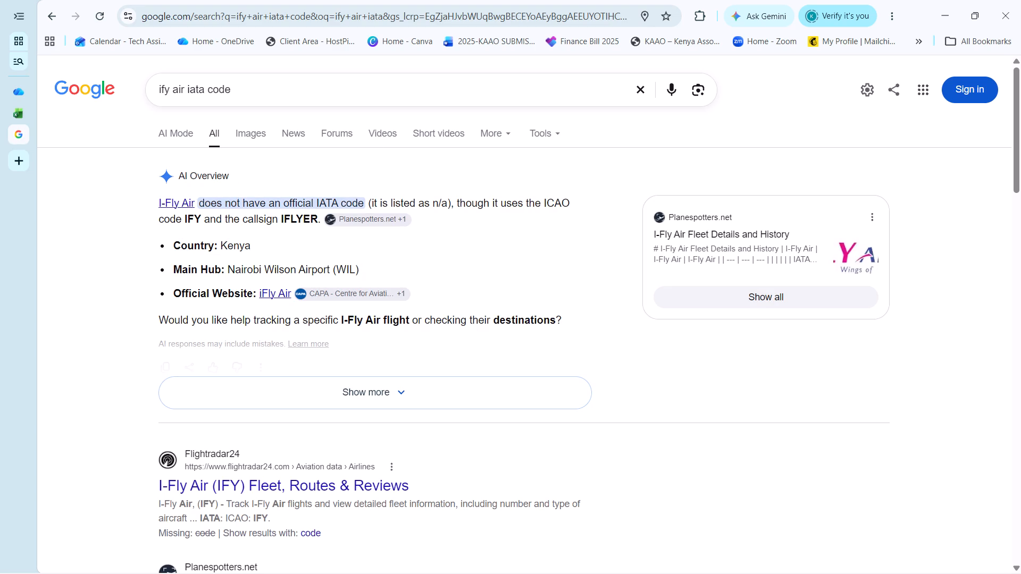
drag(200, 217, 185, 218)
right_click(188, 222)
click(216, 236)
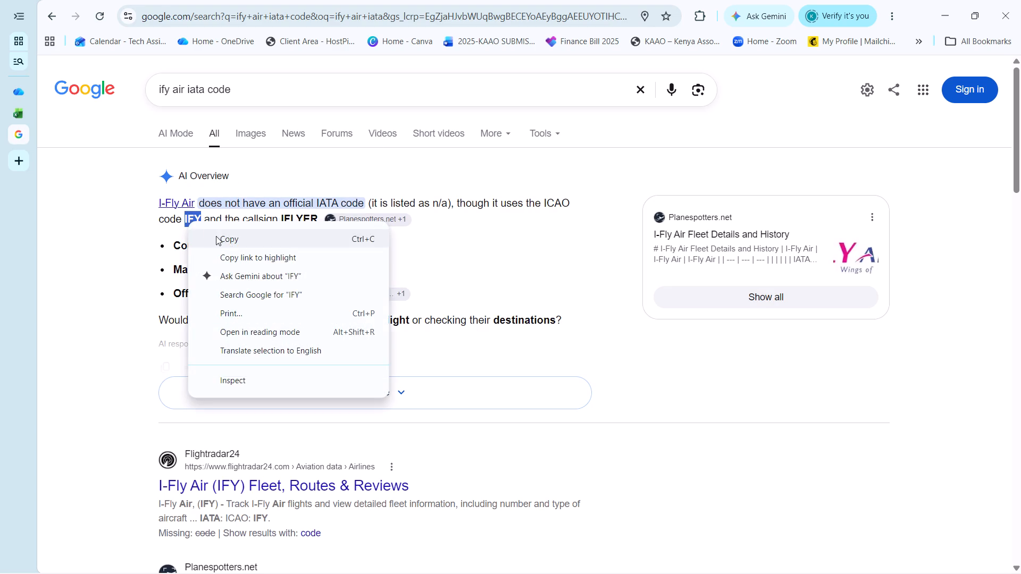
click(33, 111)
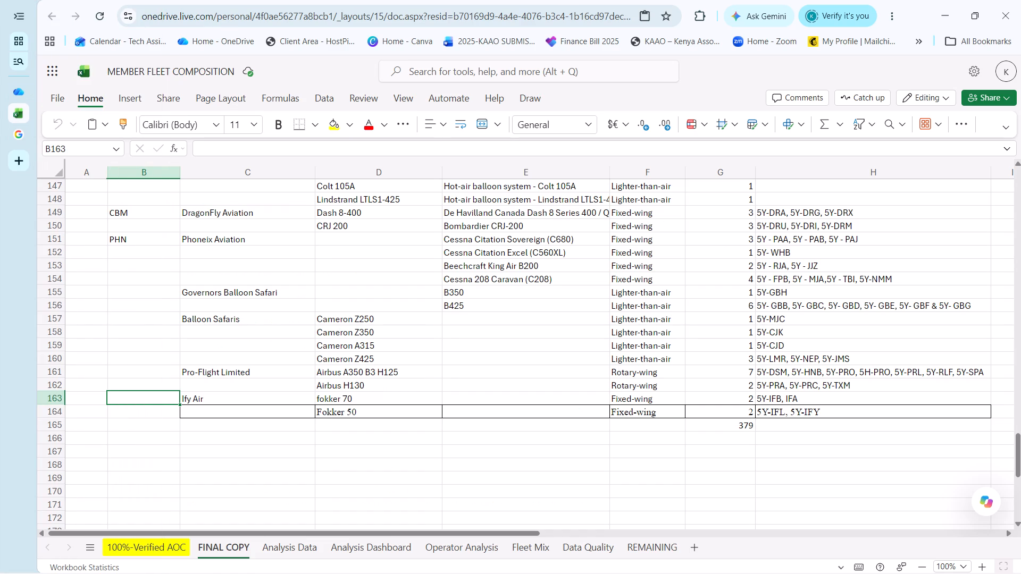
scroll(154, 349, up, 6)
scroll(154, 349, down, 6)
key(ctrl+v)
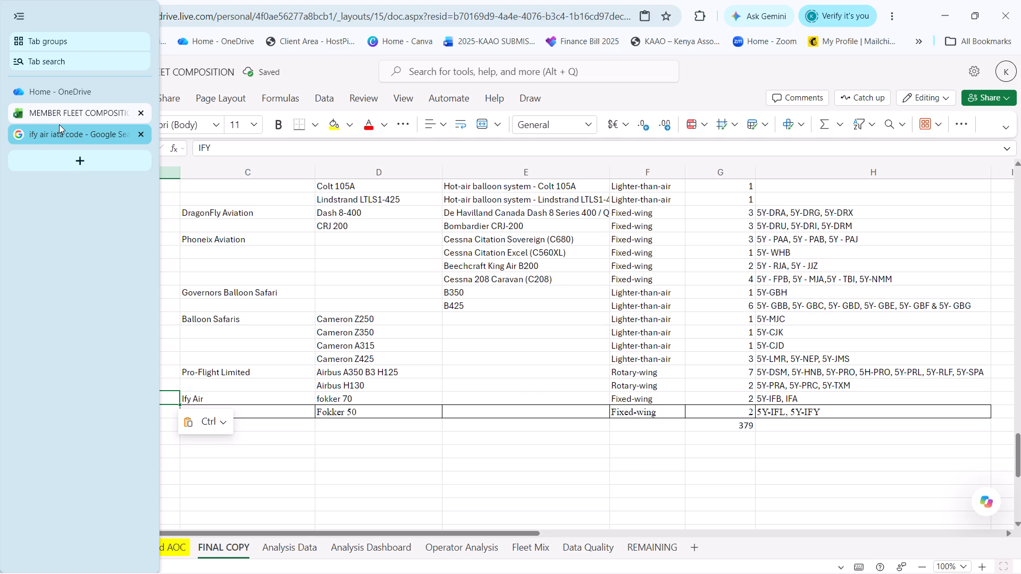
Return to the Google search tab and replace the query with "proflight iata code" to look up Pro-Flight's code.
click(69, 135)
drag(168, 89, 165, 89)
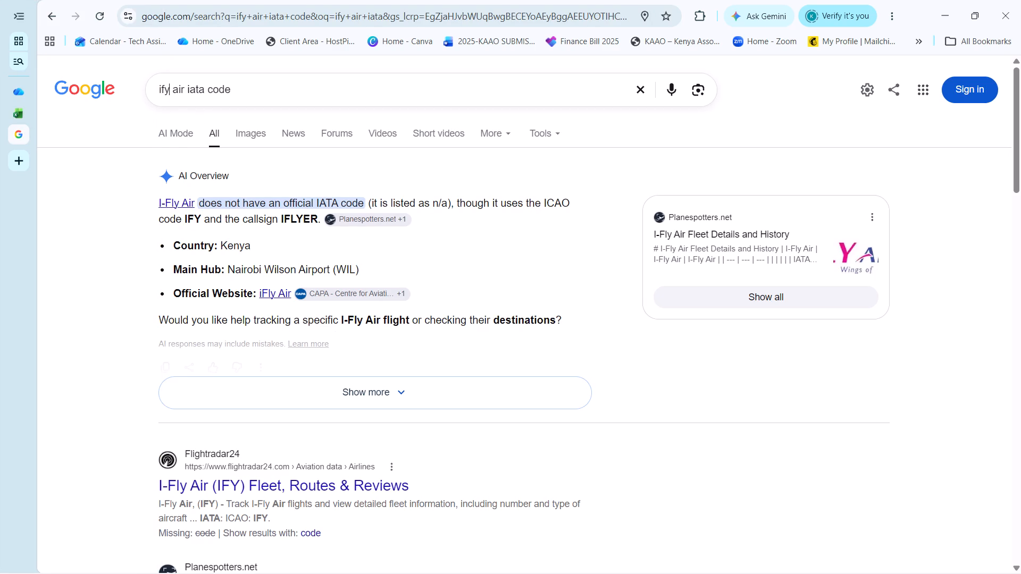
drag(165, 89, 155, 88)
key(BackSpace)
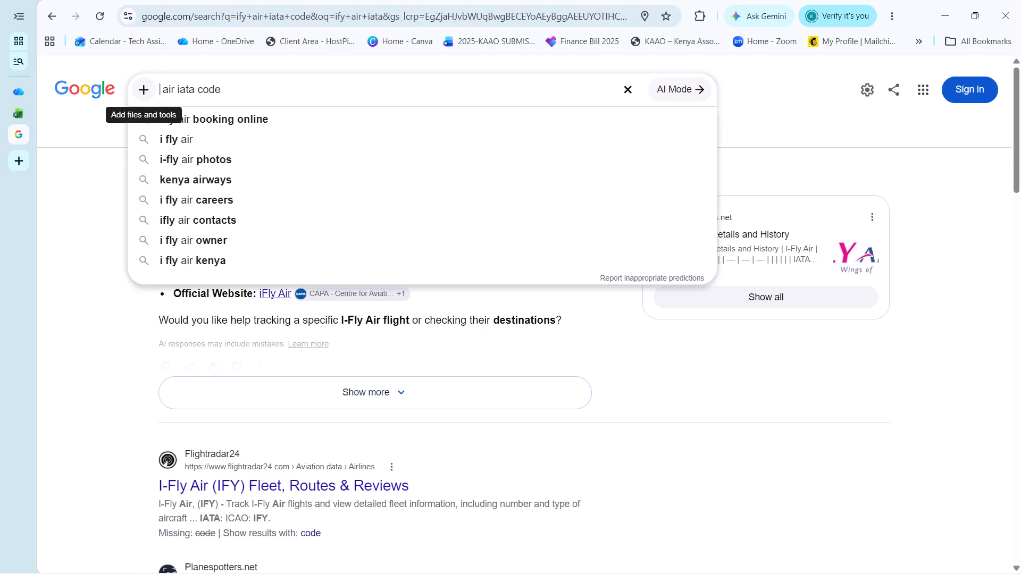
key(Right)
key(Right)
key(Right)
key(Right)
key(BackSpace)
key(BackSpace)
key(BackSpace)
key(BackSpace)
key(BackSpace)
key(BackSpace)
key(BackSpace)
key(BackSpace)
key(BackSpace)
key(BackSpace)
key(BackSpace)
key(BackSpace)
key(BackSpace)
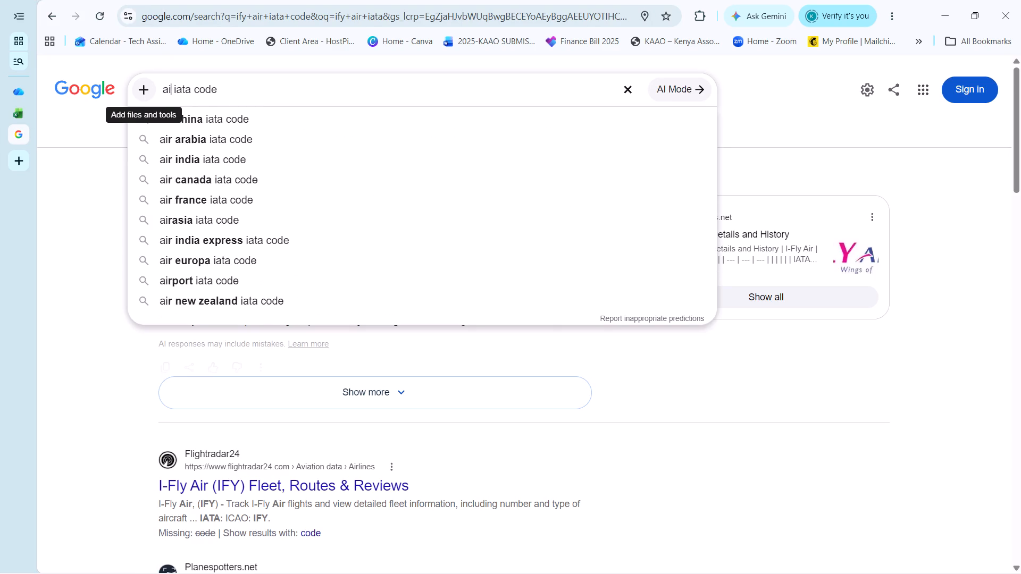
text(profly)
key(BackSpace)
text(ight)
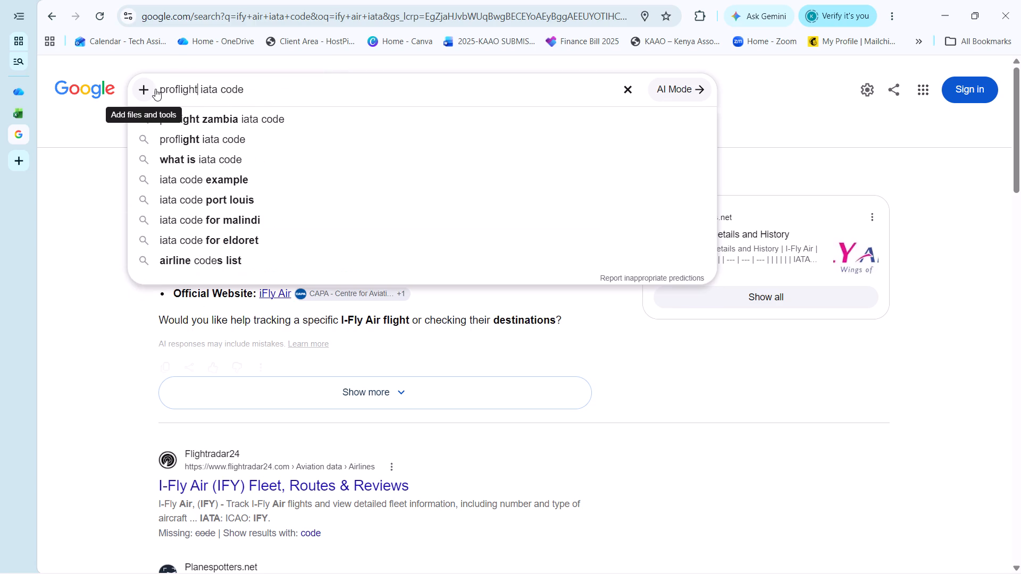
key(Return)
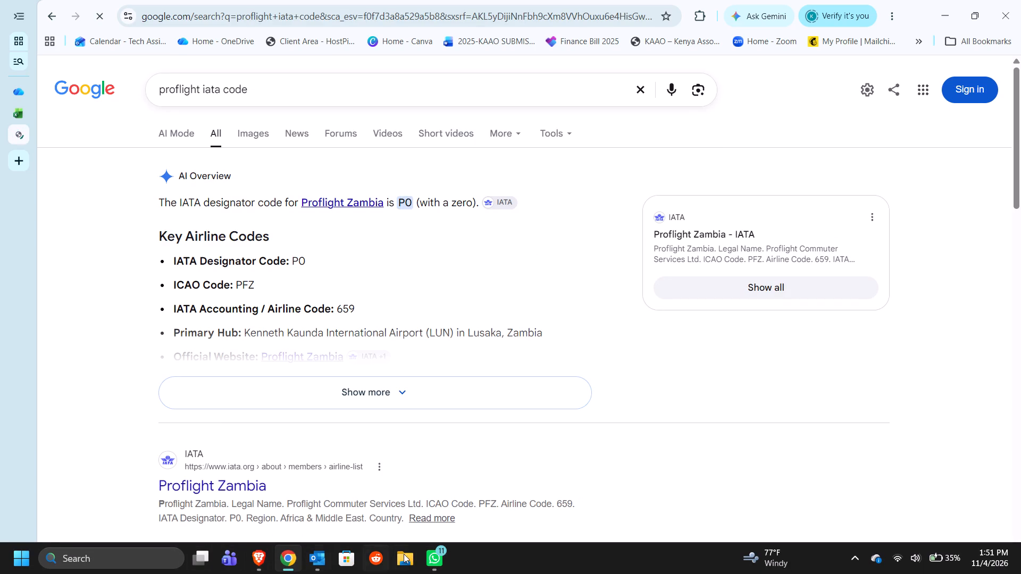
Switch to File Explorer and look through the list of recently accessed files.
click(411, 553)
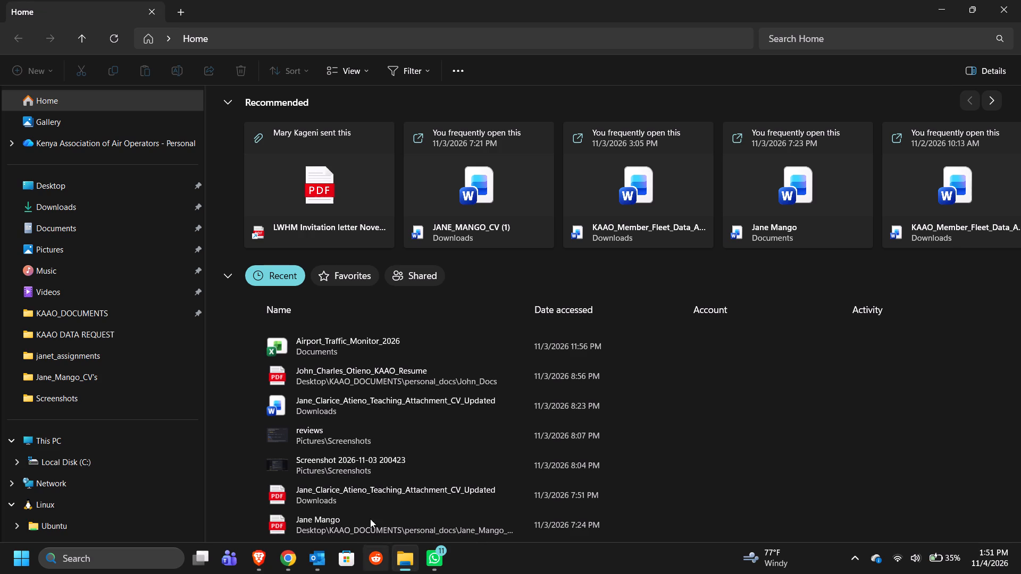
scroll(394, 466, down, 3)
scroll(331, 413, down, 4)
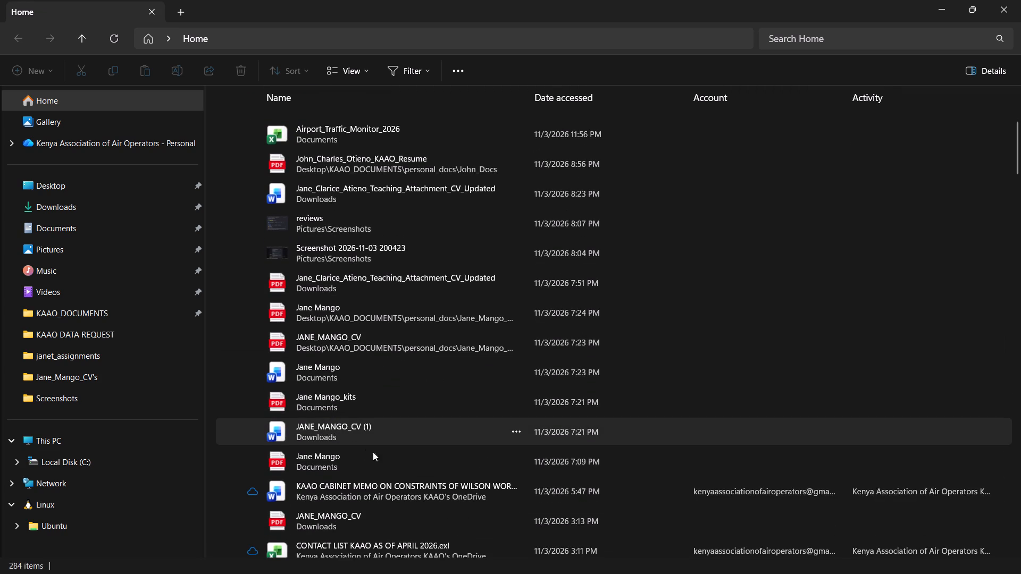
scroll(373, 452, down, 1)
scroll(432, 468, up, 4)
scroll(405, 459, down, 3)
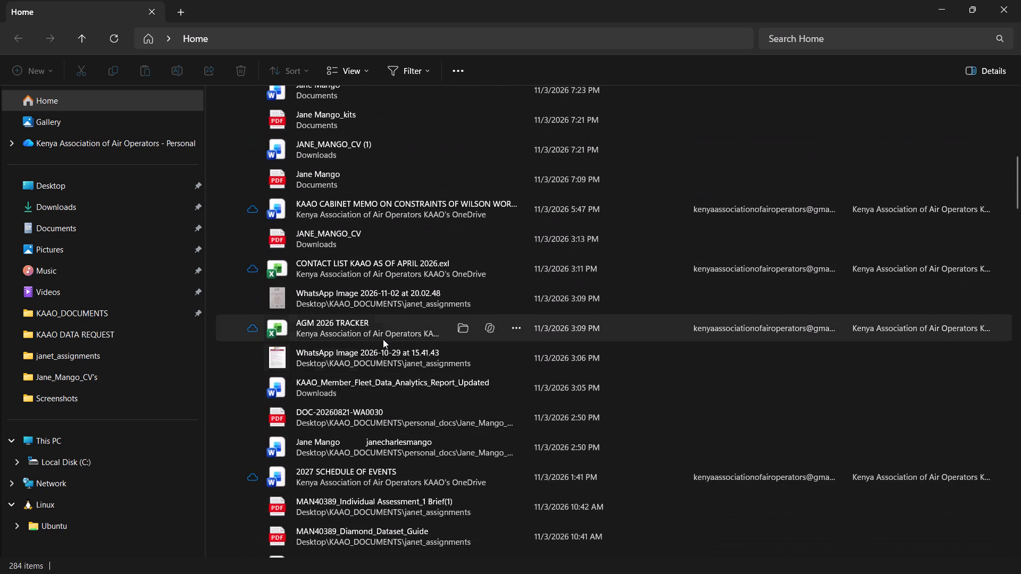
scroll(380, 339, down, 6)
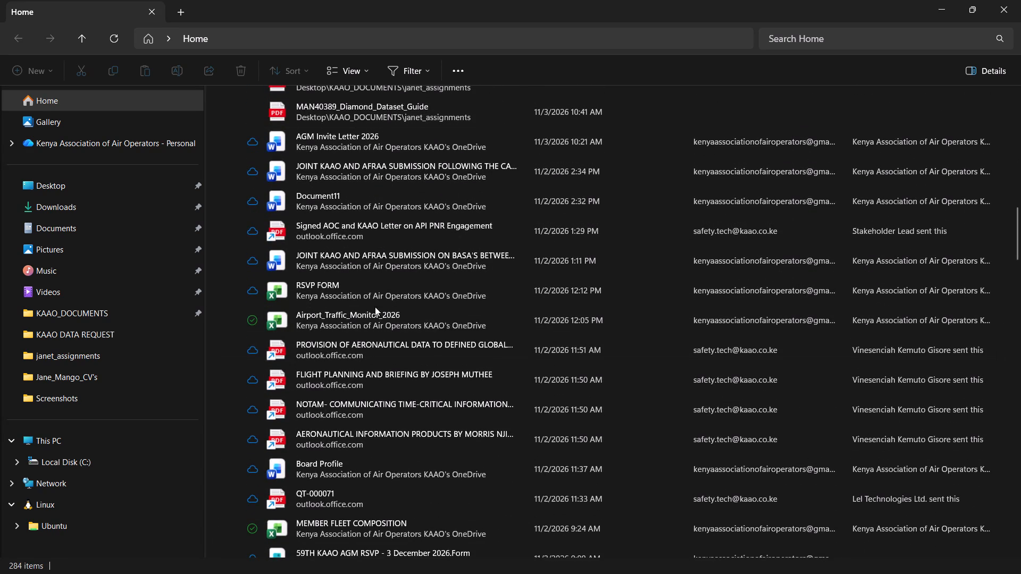
scroll(353, 510, down, 4)
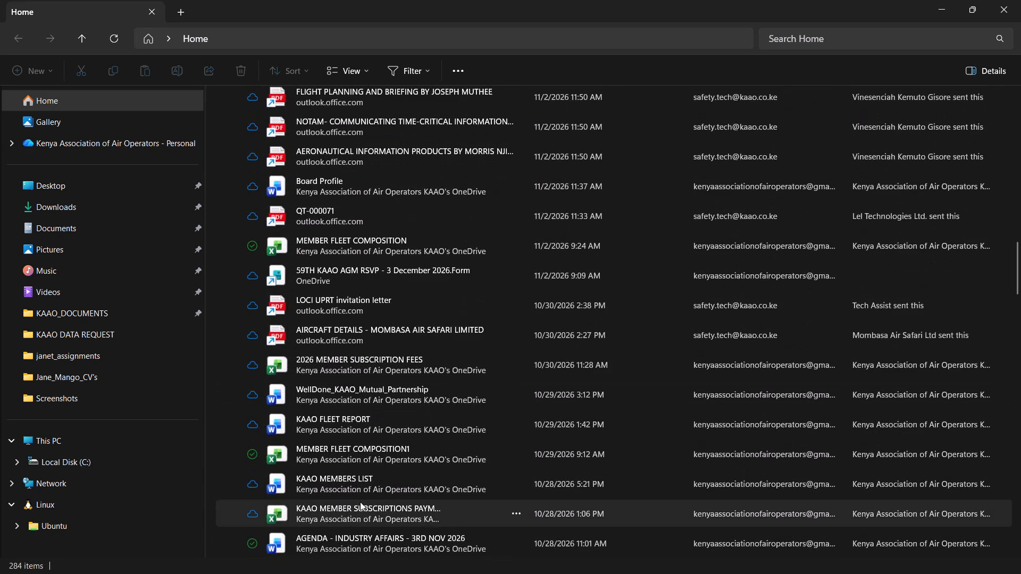
Open the WAP JAN- SEPT 2026 workbook from the KAAO DATA REQUEST folder.
double_click(70, 337)
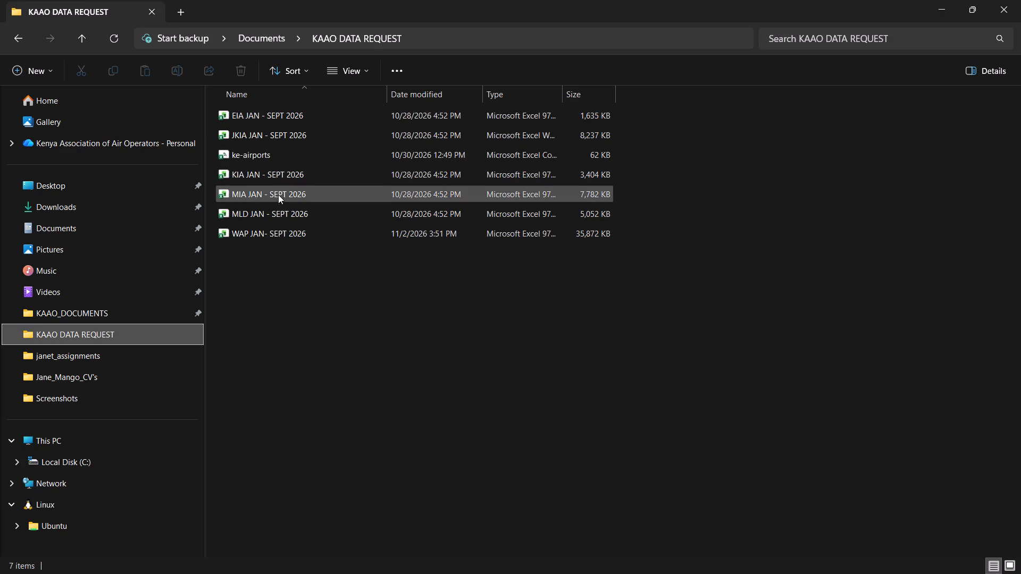
double_click(269, 232)
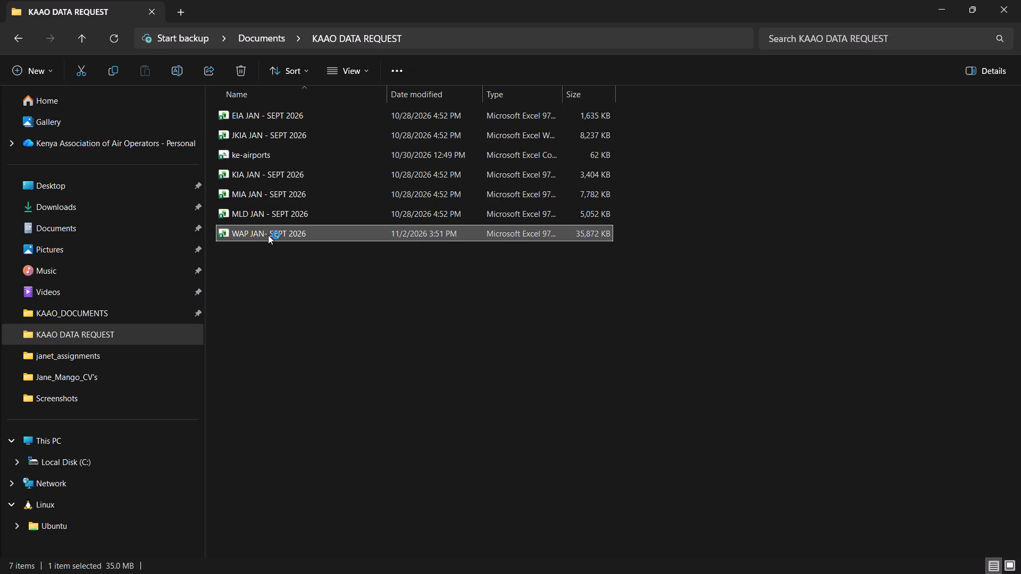
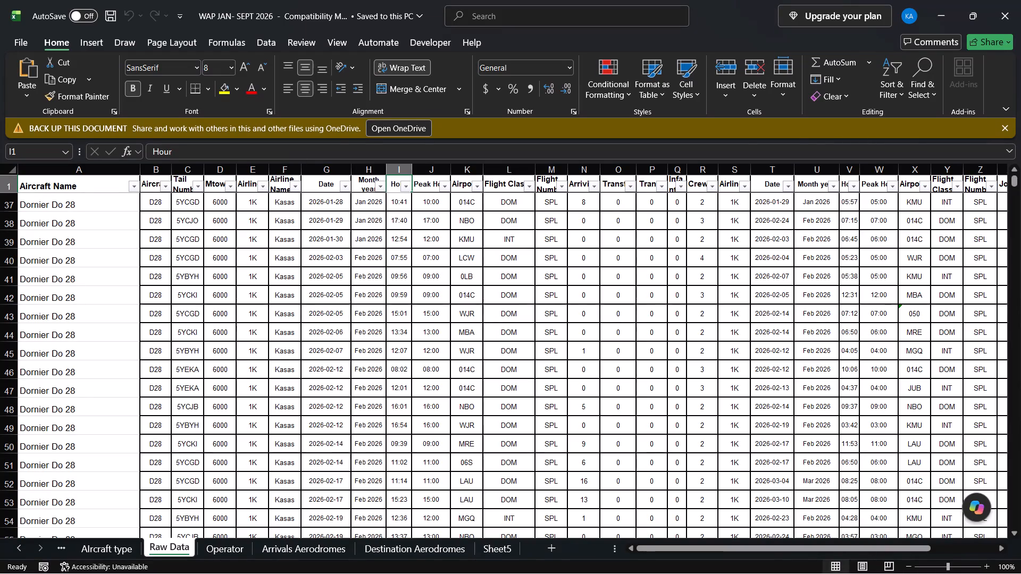
Delete the empty Sheet5 from the WAP JAN- SEPT 2026 workbook.
click(493, 544)
right_click(496, 542)
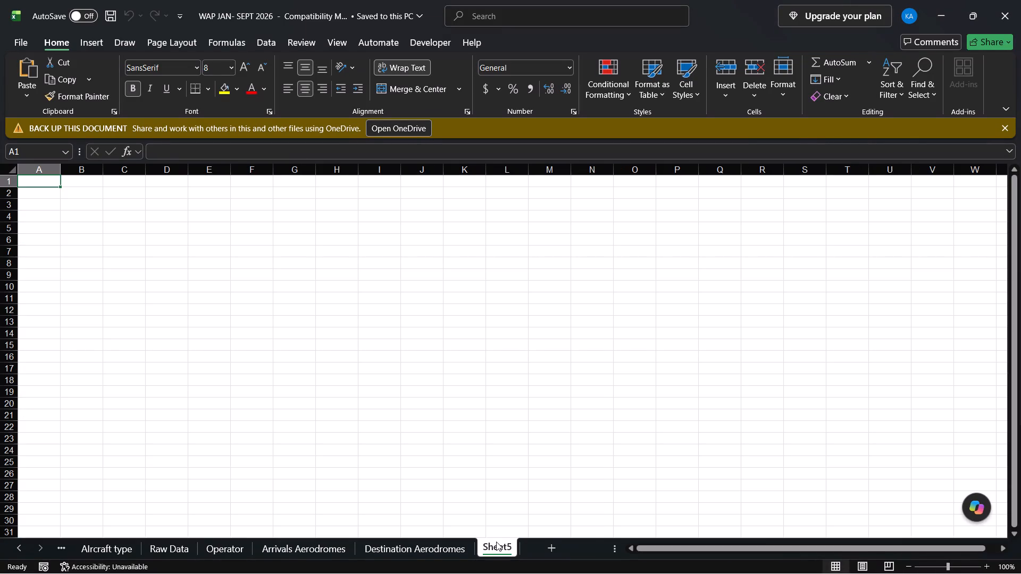
click(376, 365)
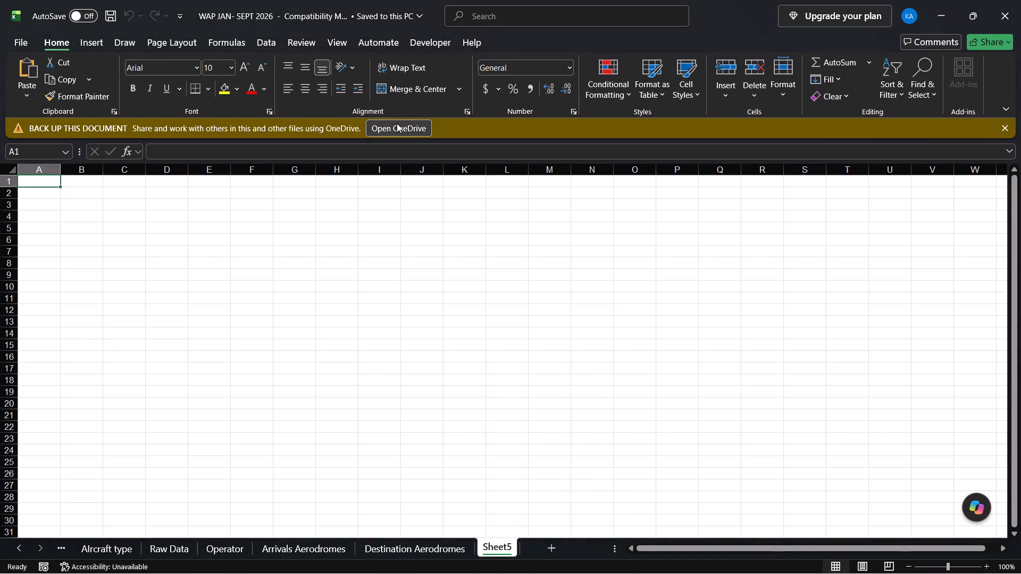
right_click(494, 544)
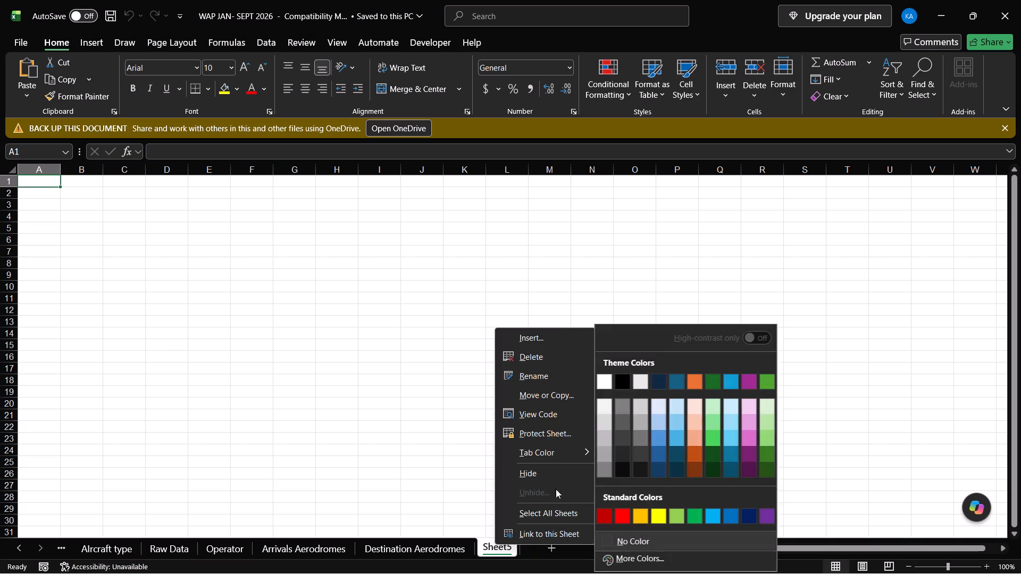
click(546, 354)
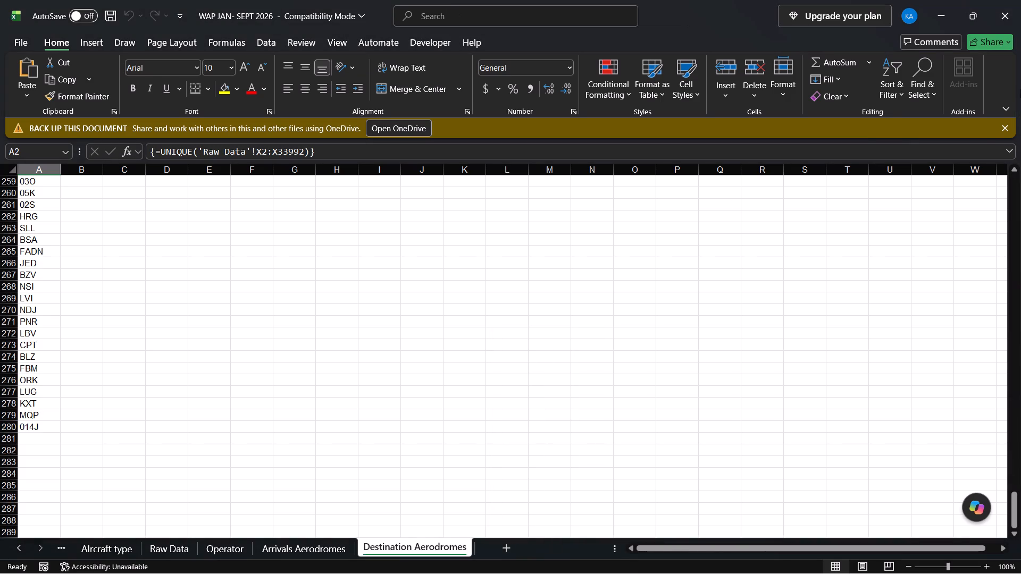
Dismiss the notice about backing up the document to OneDrive.
click(1006, 126)
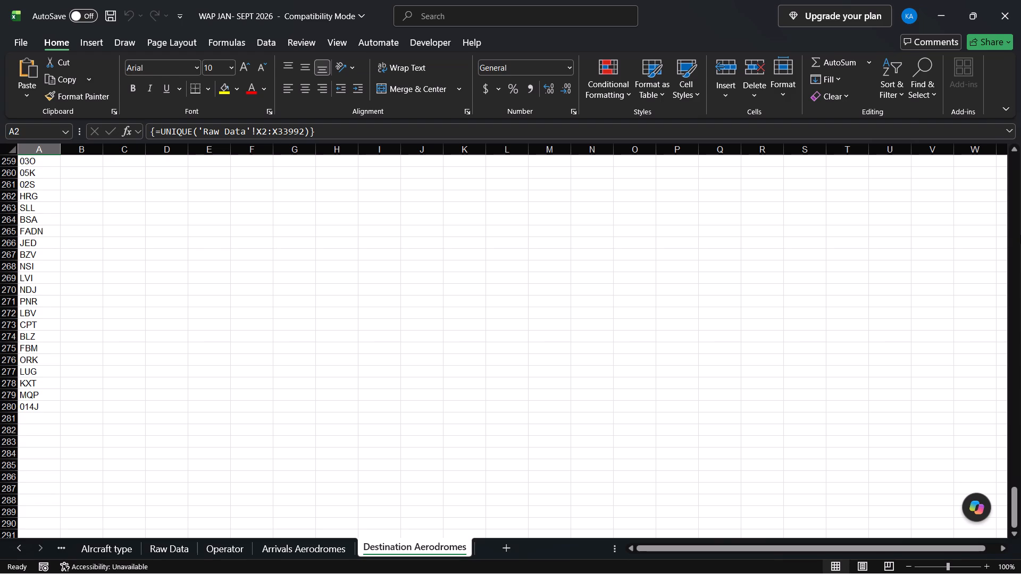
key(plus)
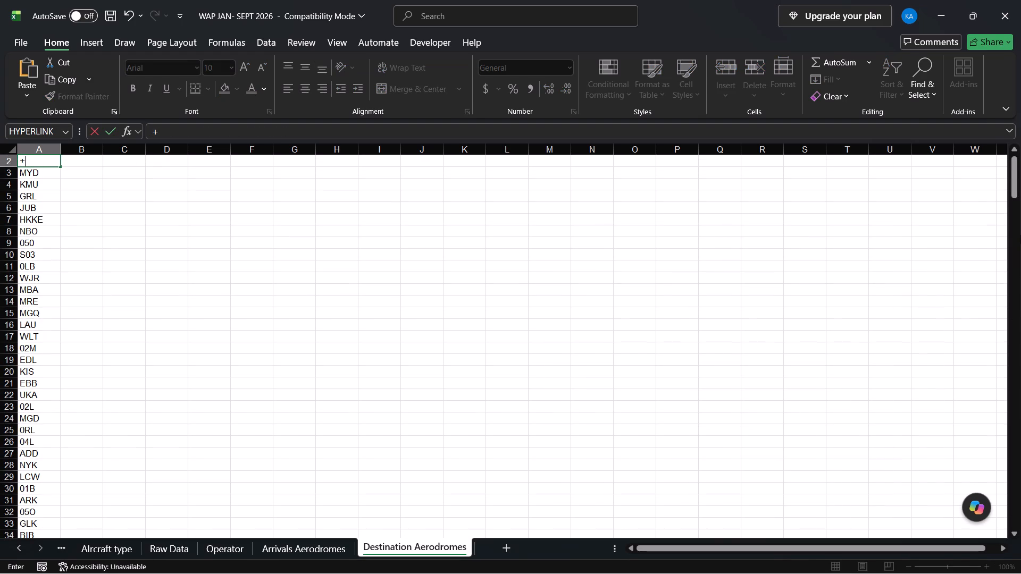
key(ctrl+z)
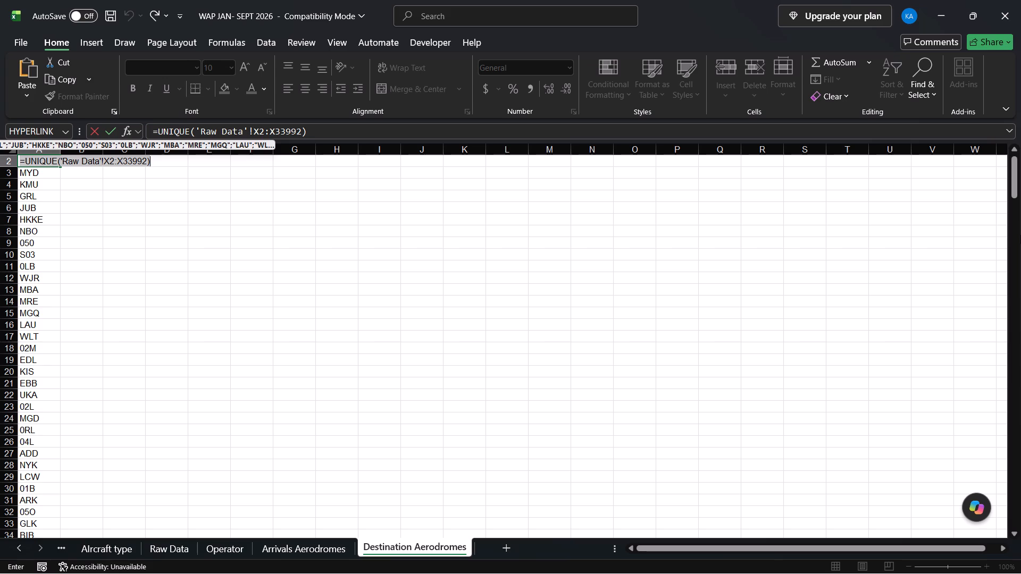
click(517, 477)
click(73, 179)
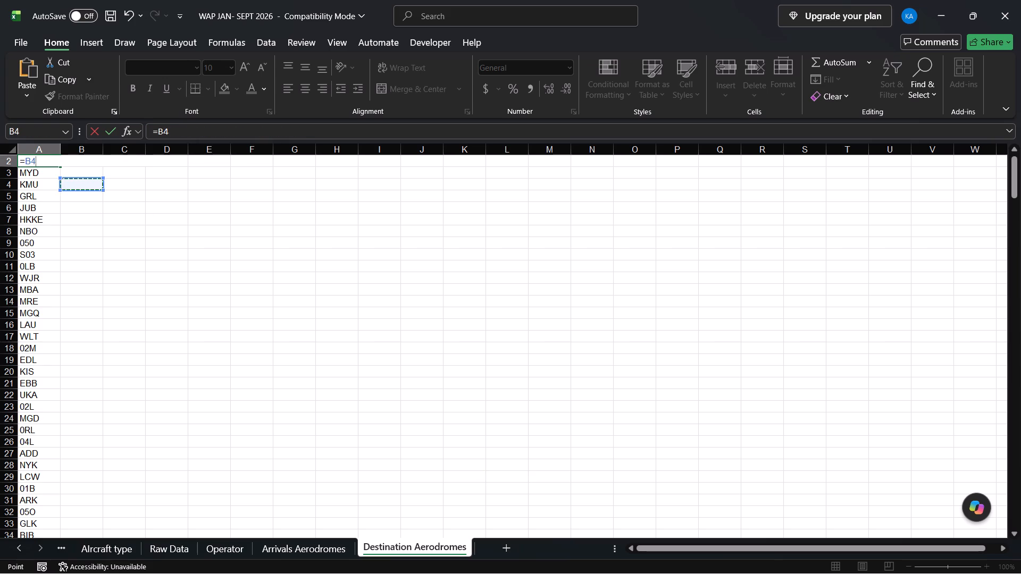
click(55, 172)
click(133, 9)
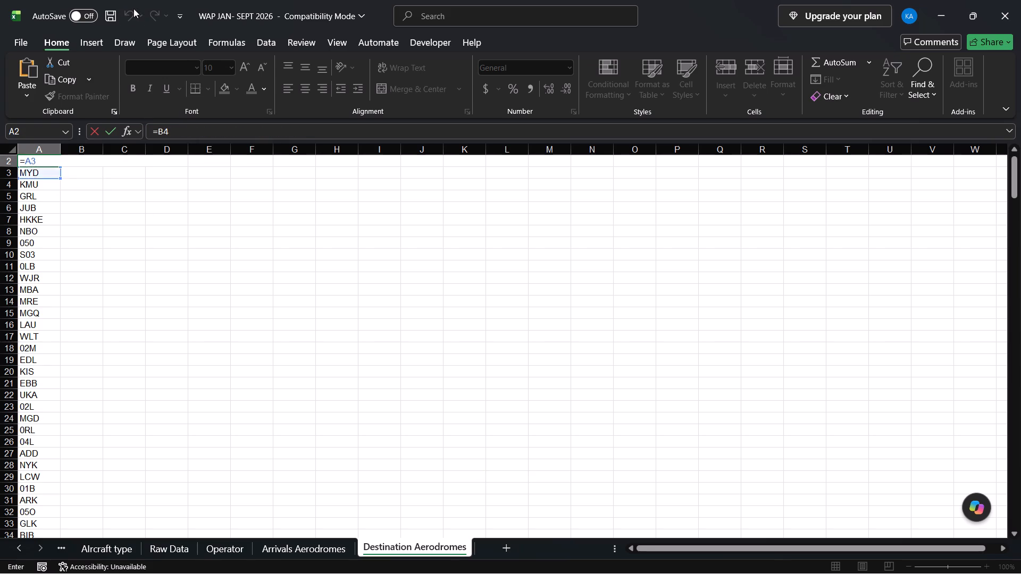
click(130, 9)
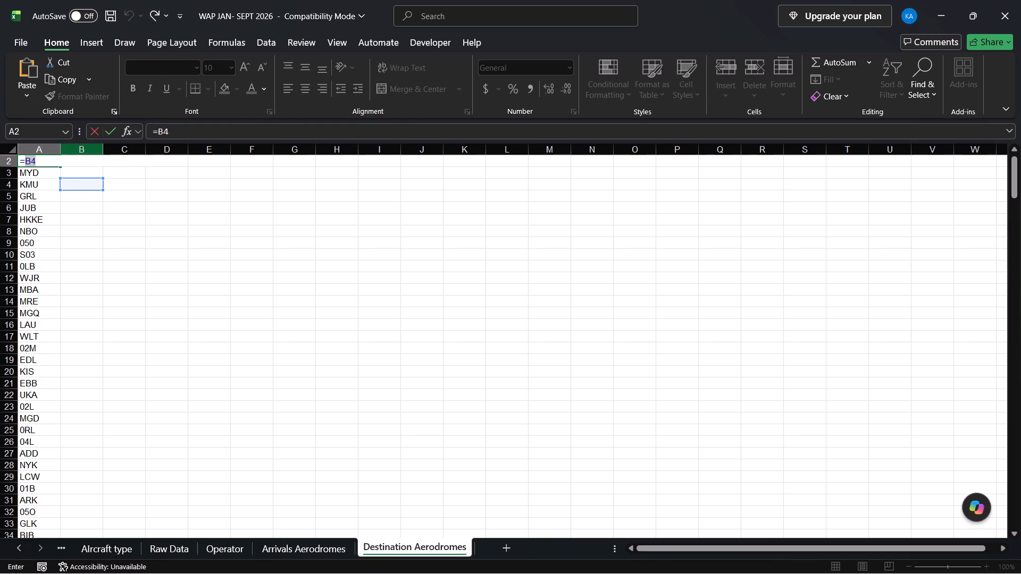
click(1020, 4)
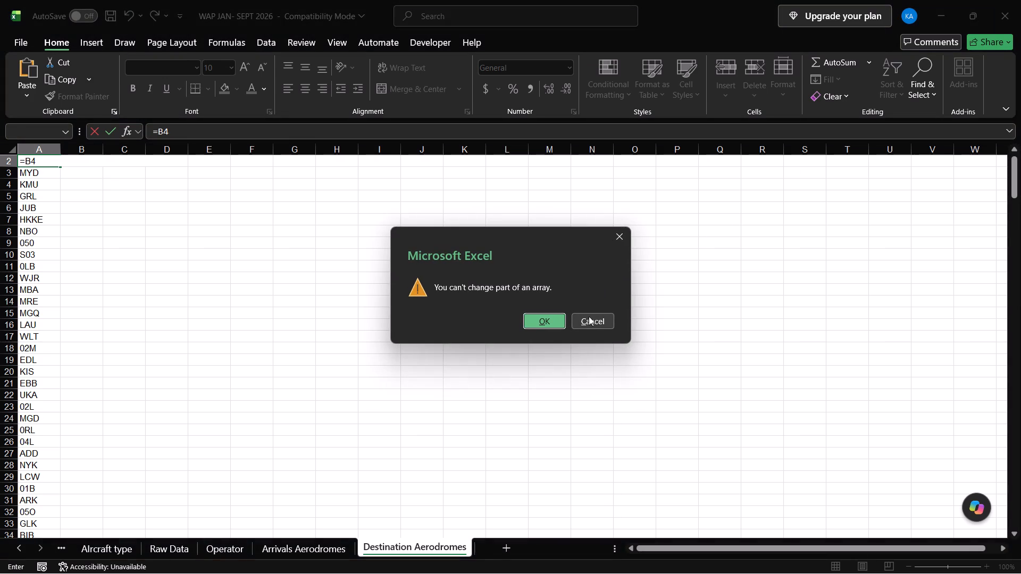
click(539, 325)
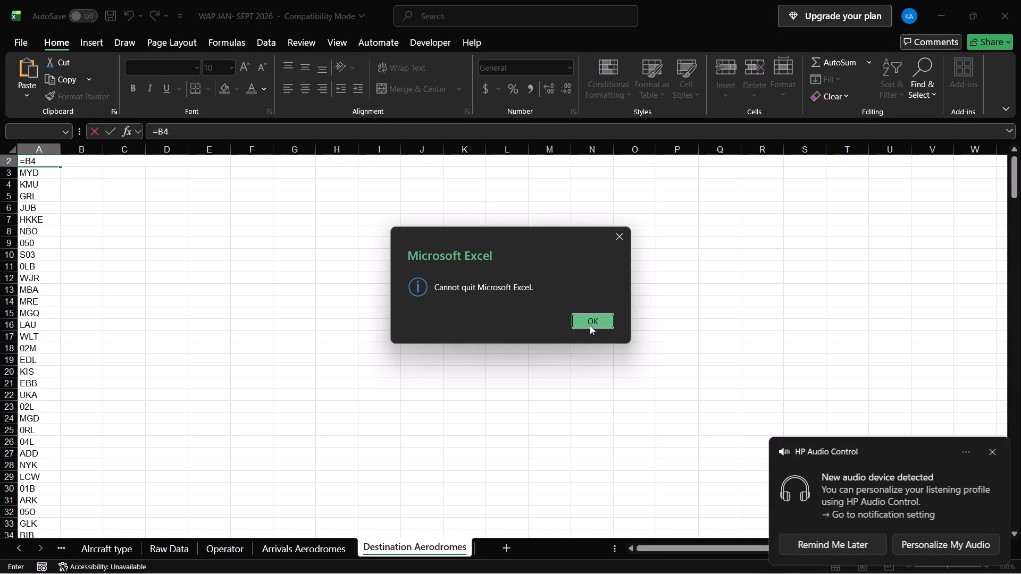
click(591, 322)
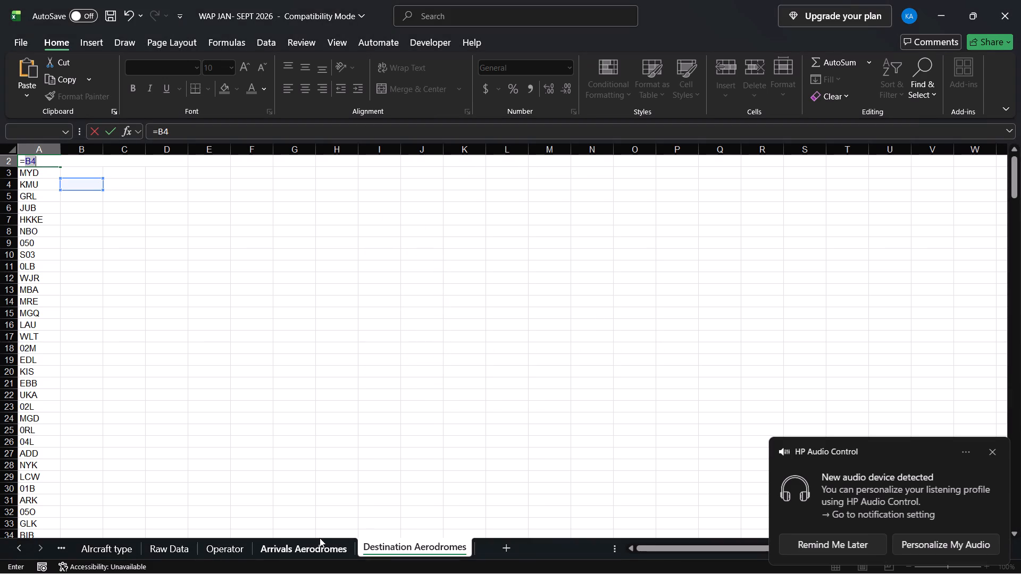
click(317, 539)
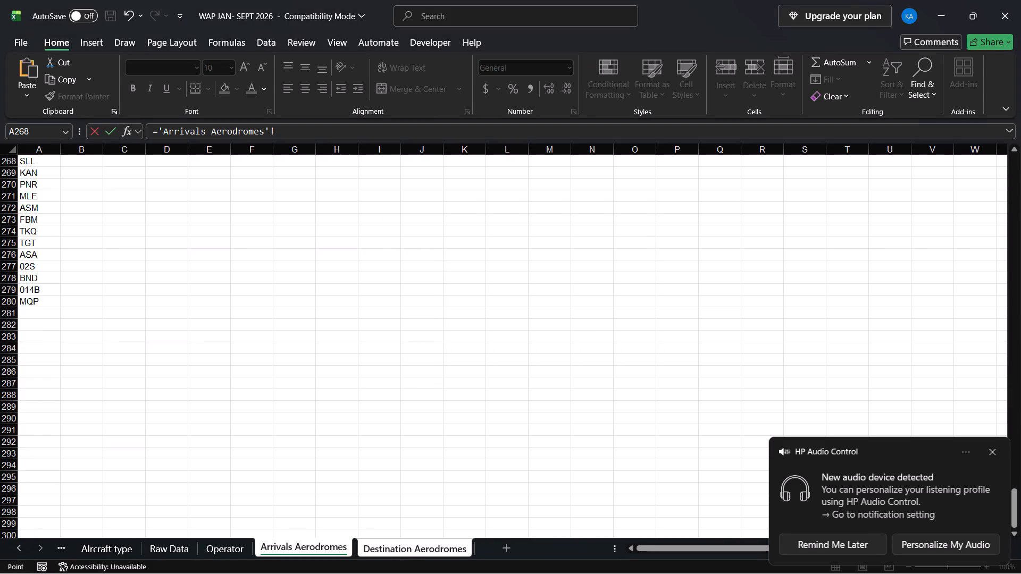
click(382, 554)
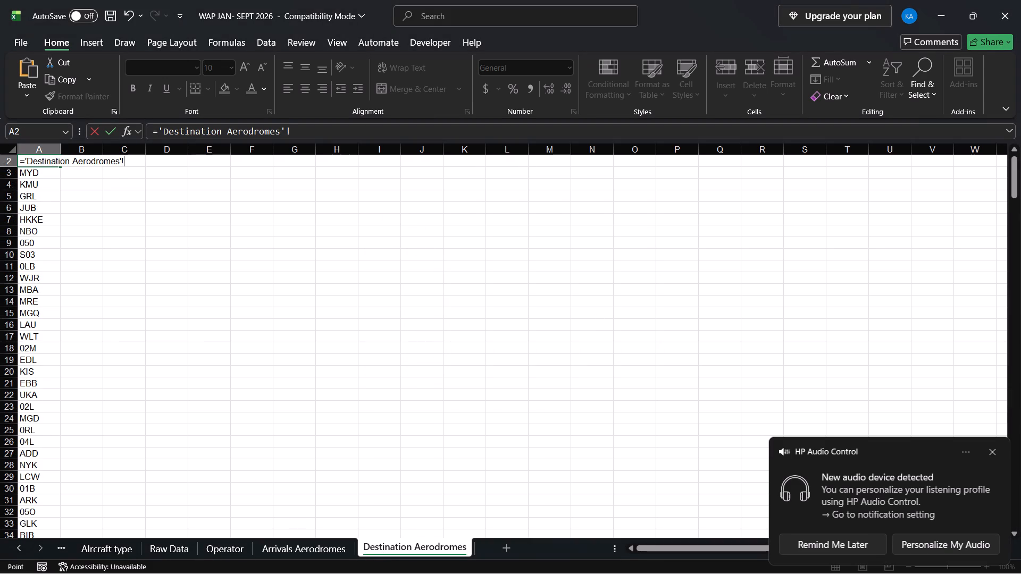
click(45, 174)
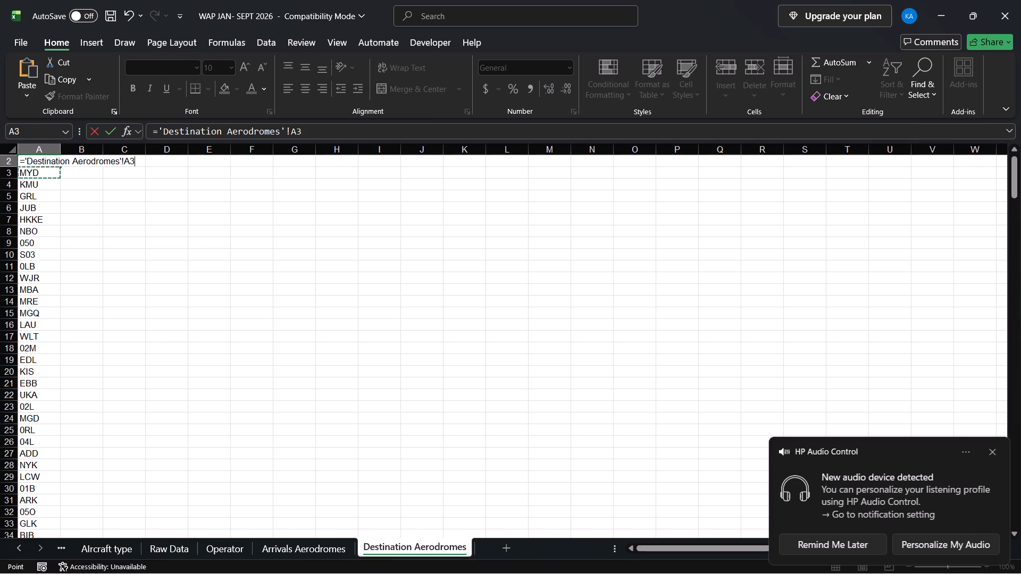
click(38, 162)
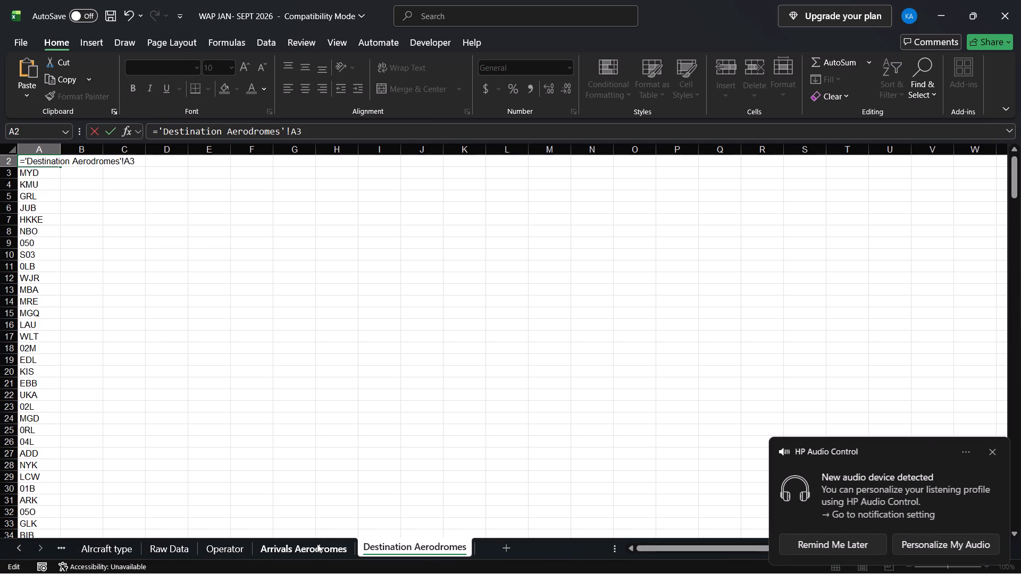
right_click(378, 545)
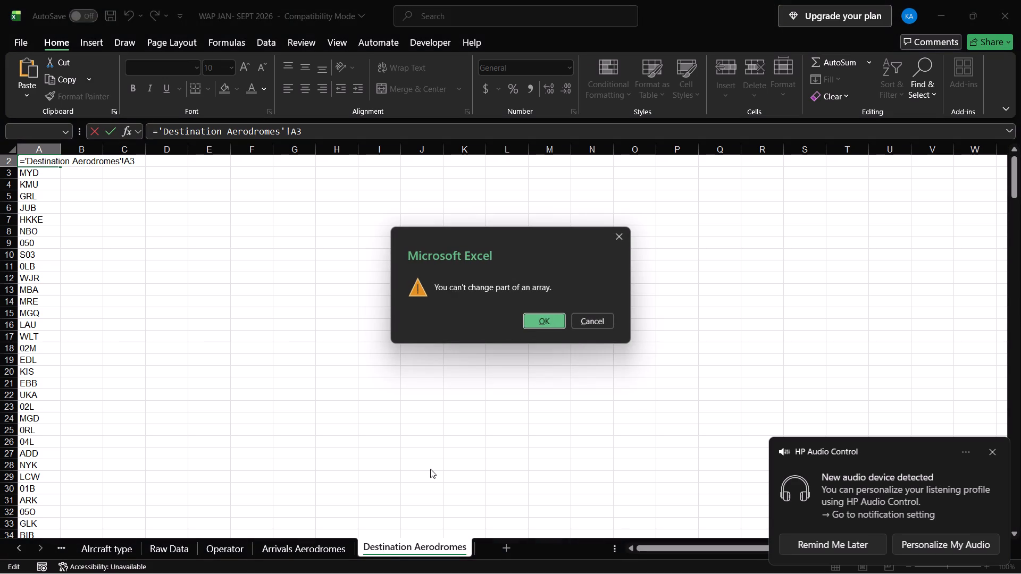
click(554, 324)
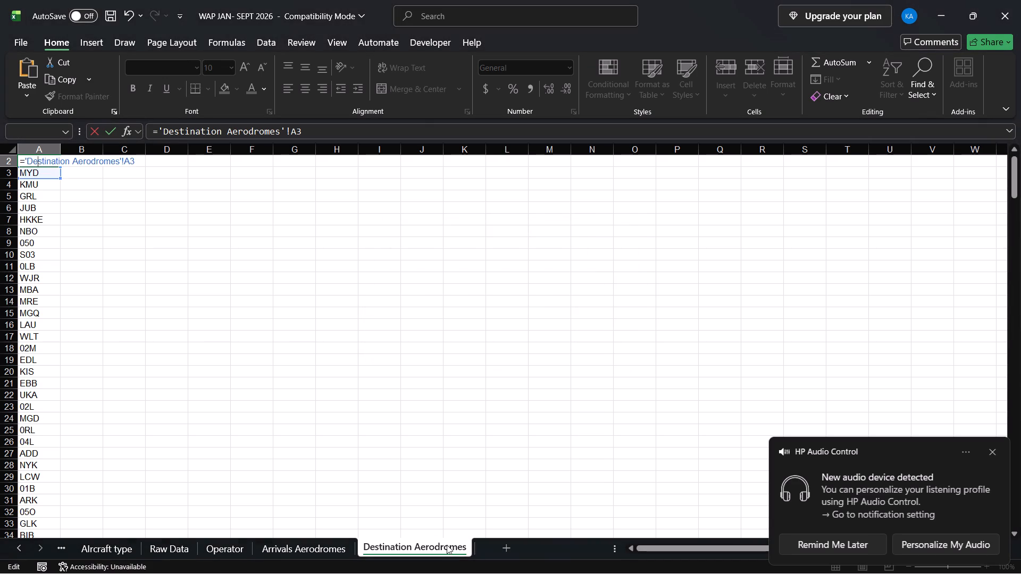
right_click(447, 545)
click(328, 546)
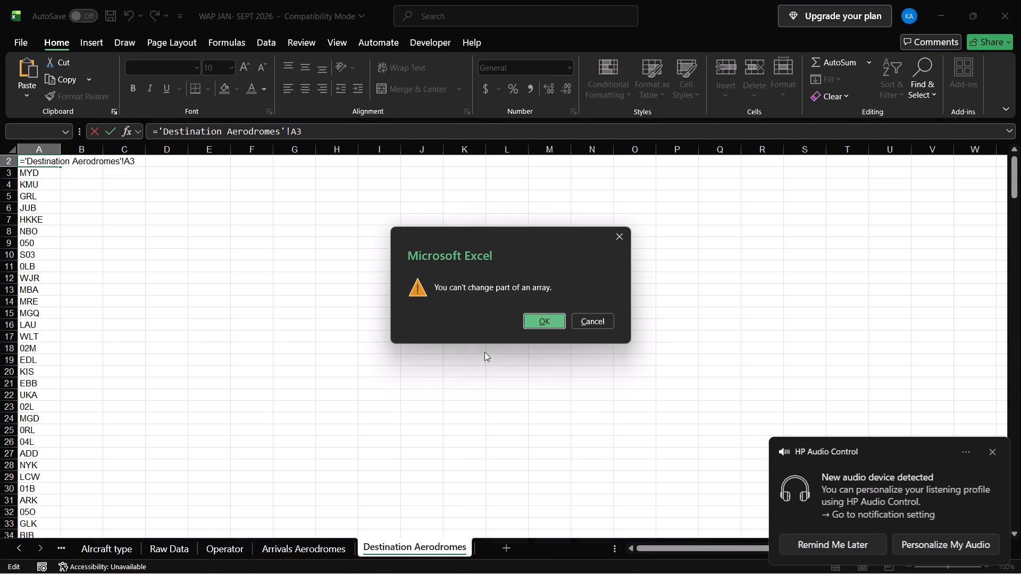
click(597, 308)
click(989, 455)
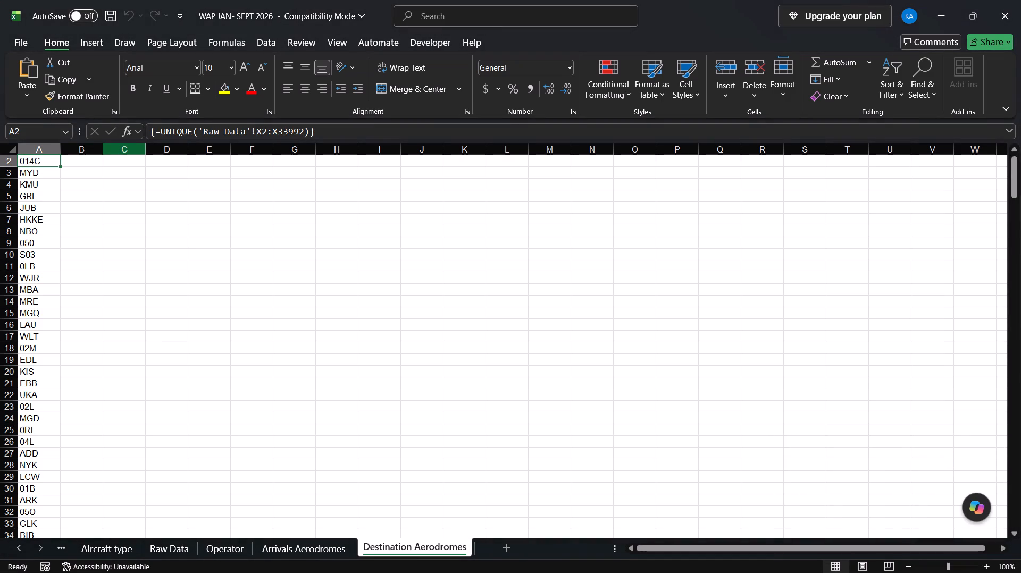
View the Arrivals Aerodromes list, return to Destination Aerodromes, and select its first cell, A1.
click(291, 549)
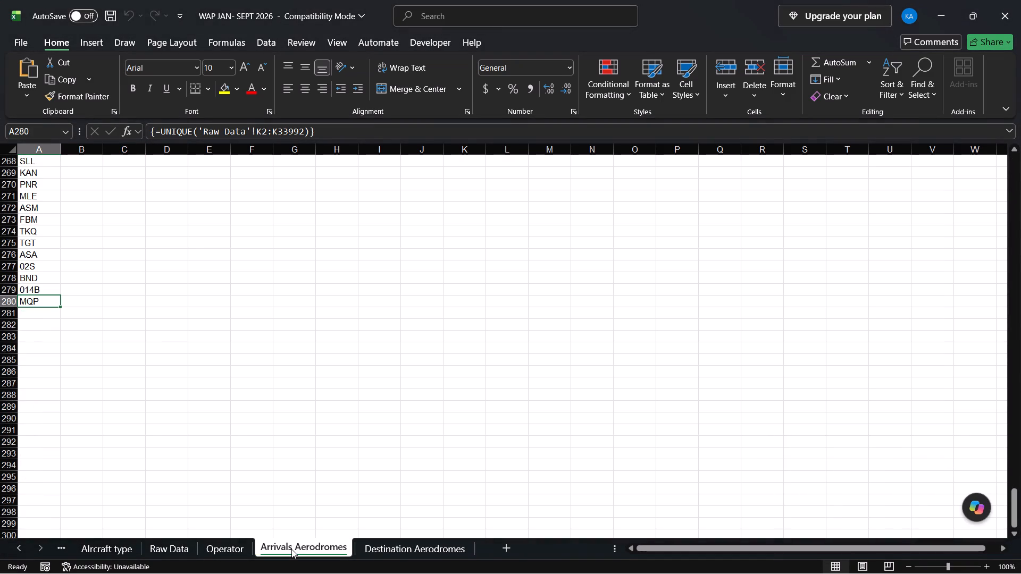
click(383, 544)
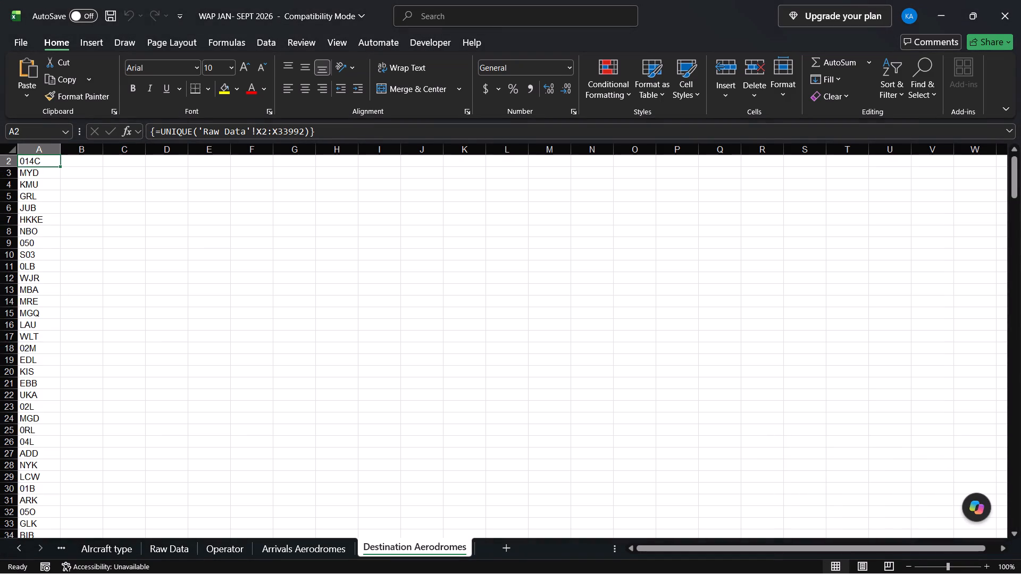
scroll(148, 294, up, 8)
click(44, 165)
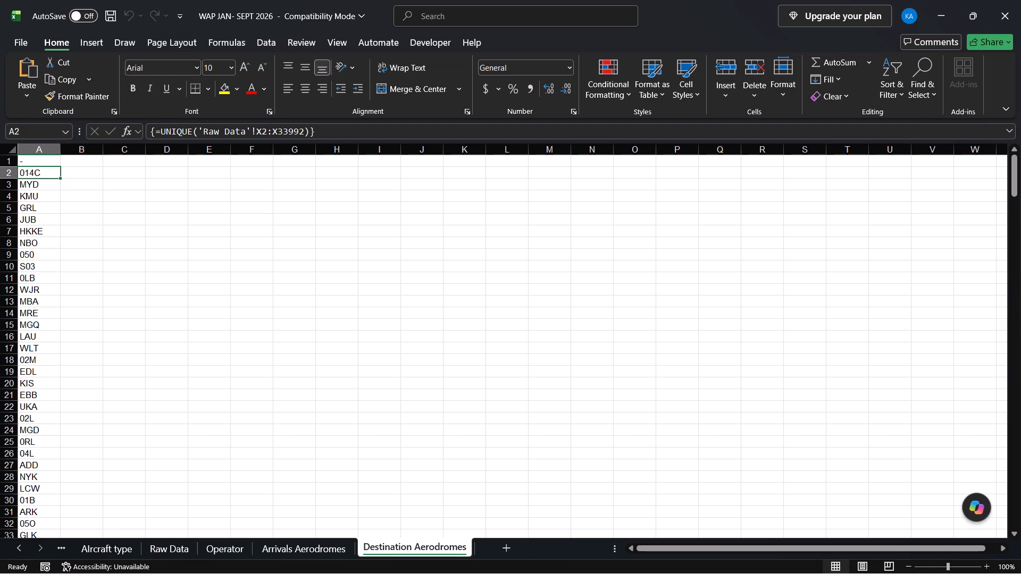
click(44, 160)
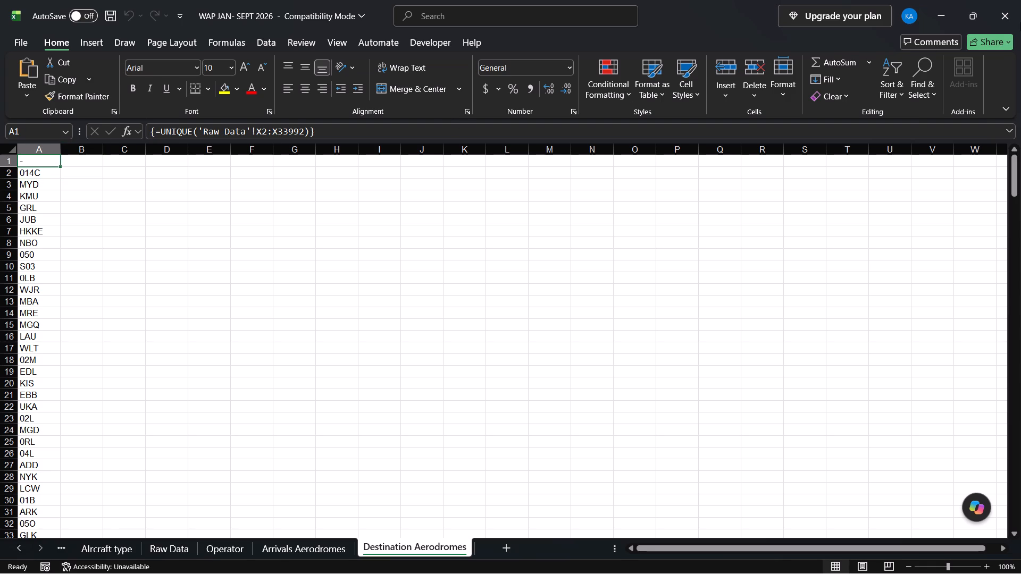
Close the WAP JAN- SEPT 2026 workbook without saving the changes.
click(1020, 15)
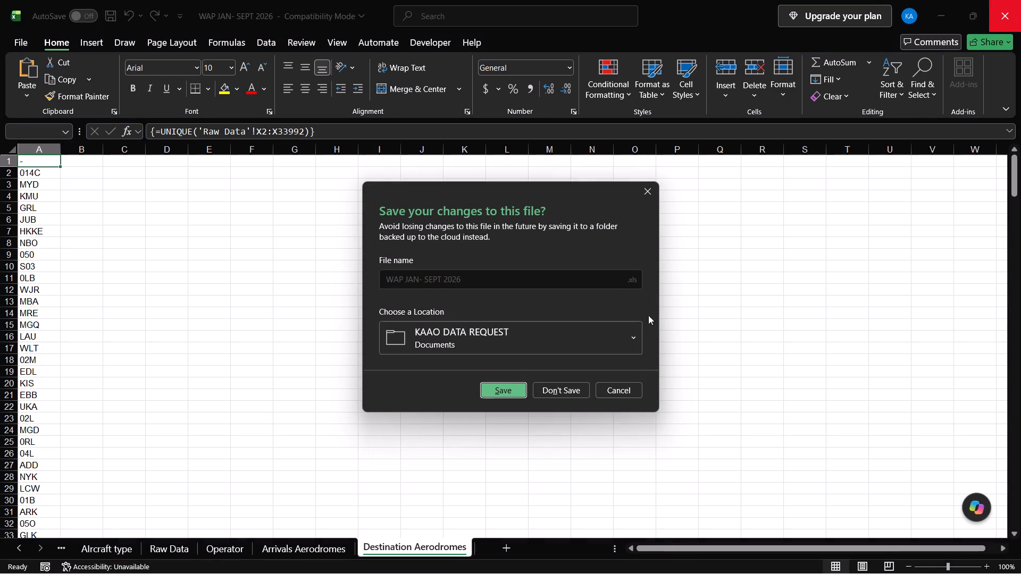
click(549, 387)
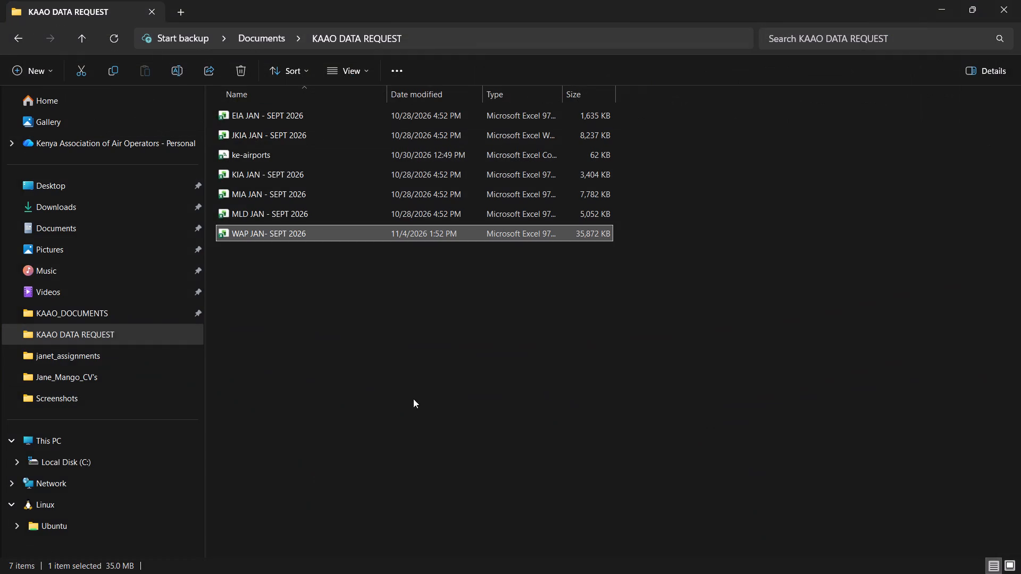
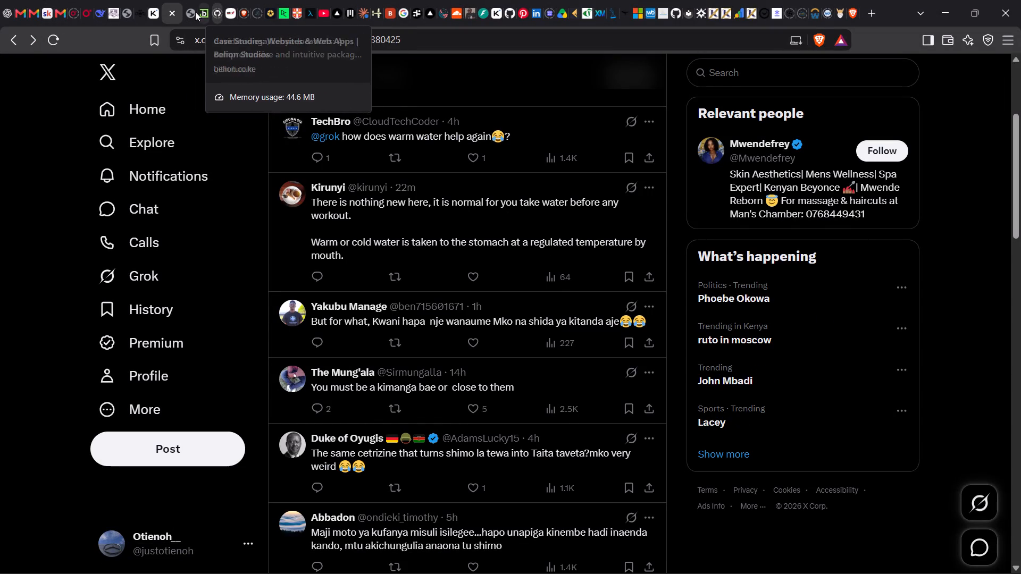
Switch to the YouTube page in Brave and go from the search results to the YouTube home page.
click(321, 14)
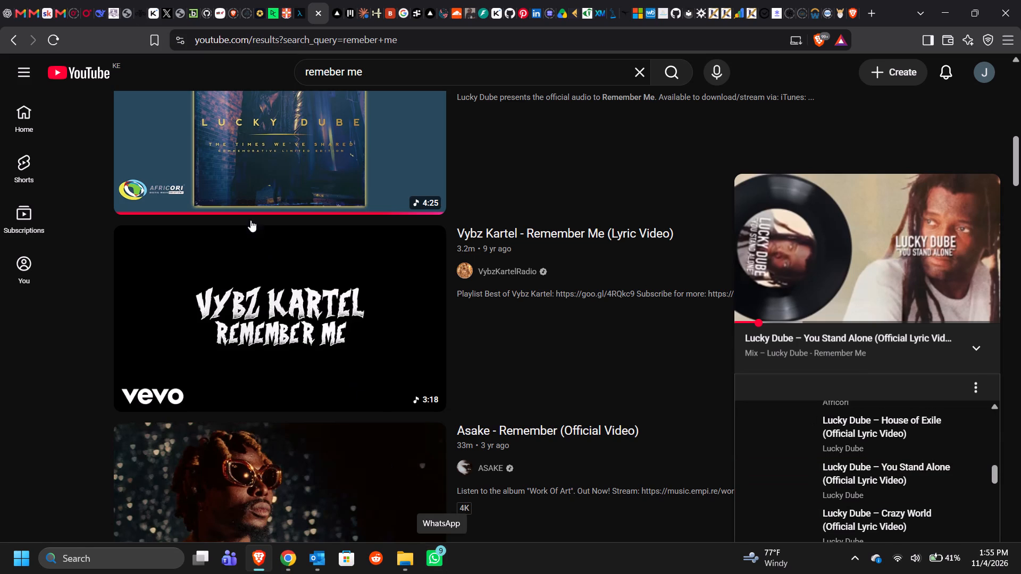
scroll(150, 144, up, 11)
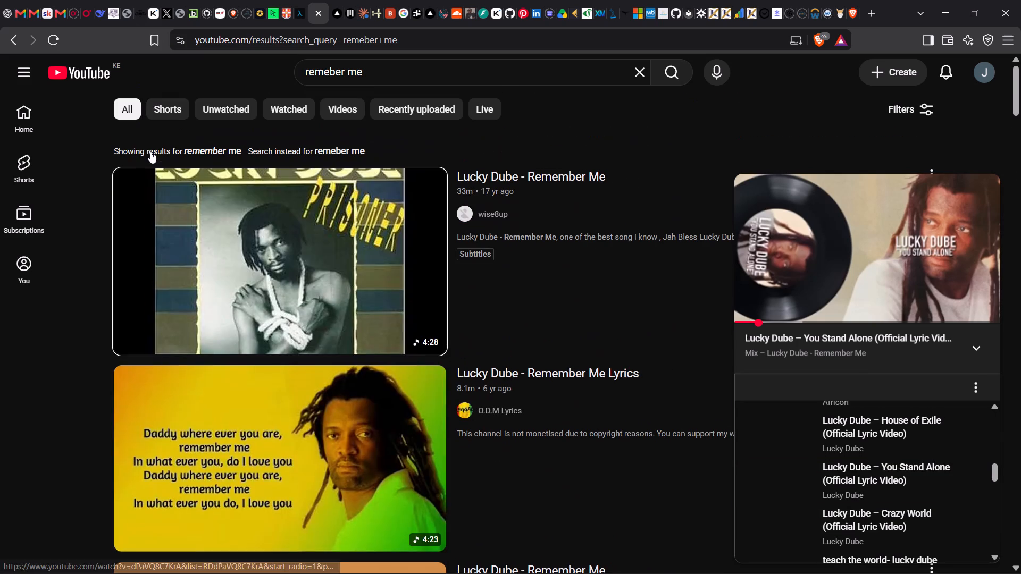
scroll(150, 151, up, 8)
click(76, 70)
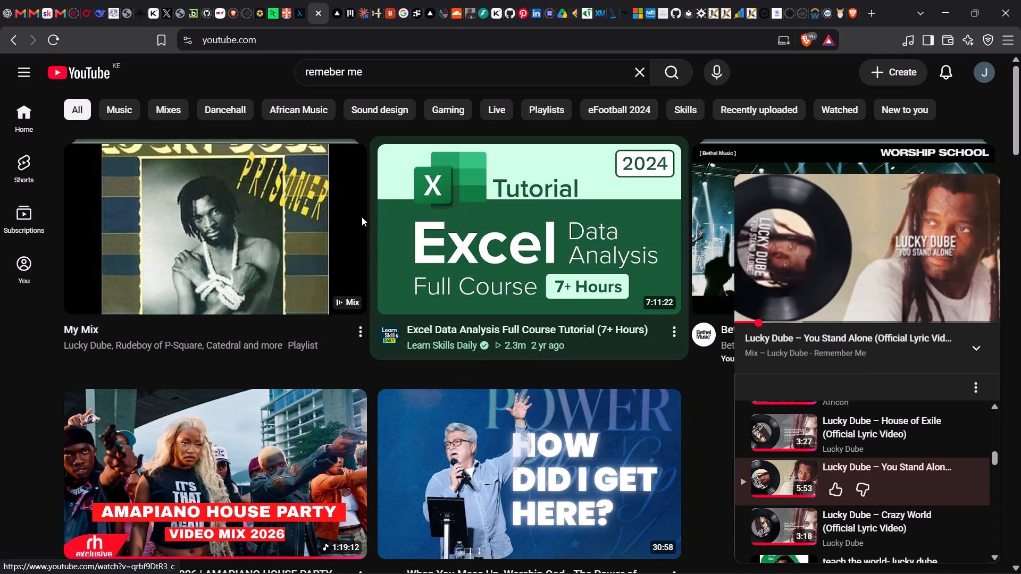
Play the AMAPIANO MIX 2026 house party video on YouTube and collapse the mini player's playlist.
scroll(643, 213, down, 2)
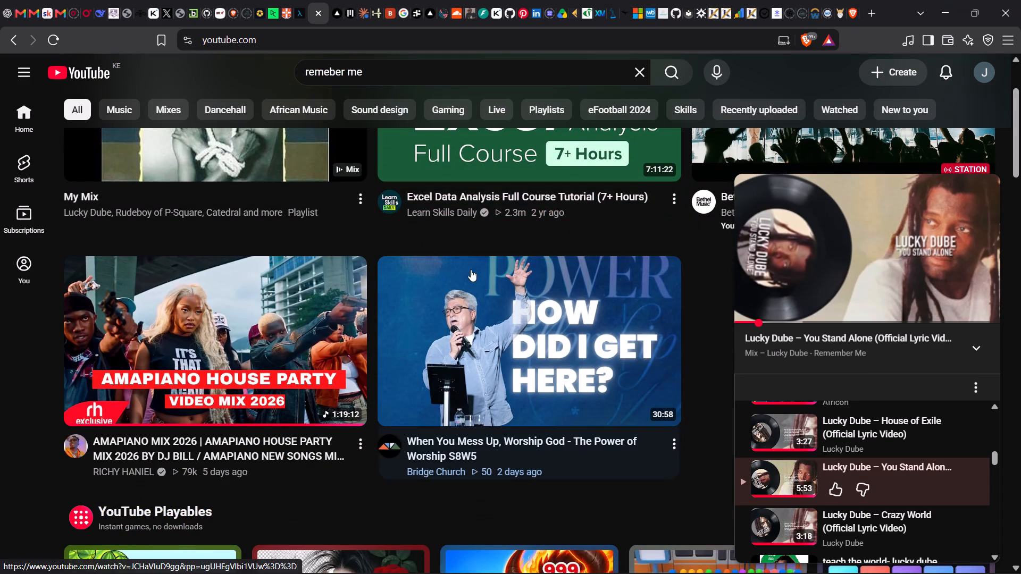
click(196, 340)
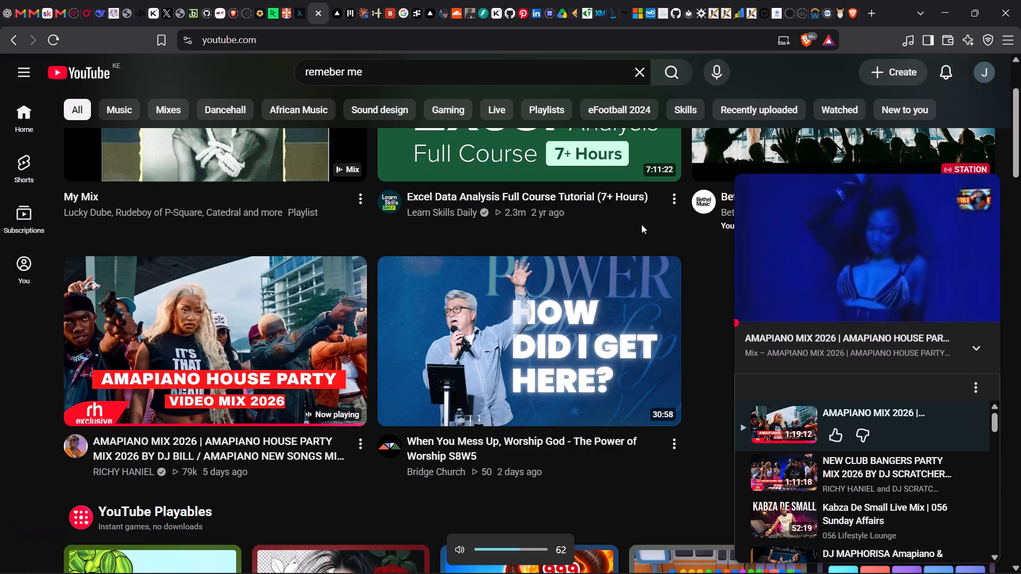
click(983, 349)
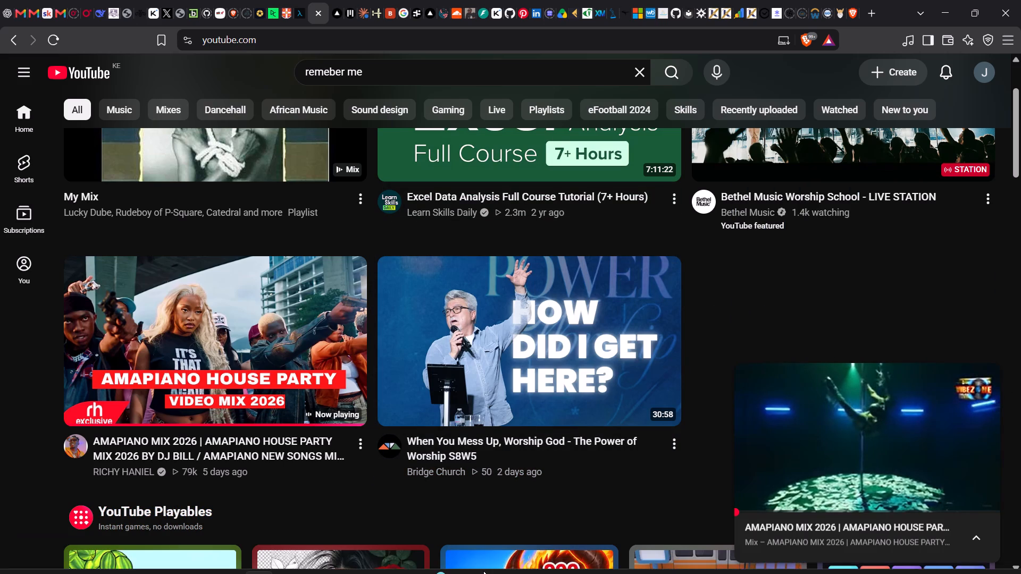
Switch to File Explorer and open the WAP JAN- SEPT 2026 workbook from the KAAO DATA REQUEST folder.
click(401, 560)
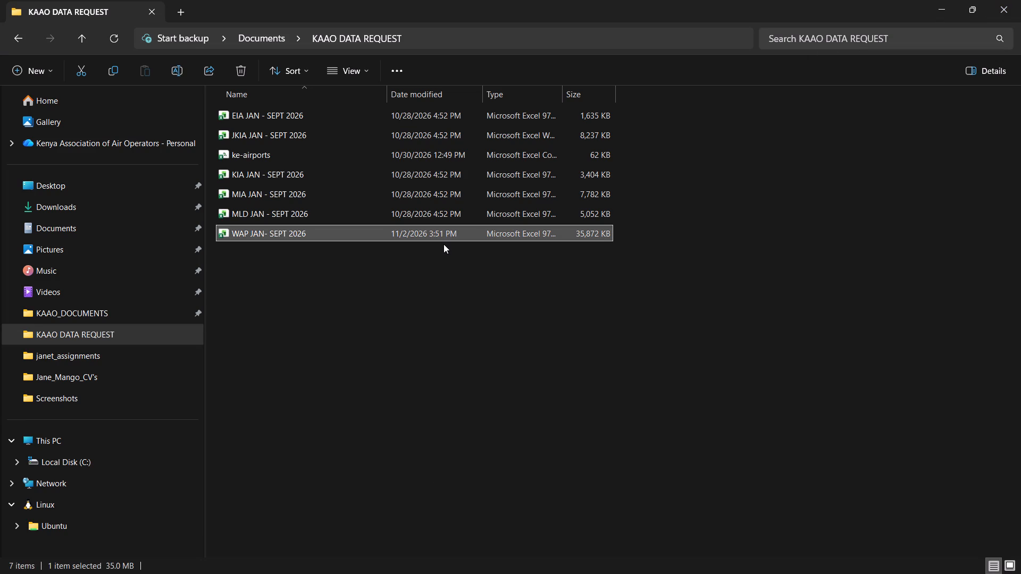
key(Up)
click(588, 347)
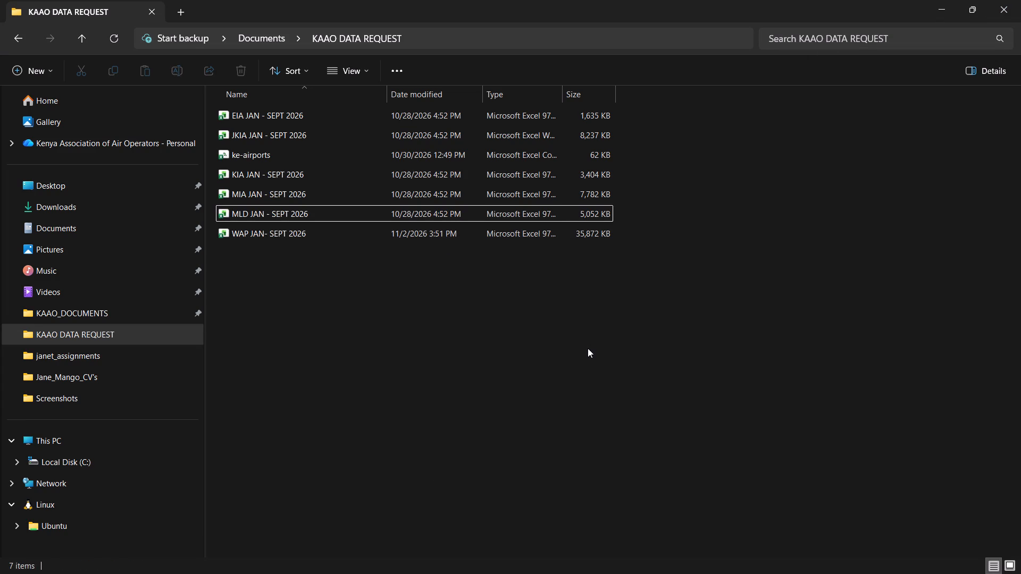
click(445, 234)
key(Return)
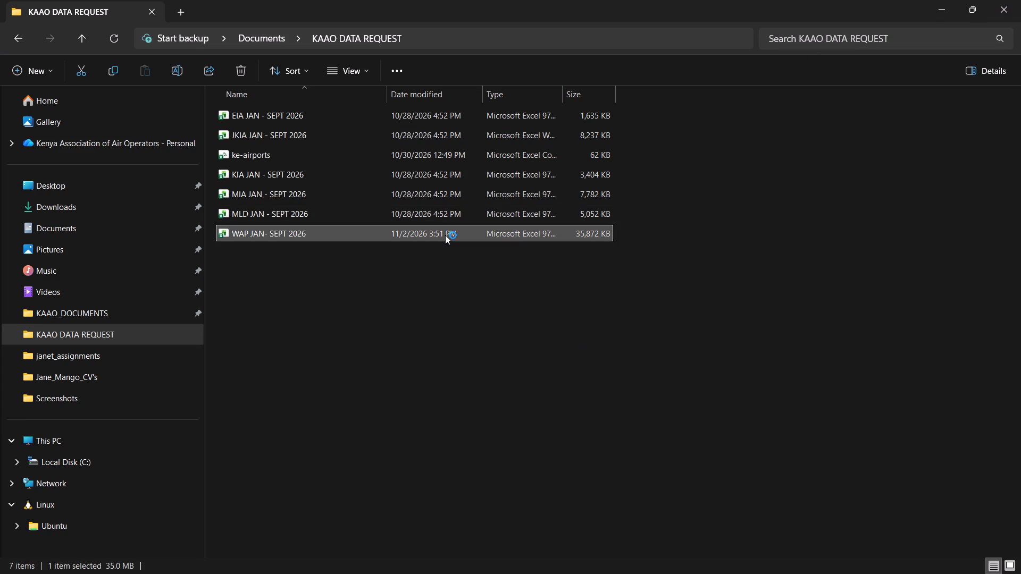
Switch to Chrome, search Google for "proflight kenya iata code", and read the details on Pro Flight Limited in Kenya.
click(255, 569)
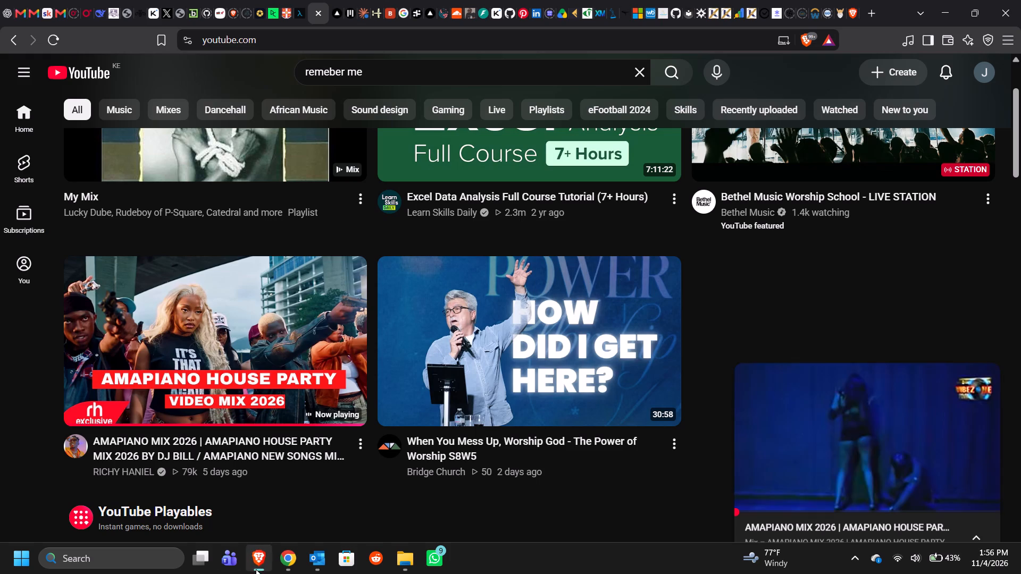
click(279, 568)
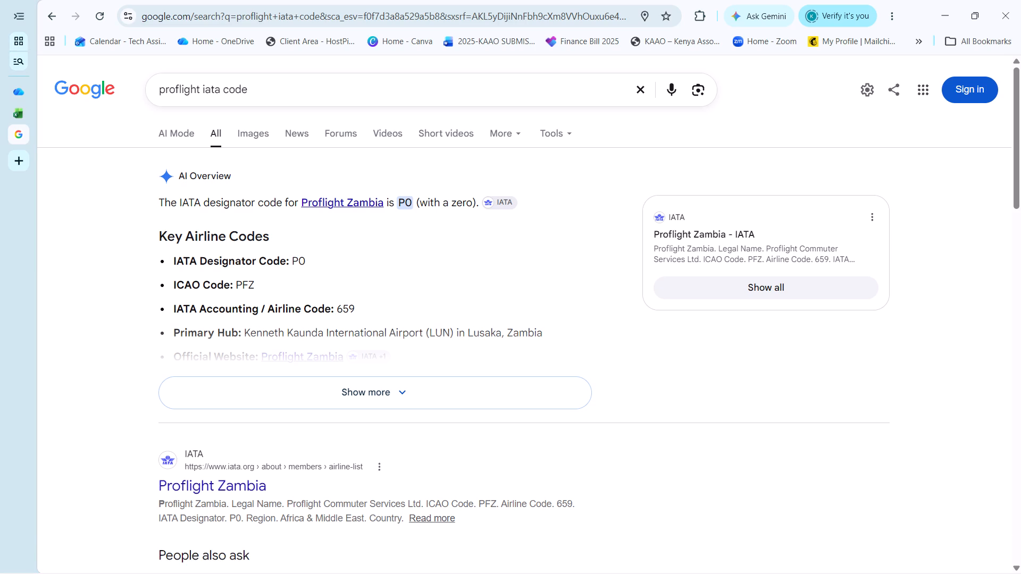
click(200, 92)
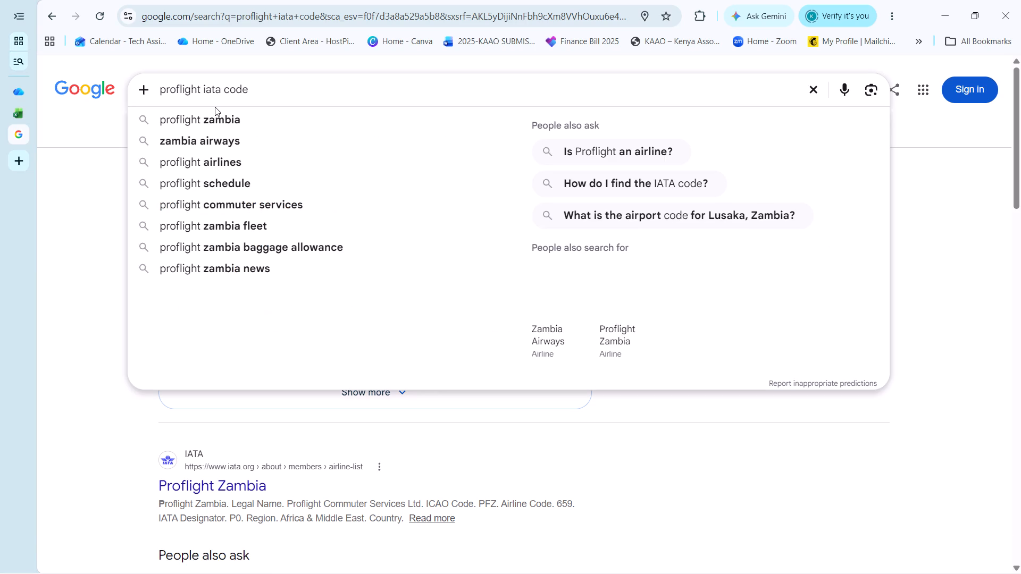
key(space)
text(kenya)
key(Return)
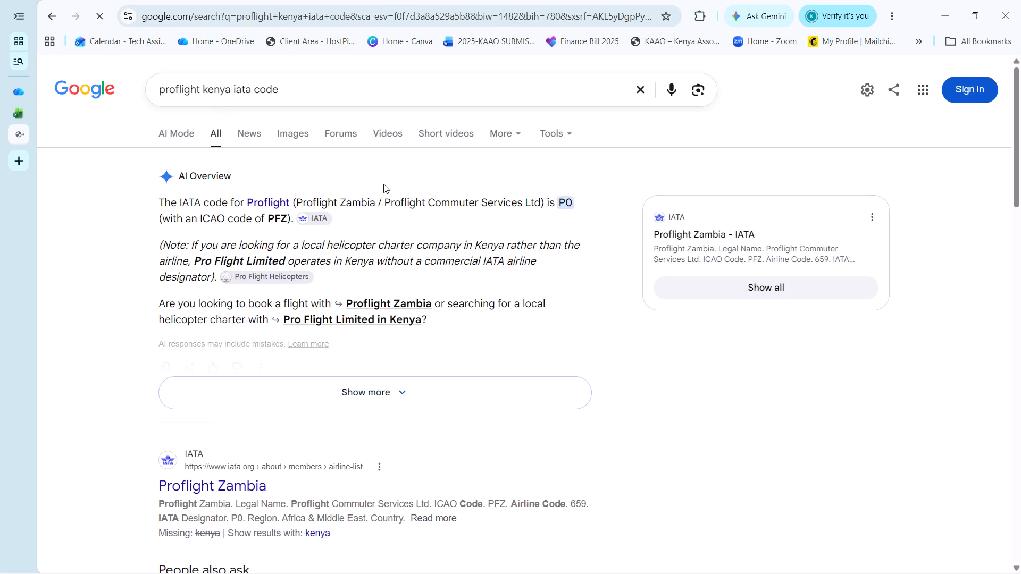
click(398, 385)
click(370, 316)
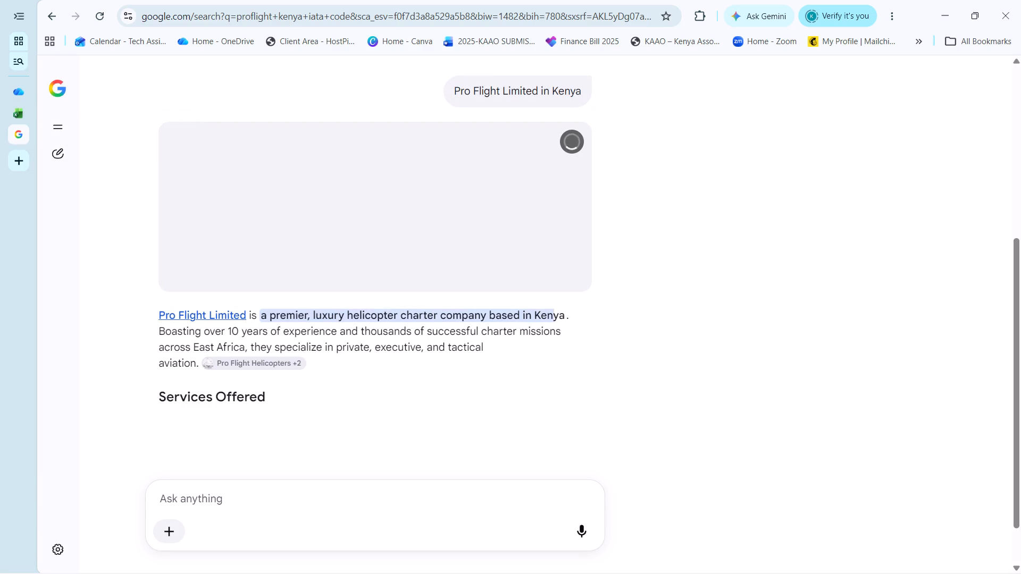
scroll(351, 217, down, 4)
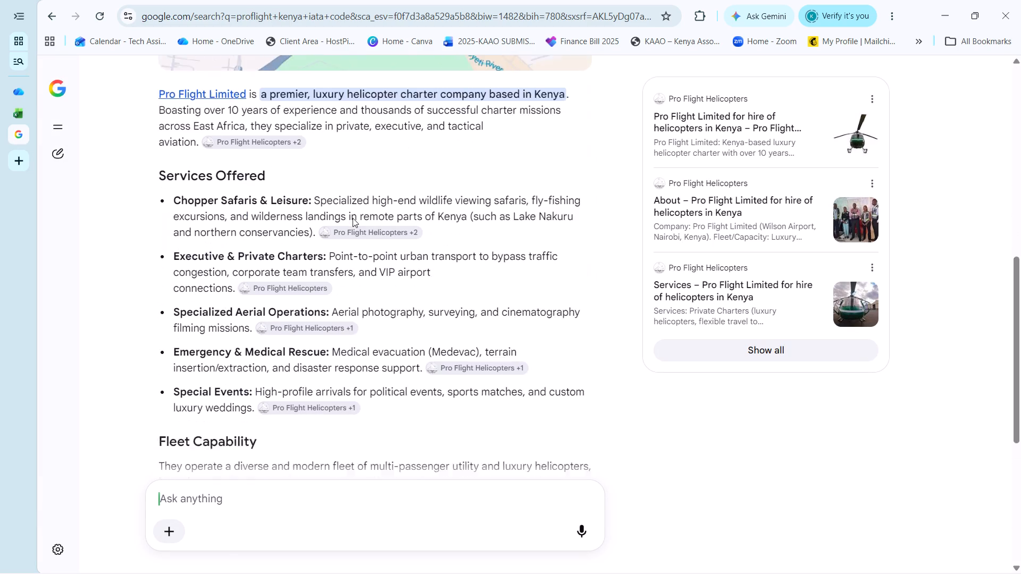
scroll(353, 218, down, 5)
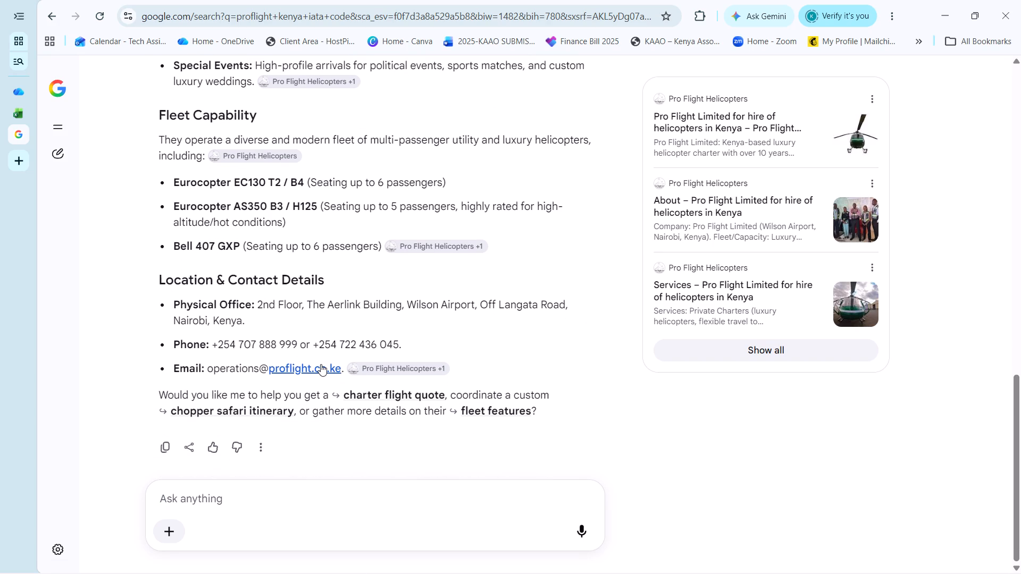
scroll(266, 239, up, 5)
scroll(265, 238, down, 4)
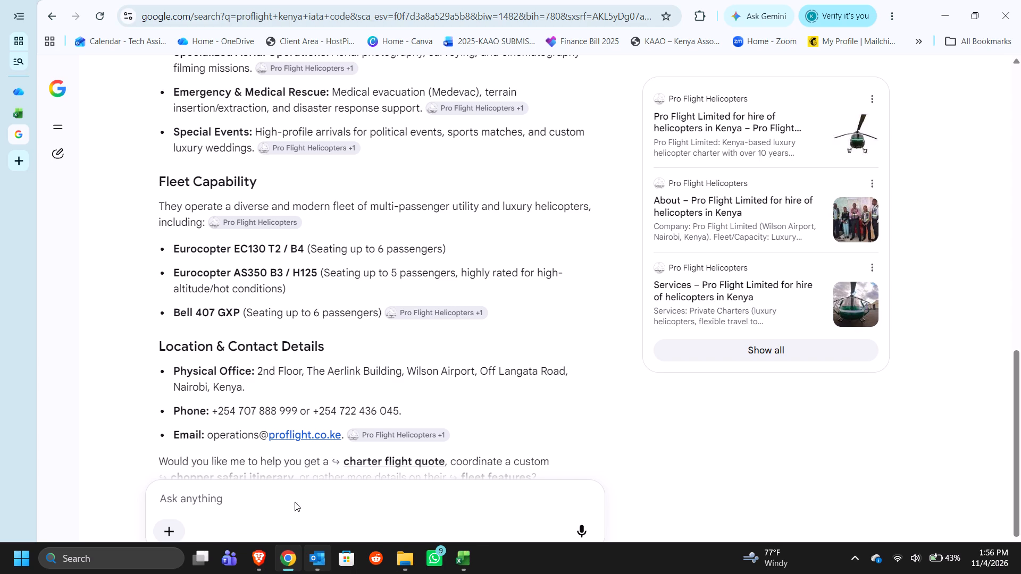
Check Pro-Flight Limited's registrations on FINAL COPY, and find 5YDSM in the Raw Data sheet of the WAP JAN- SEPT 2026 workbook.
click(21, 115)
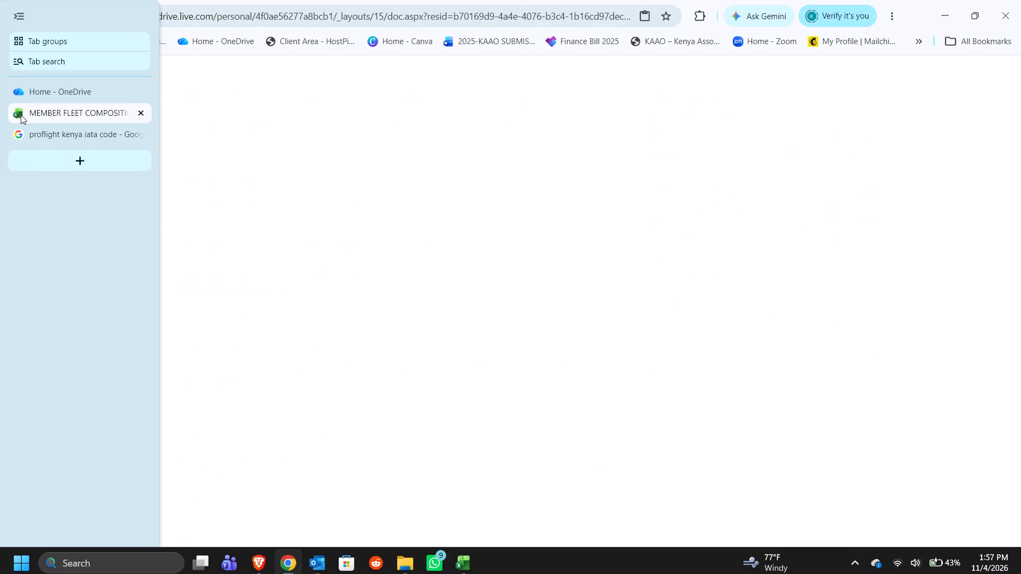
click(40, 111)
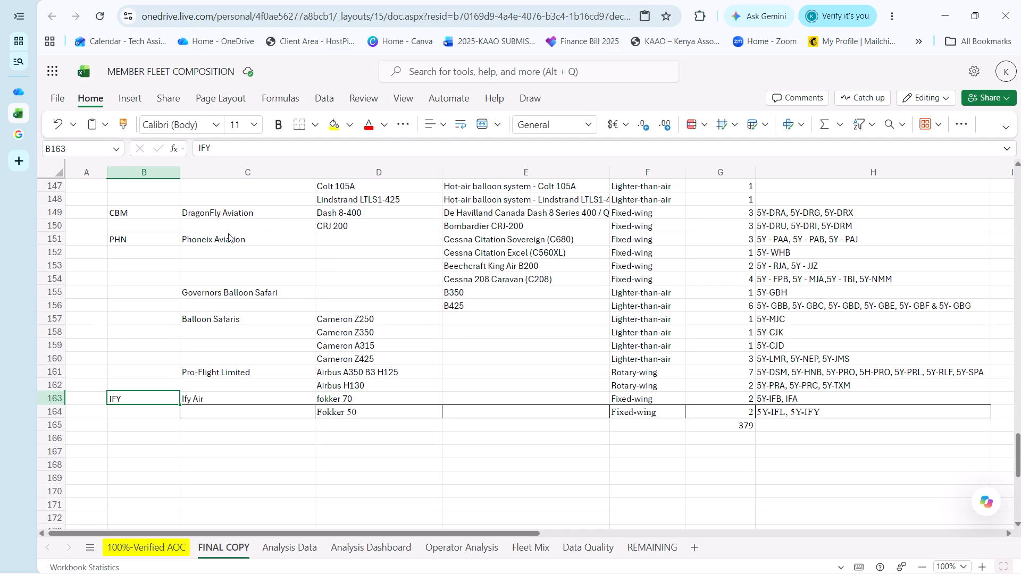
click(165, 374)
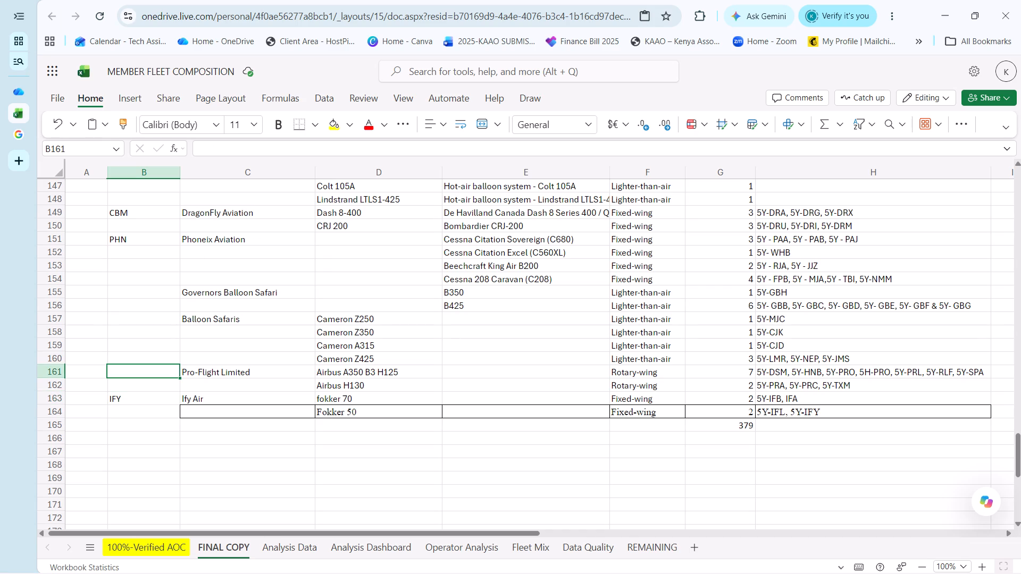
click(773, 370)
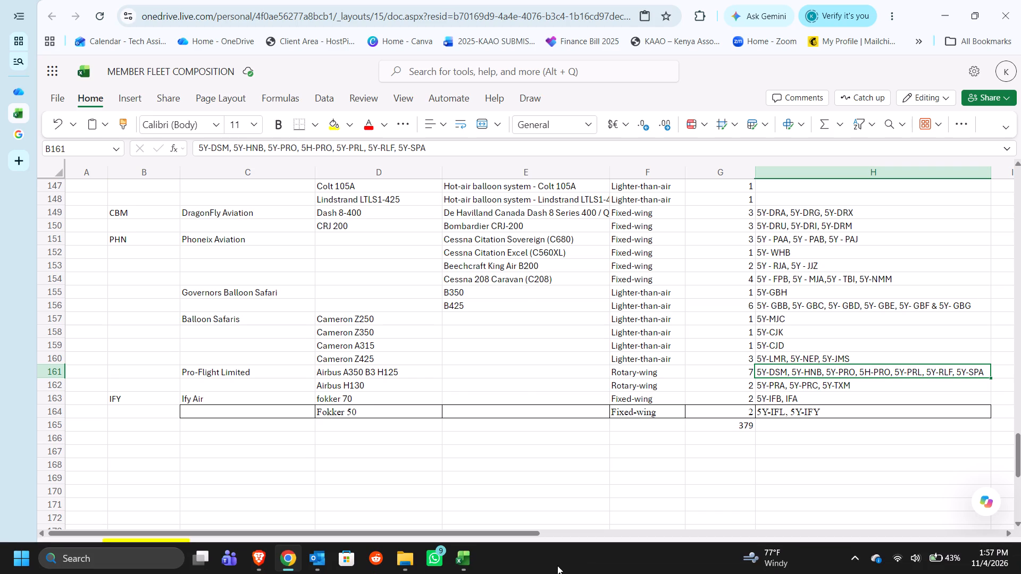
click(469, 517)
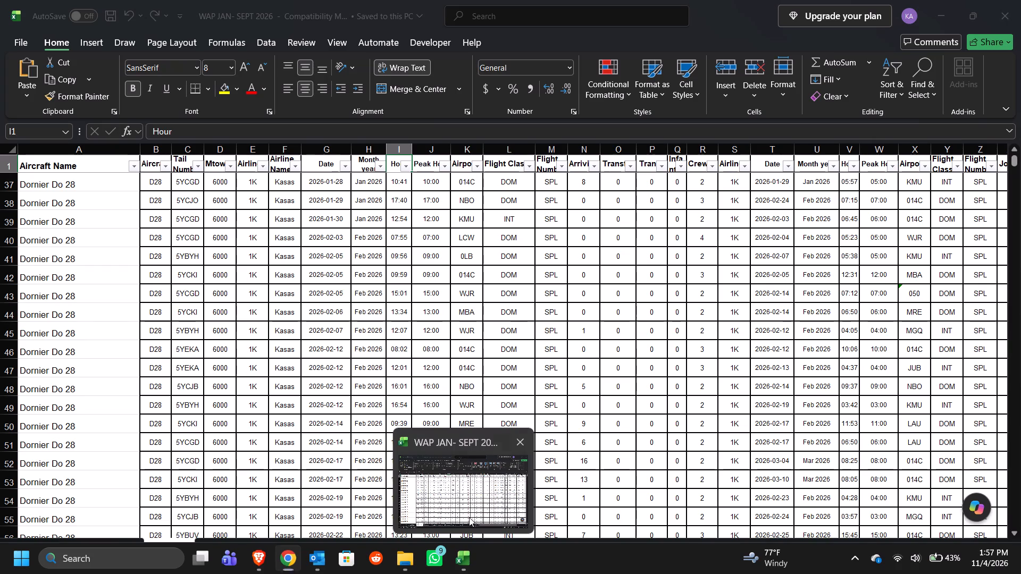
click(359, 289)
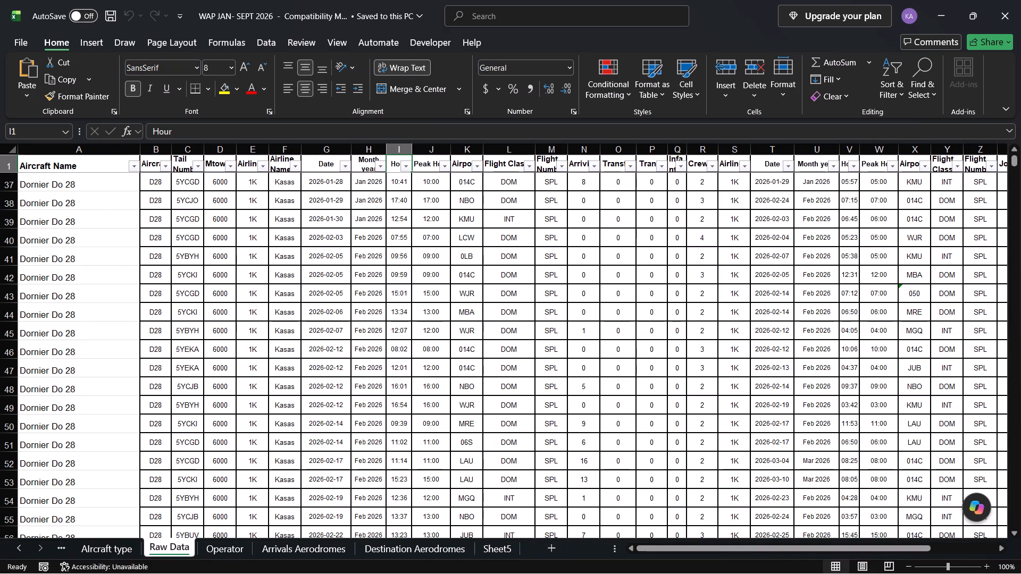
click(332, 288)
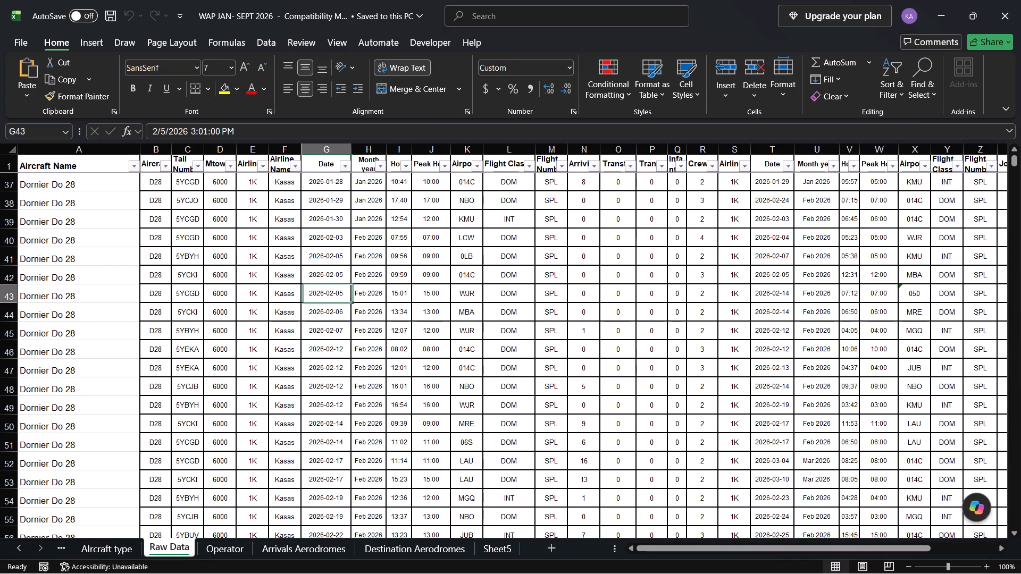
scroll(332, 288, down, 4)
scroll(332, 288, up, 5)
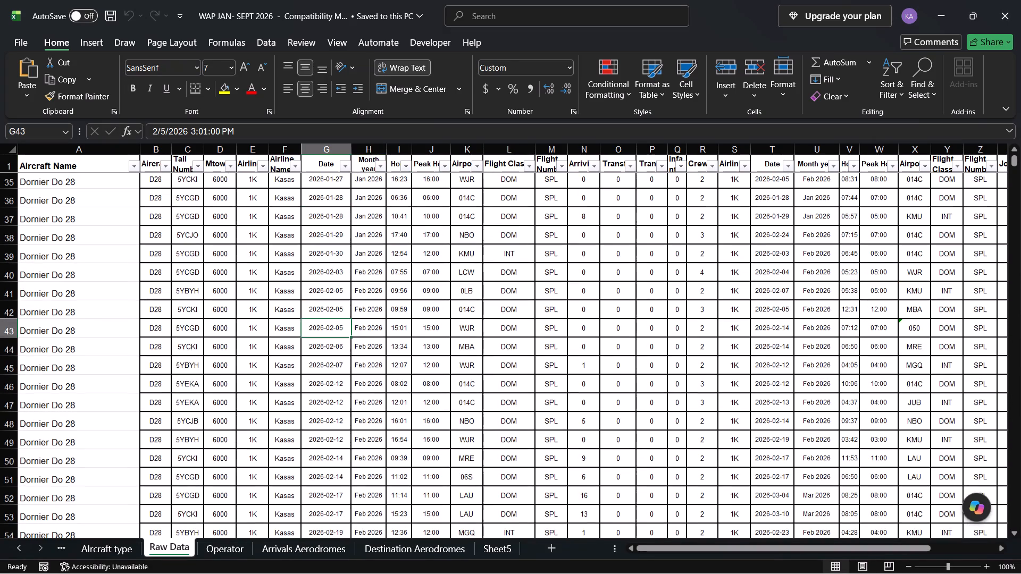
key(ctrl+f)
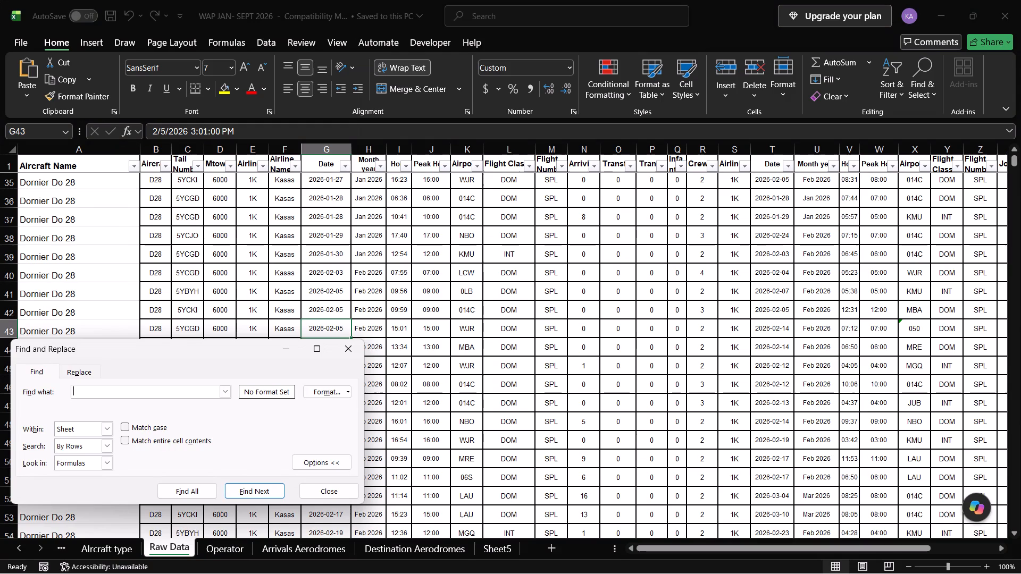
text(5Y)
text(DSM)
key(Return)
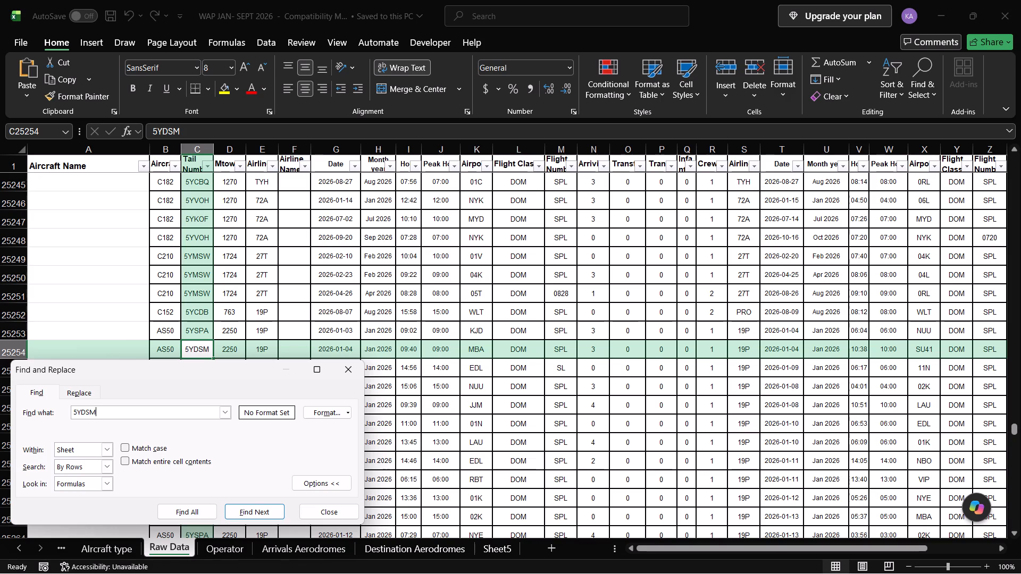
Copy airline code 19P from the 5YDSM row into Pro-Flight Limited's code cell, B161, on FINAL COPY.
click(260, 349)
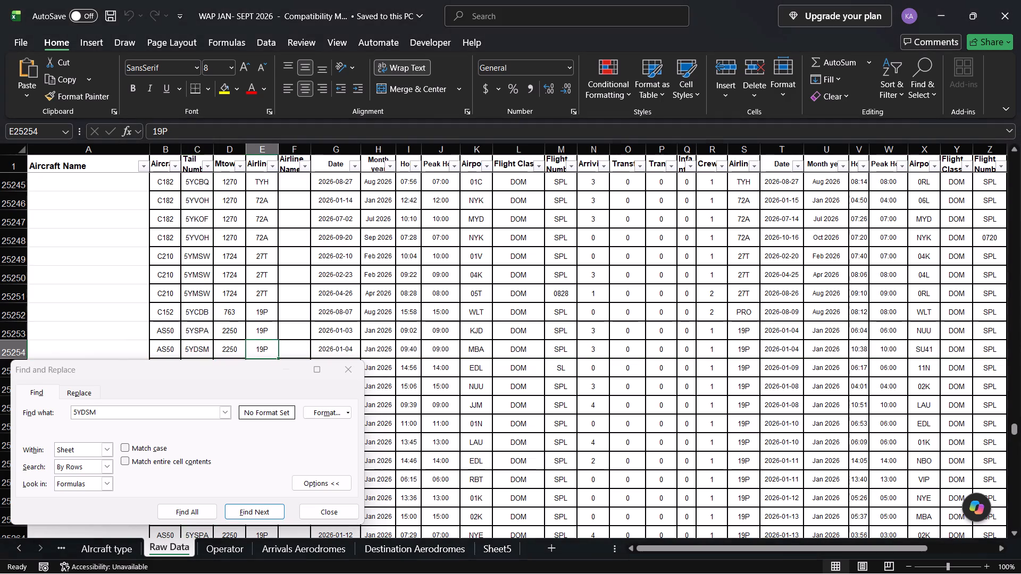
key(ctrl+c)
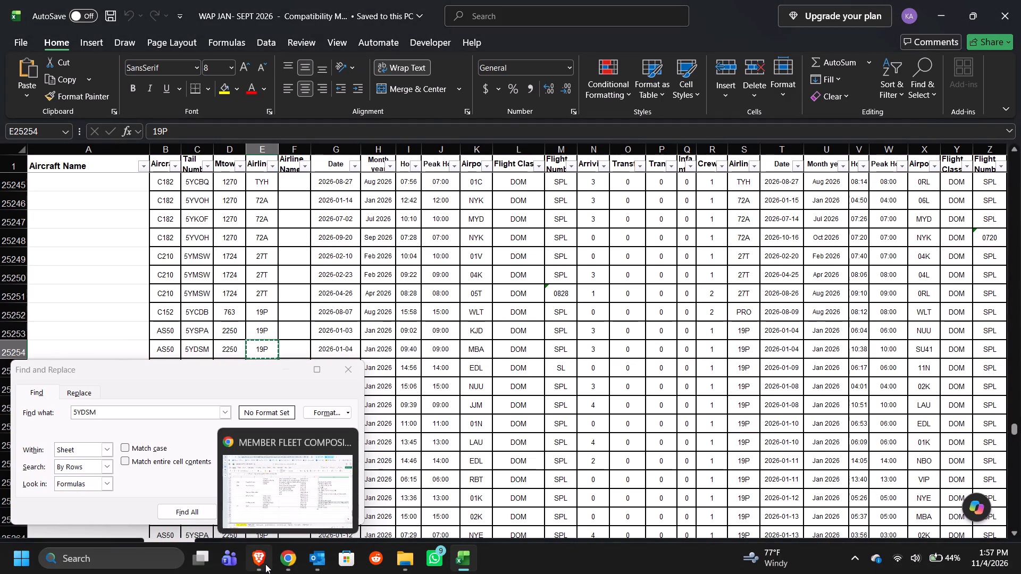
click(265, 564)
click(288, 564)
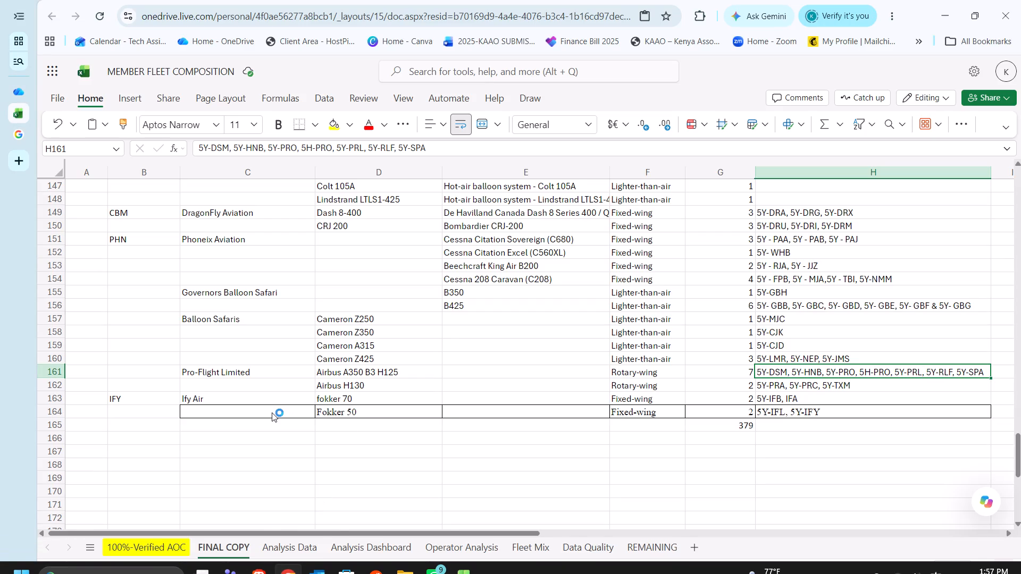
click(141, 369)
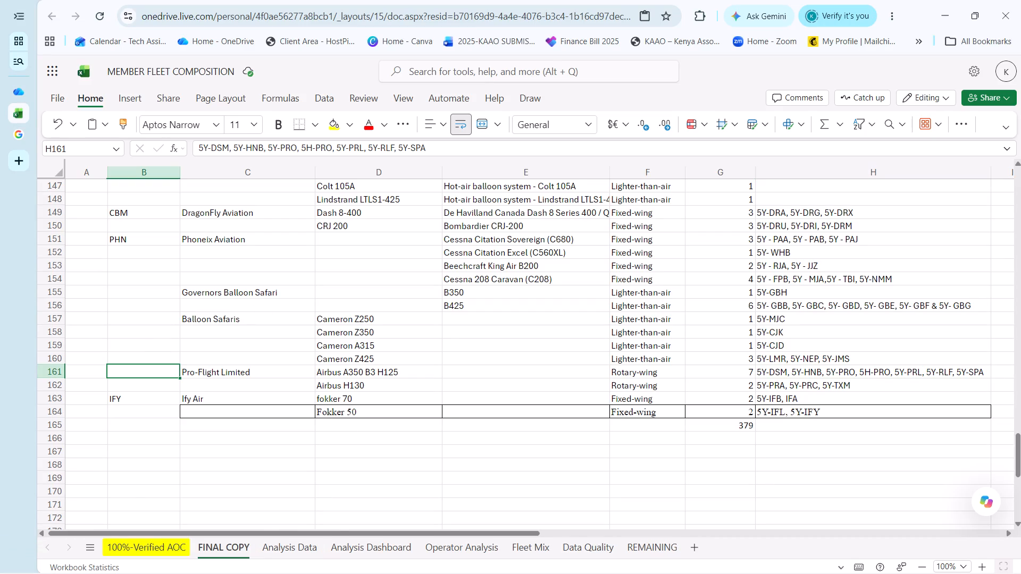
key(ctrl+v)
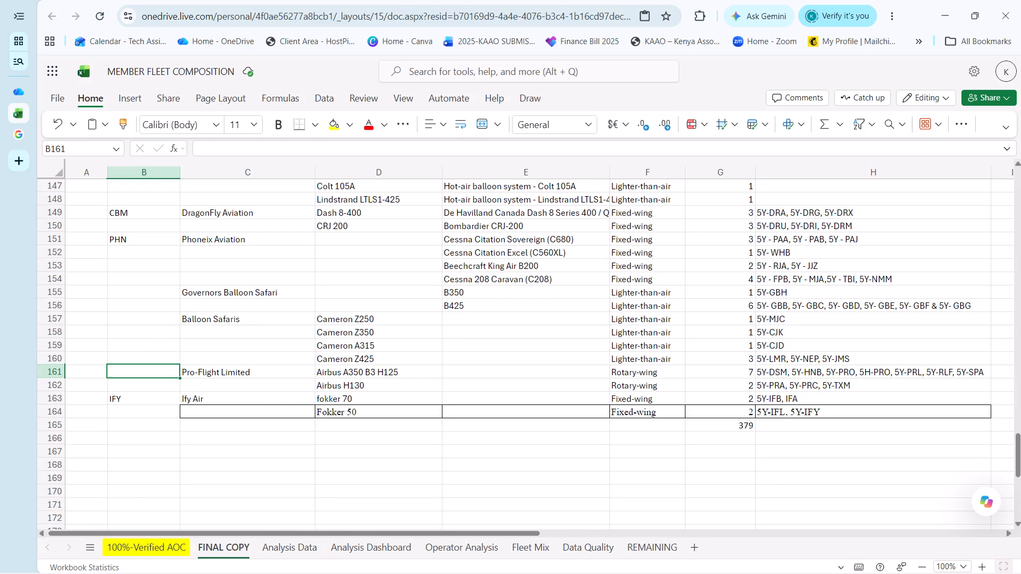
double_click(141, 369)
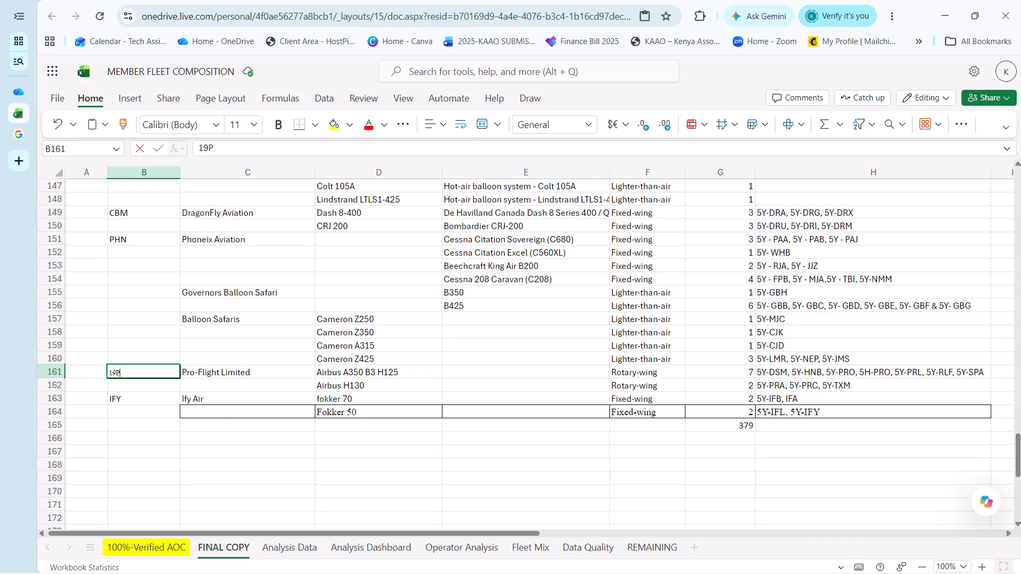
key(ctrl+z)
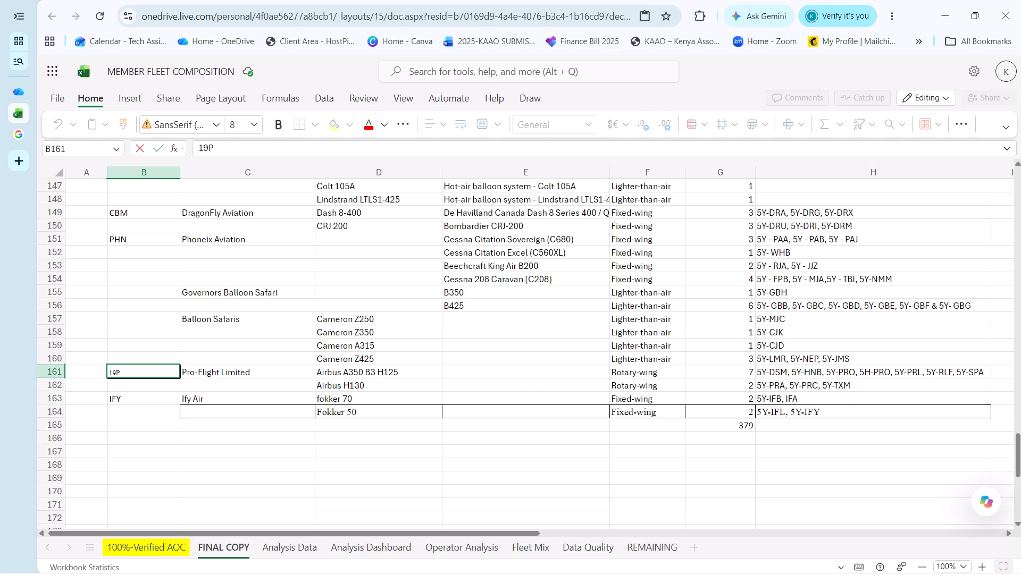
click(132, 353)
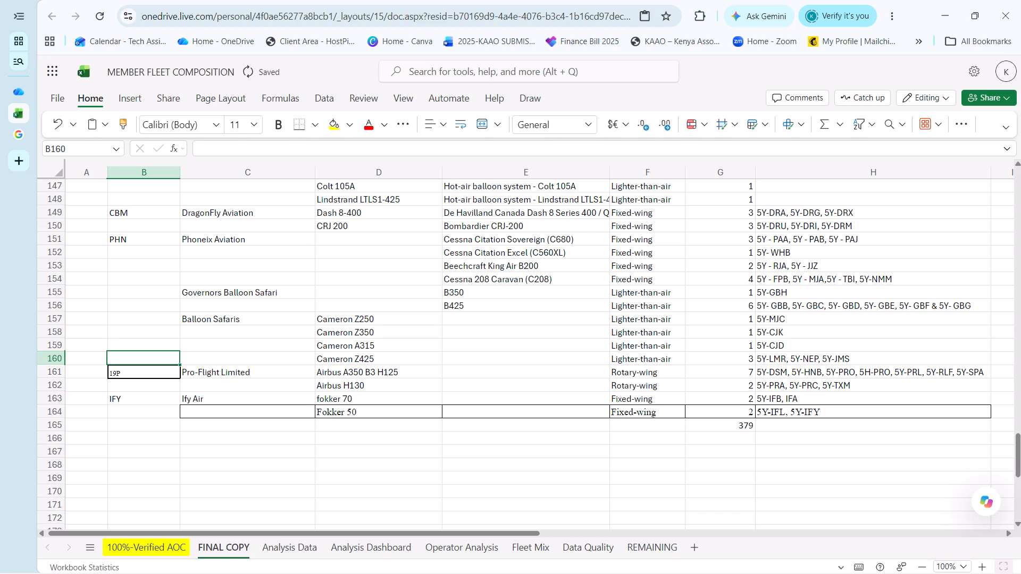
Undo the formatted paste in Pro-Flight Limited's code cell, B161, and re-enter 19P there as plain text.
click(143, 383)
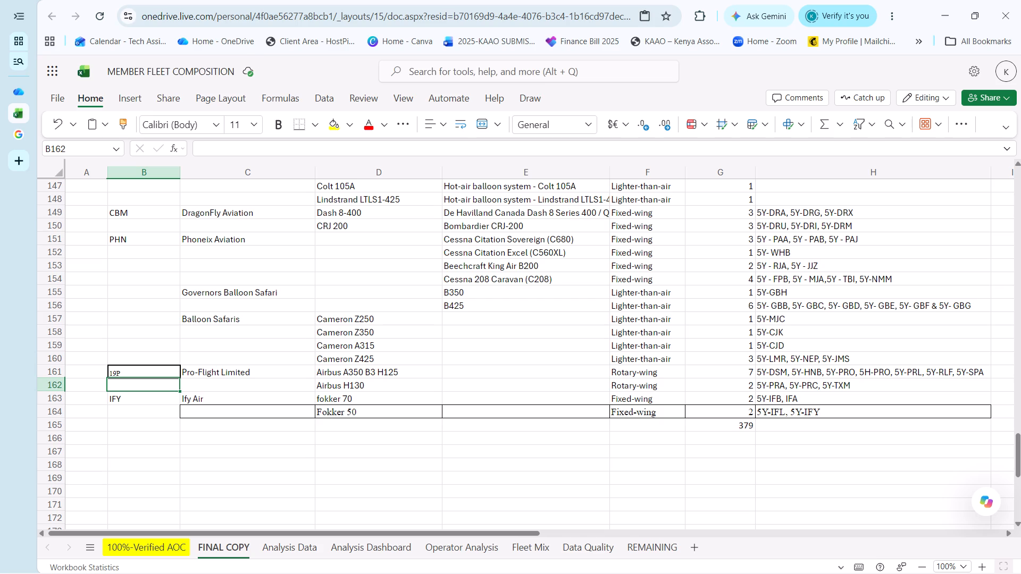
click(158, 419)
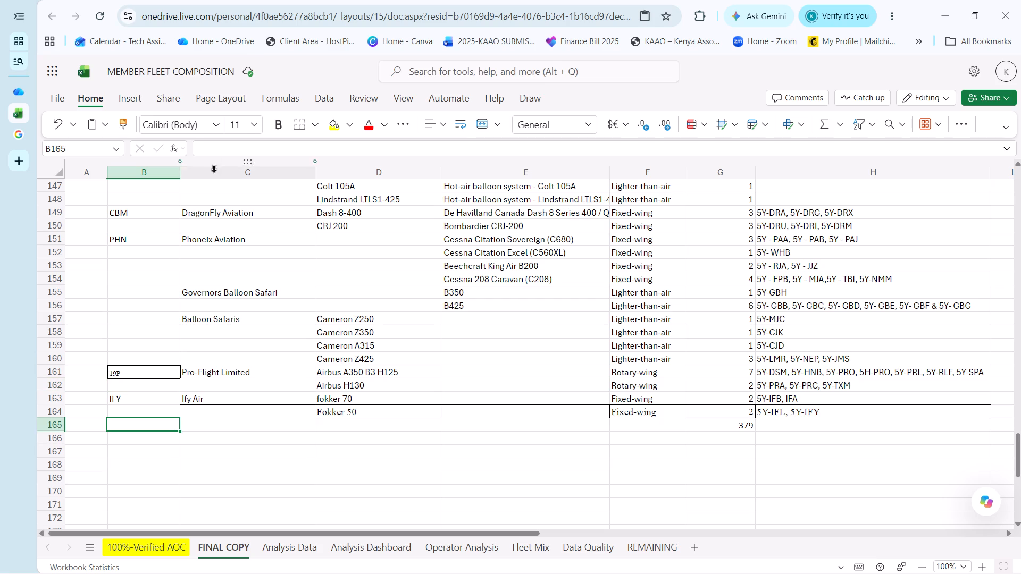
click(158, 368)
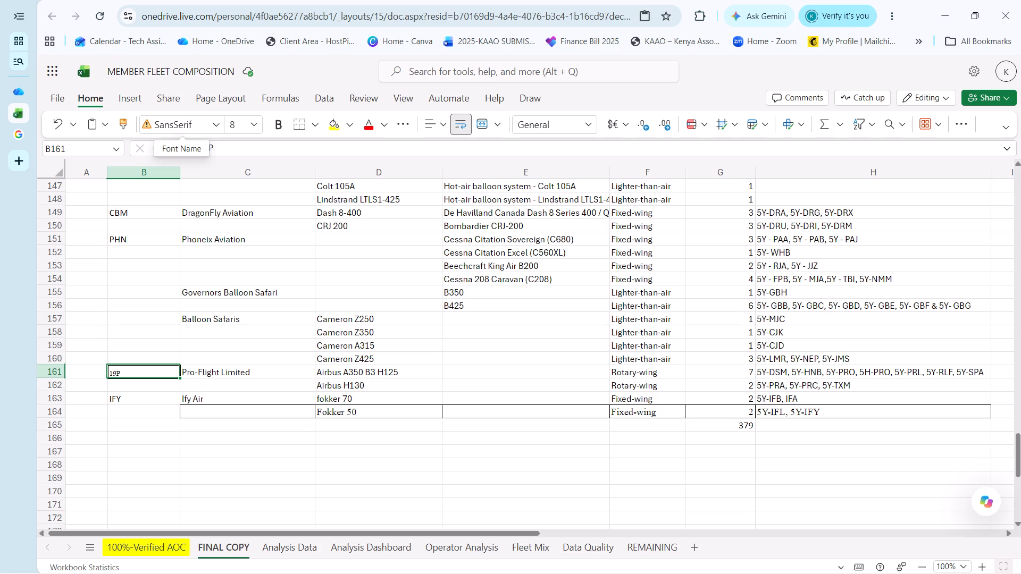
key(ctrl+z)
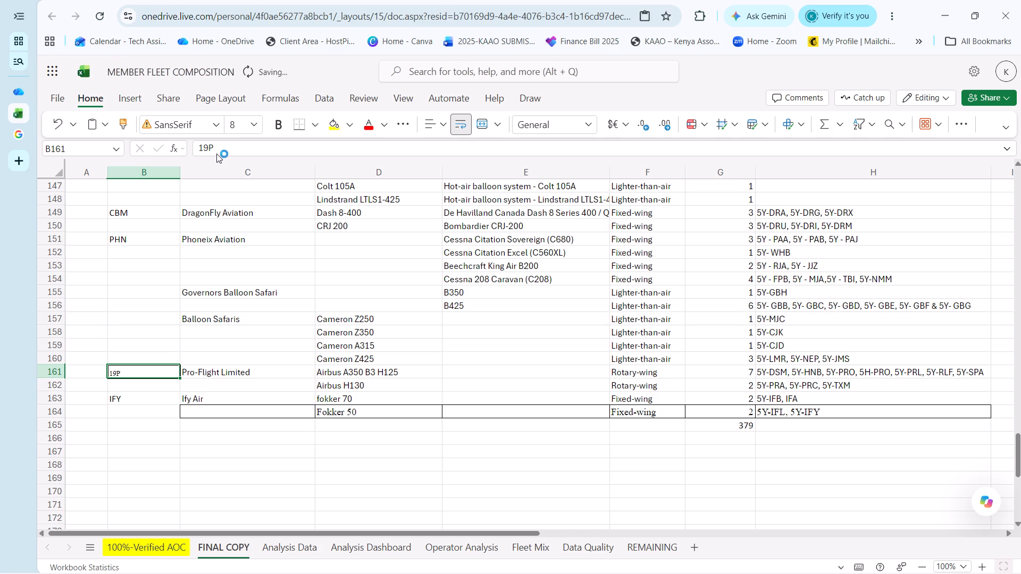
key(ctrl+z)
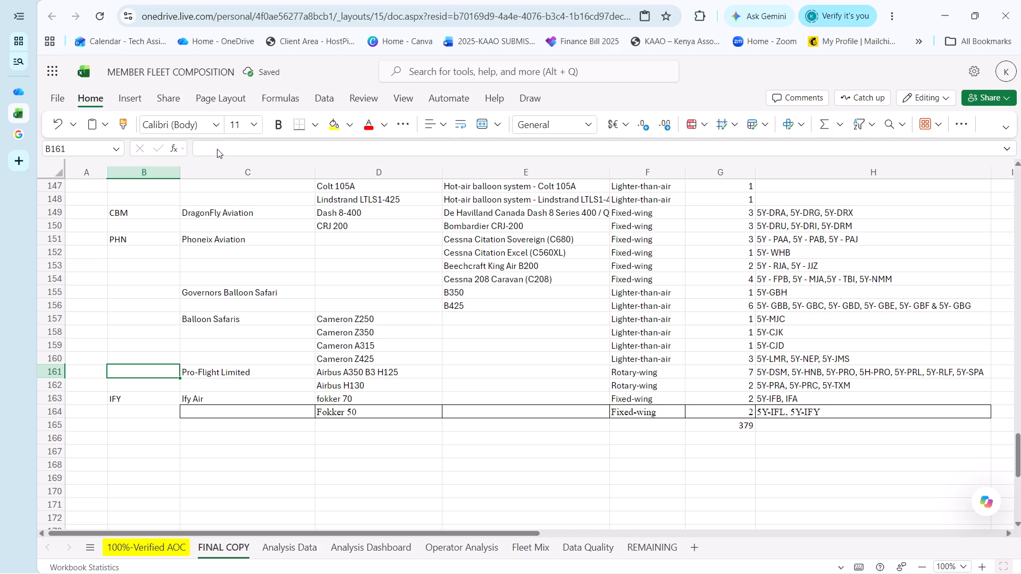
click(217, 149)
double_click(235, 147)
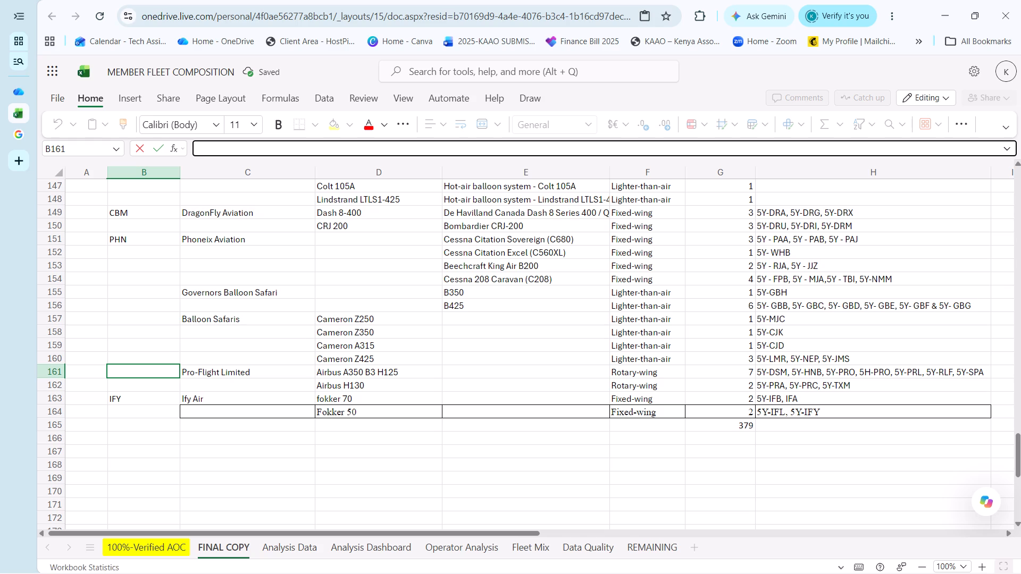
key(ctrl+v)
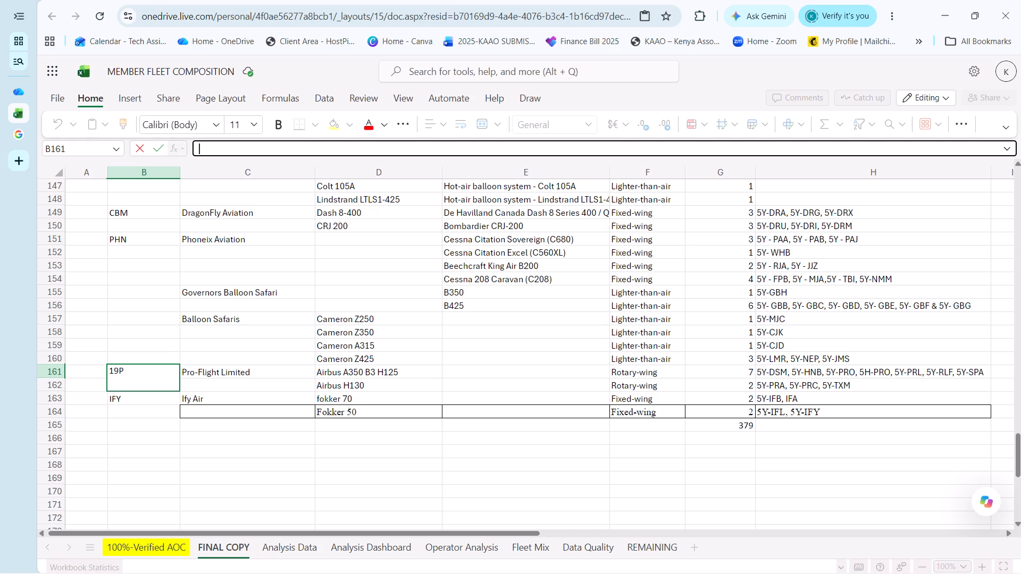
key(Return)
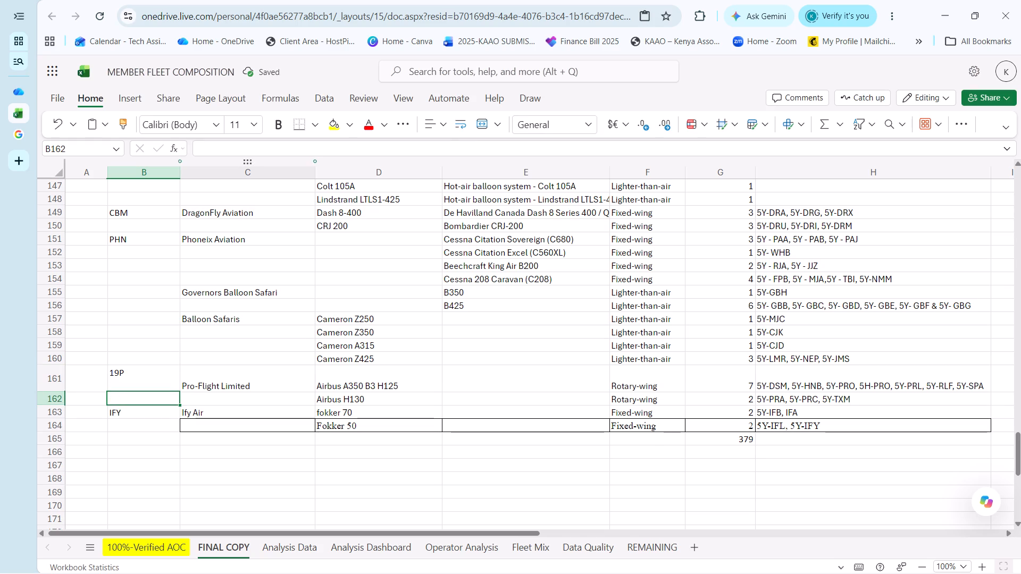
Remove the trailing line break after 19P in cell B161.
click(152, 377)
click(246, 151)
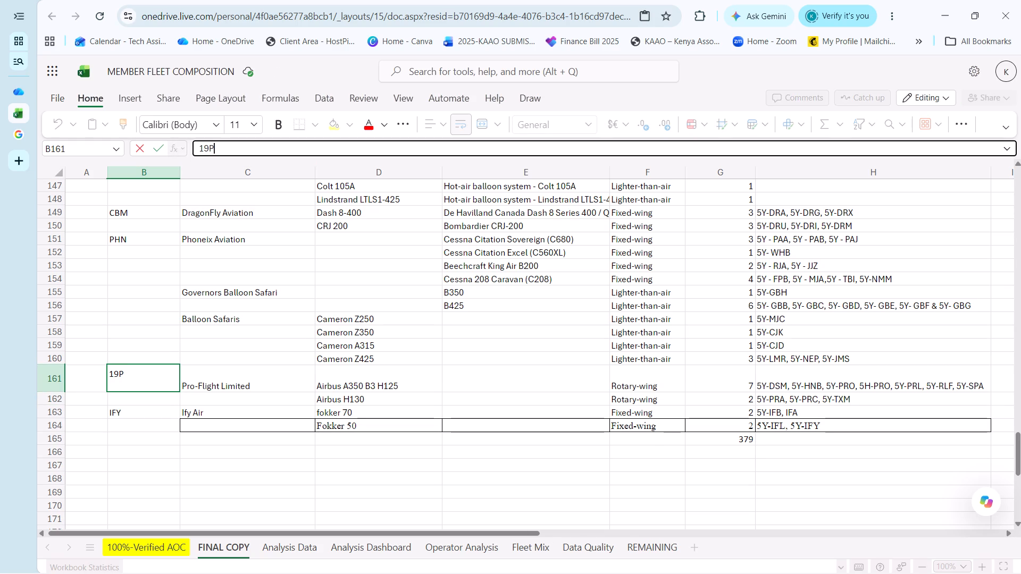
key(Right)
key(BackSpace)
key(Return)
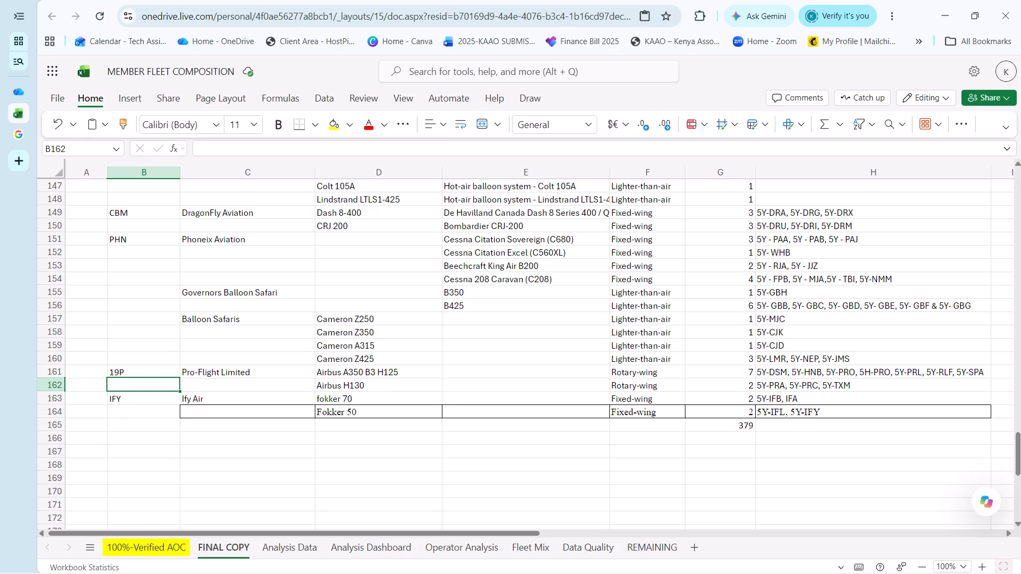
Check Aberdair Aviation's registrations on FINAL COPY, and search the Raw Data sheet of the WAP JAN- SEPT 2026 workbook for 5YDPL.
click(787, 319)
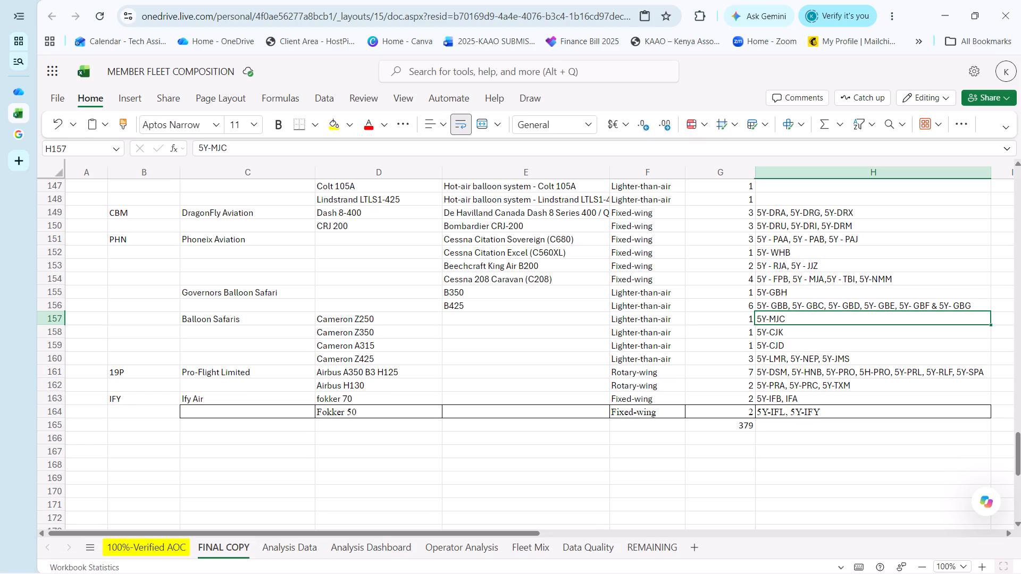
scroll(279, 314, up, 9)
scroll(276, 314, up, 16)
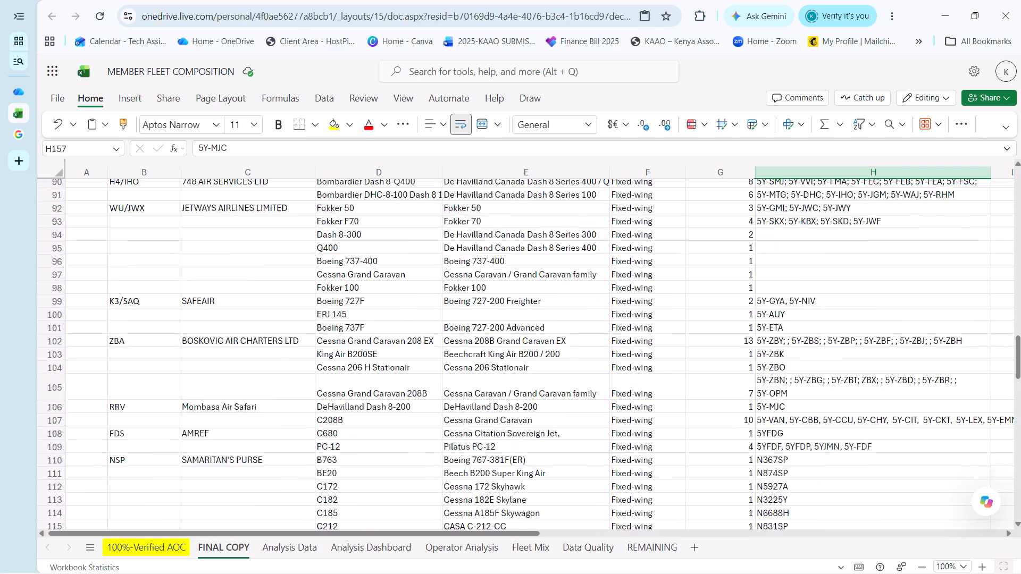
scroll(275, 313, up, 20)
scroll(275, 313, up, 15)
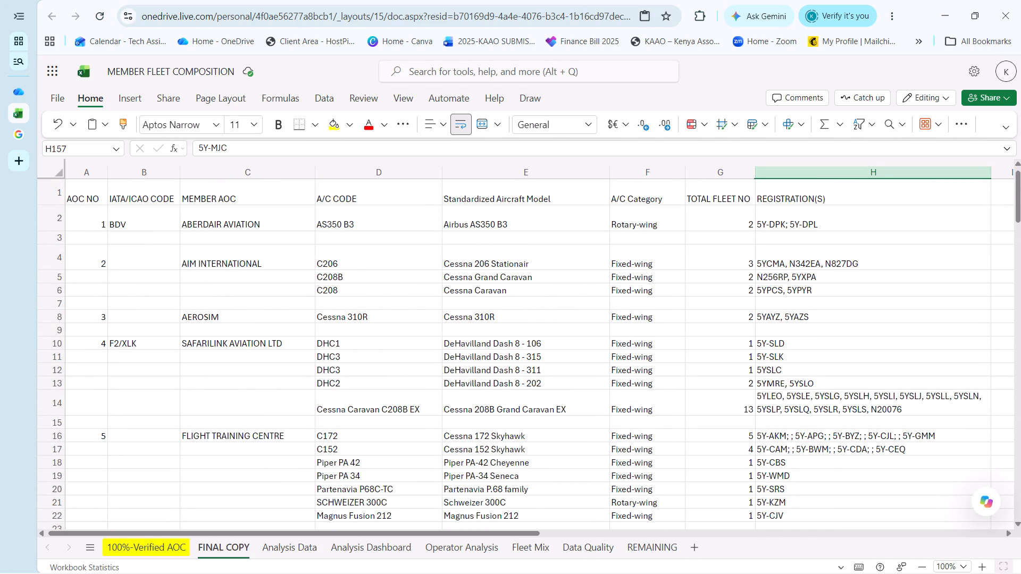
scroll(331, 261, up, 7)
click(477, 557)
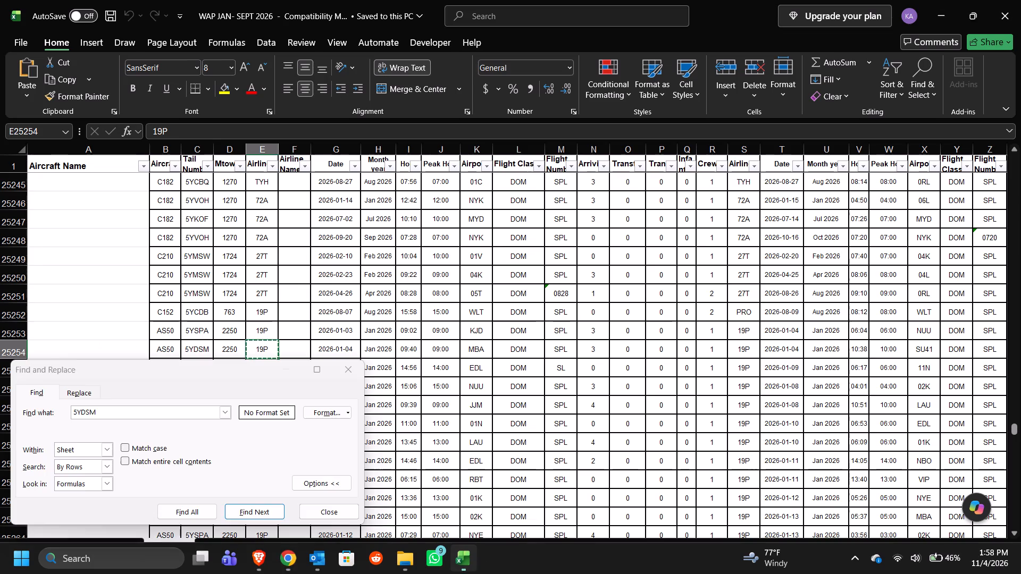
click(170, 410)
key(BackSpace)
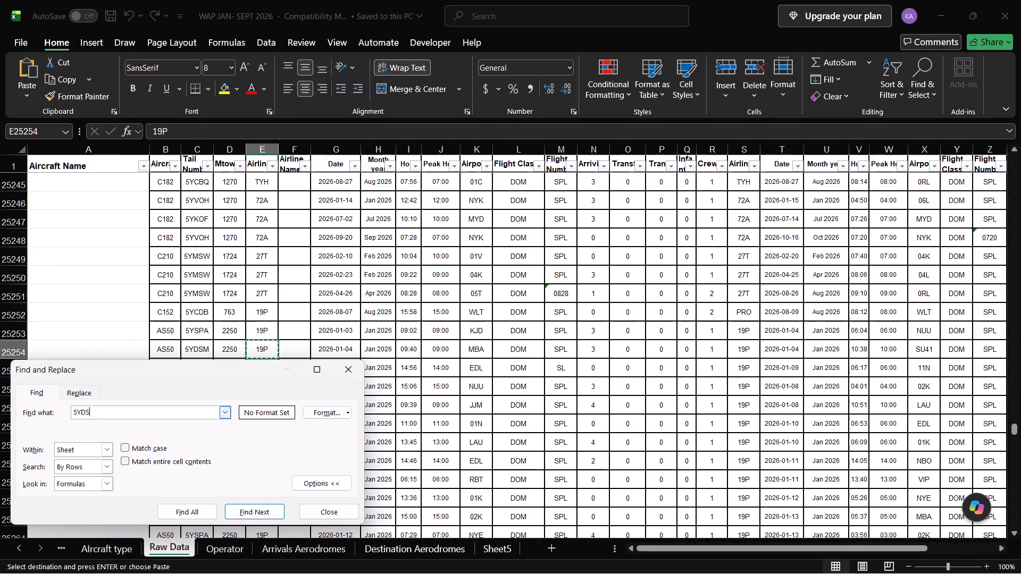
key(BackSpace)
text(PL)
key(Return)
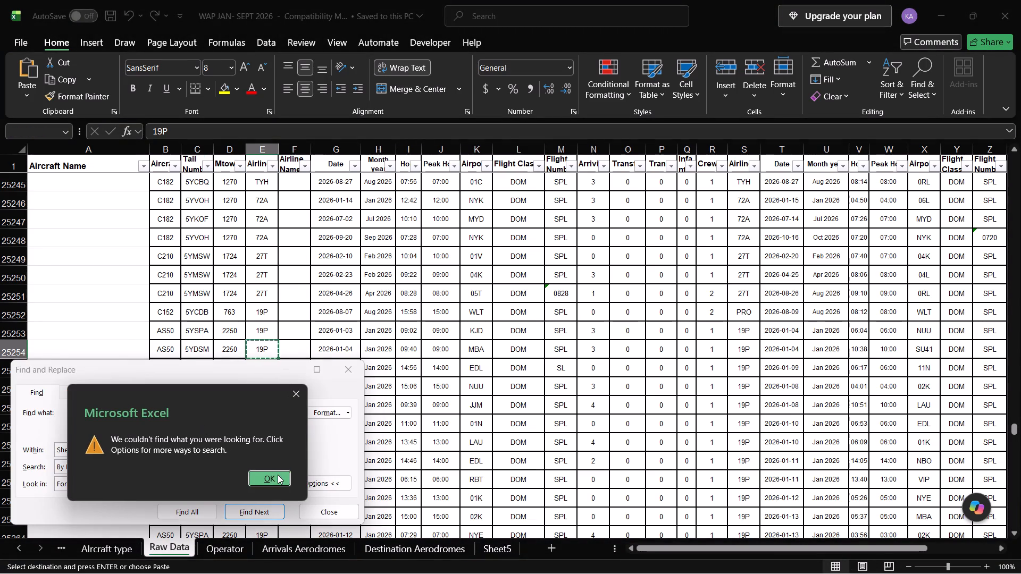
click(278, 475)
Find all entries containing 5YD in the Raw Data sheet's Tail Number column, and extend the search text to 5YDP.
click(115, 415)
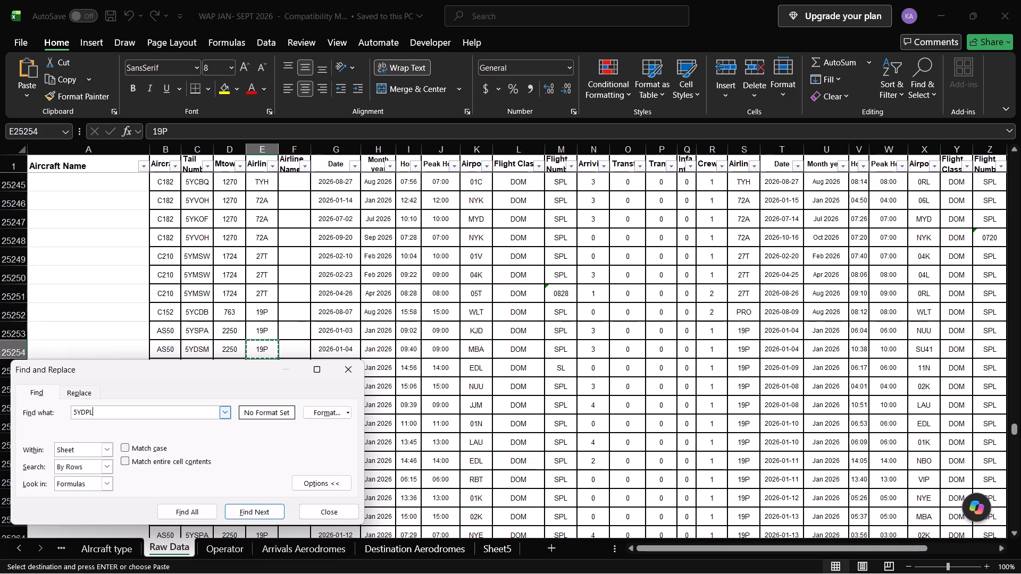
key(BackSpace)
key(BackSpace)
click(195, 149)
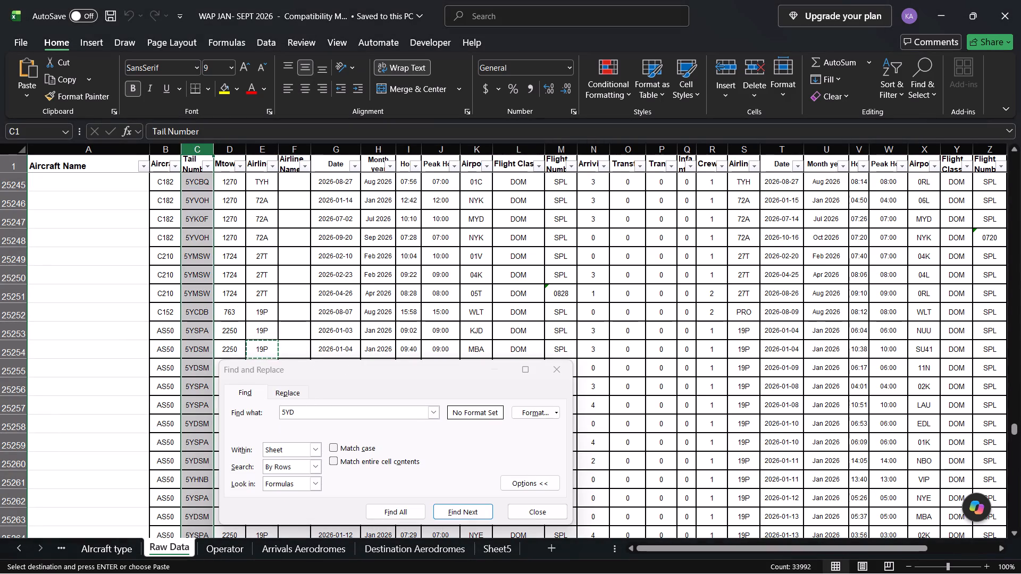
click(302, 415)
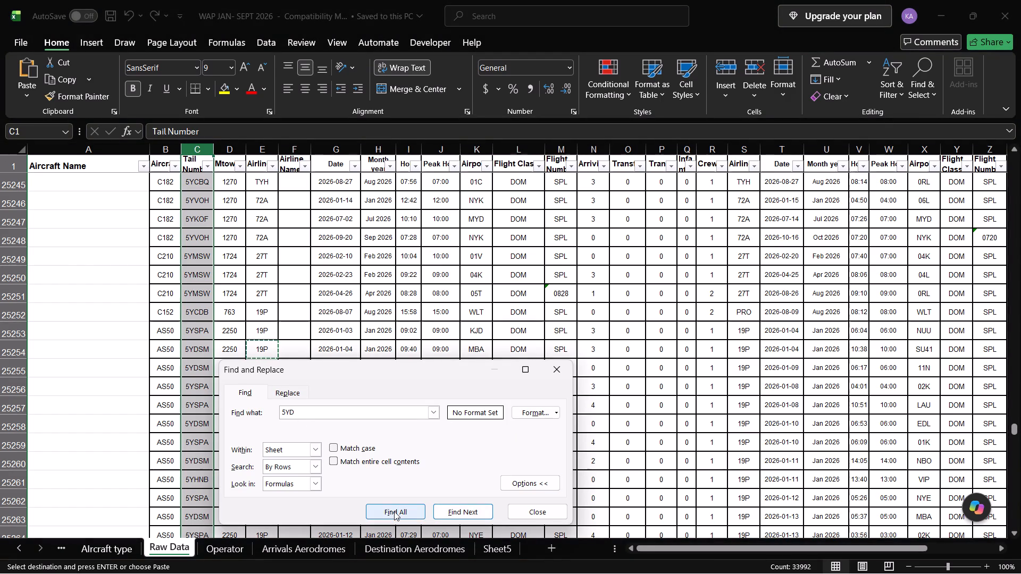
click(394, 511)
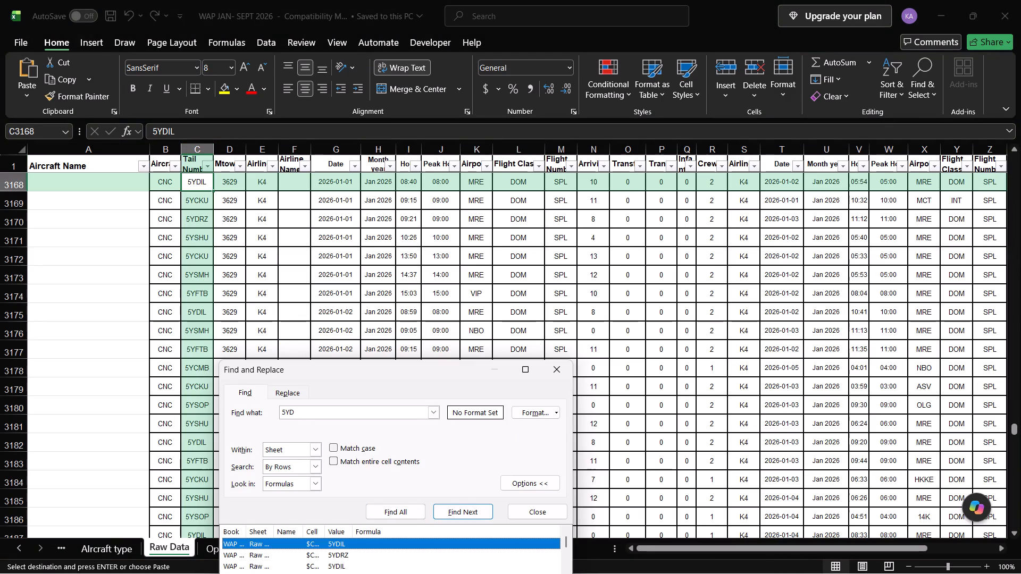
click(300, 413)
key(p)
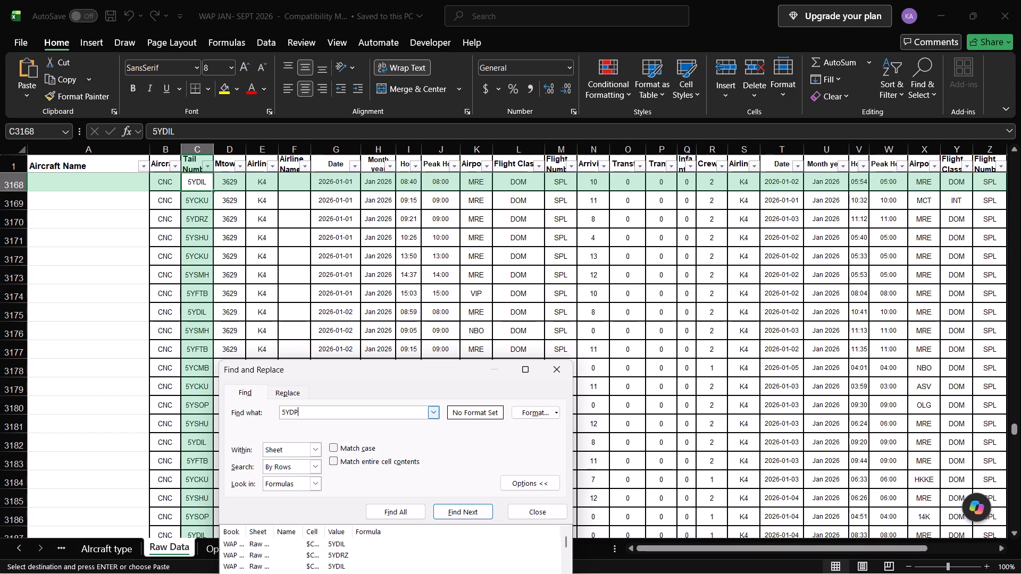
Cycle through the cells matching 5YDP in the Raw Data sheet's Tail Number column, and look over the earlier list of found entries.
key(Return)
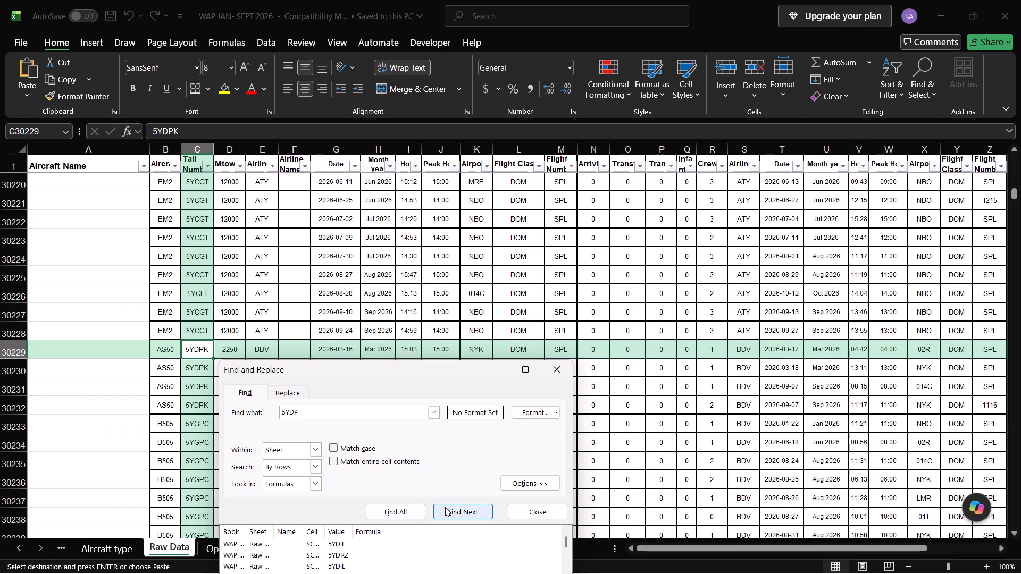
click(461, 511)
click(461, 512)
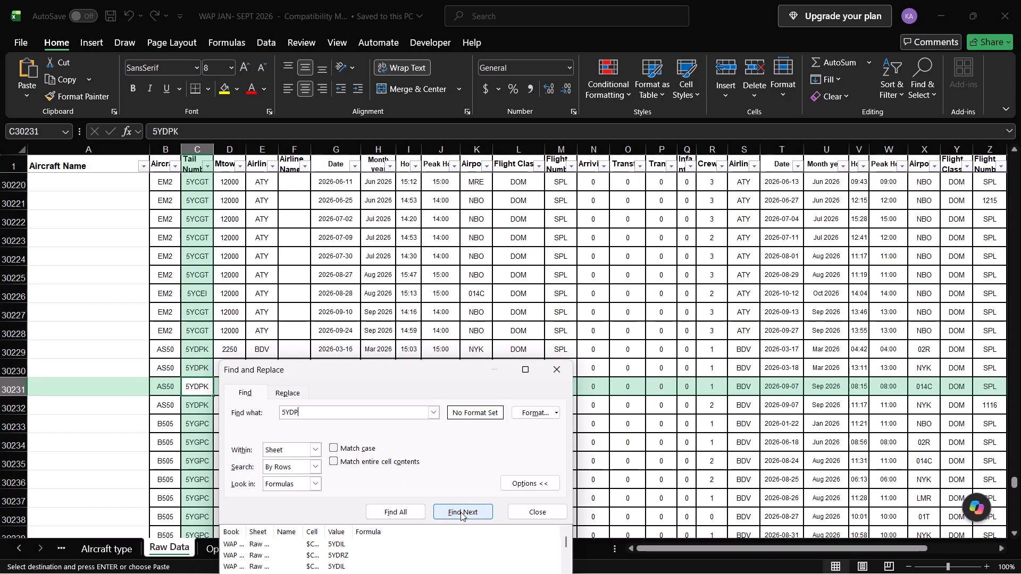
click(461, 512)
click(461, 512)
click(461, 512)
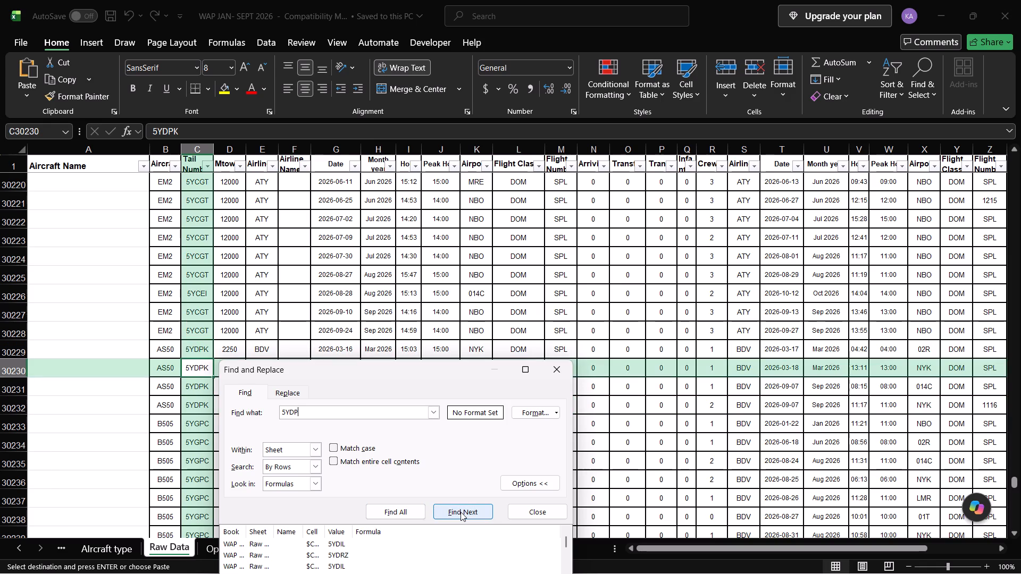
click(461, 512)
click(461, 512)
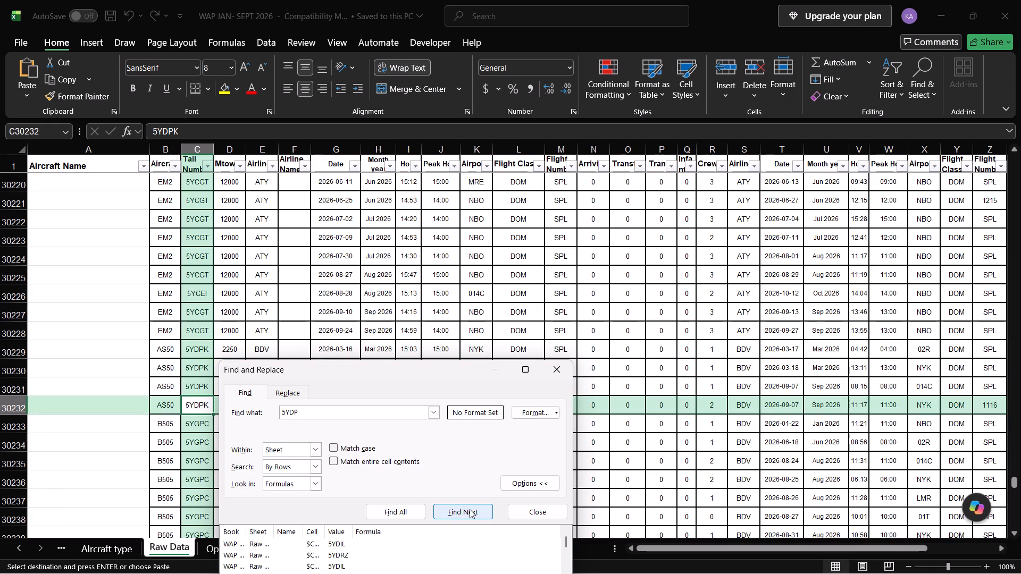
scroll(425, 510, down, 2)
scroll(360, 513, down, 4)
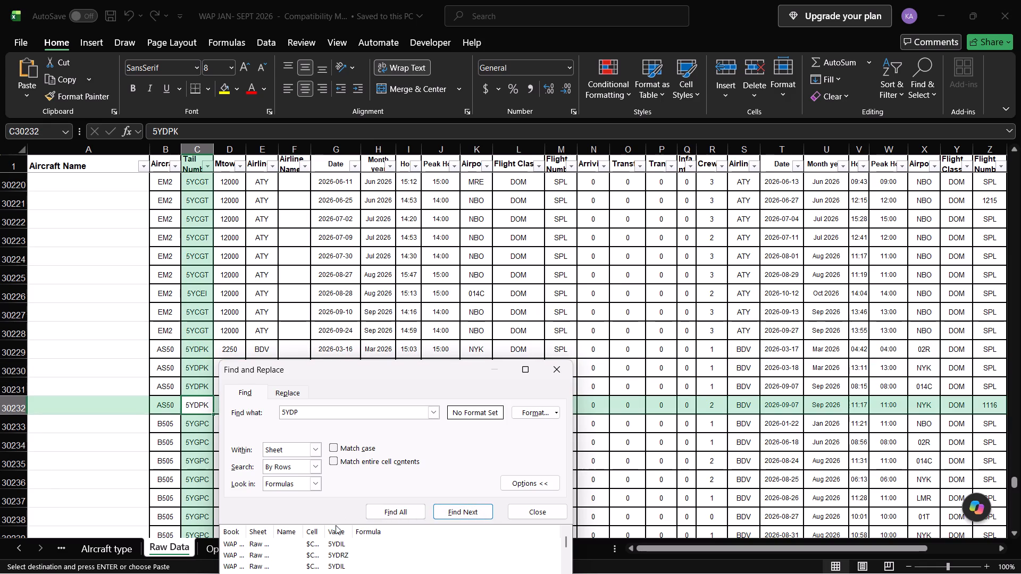
scroll(336, 525, down, 10)
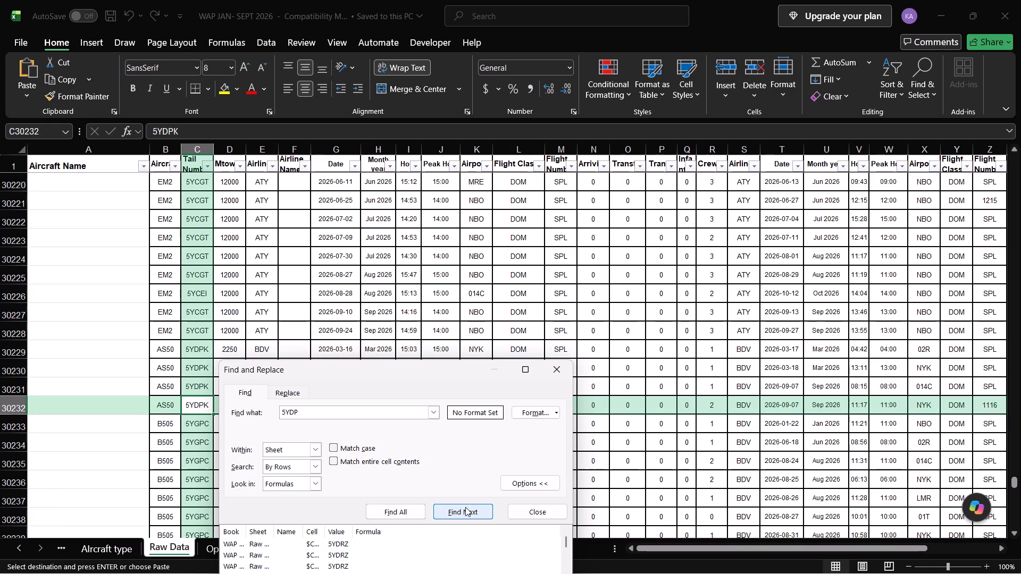
triple_click(465, 507)
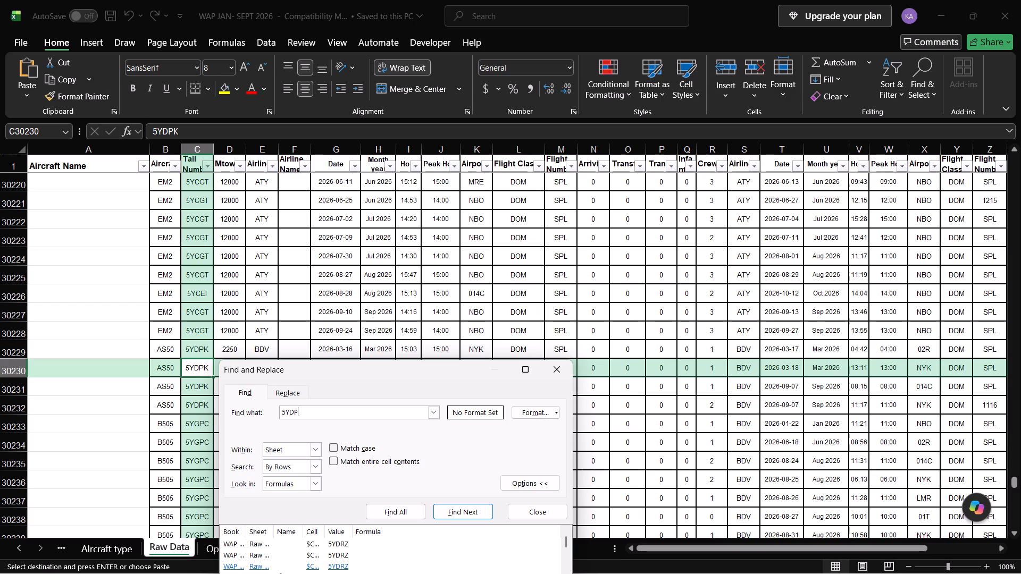
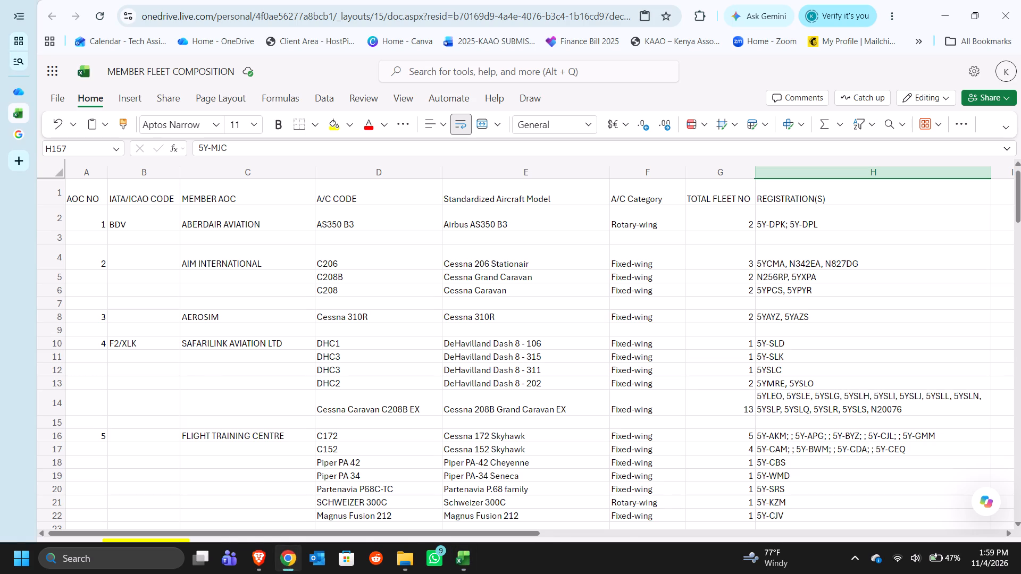
Check AIM International's C206 registrations on FINAL COPY, and return to the Raw Data sheet of the WAP JAN- SEPT 2026 workbook in Excel.
click(141, 323)
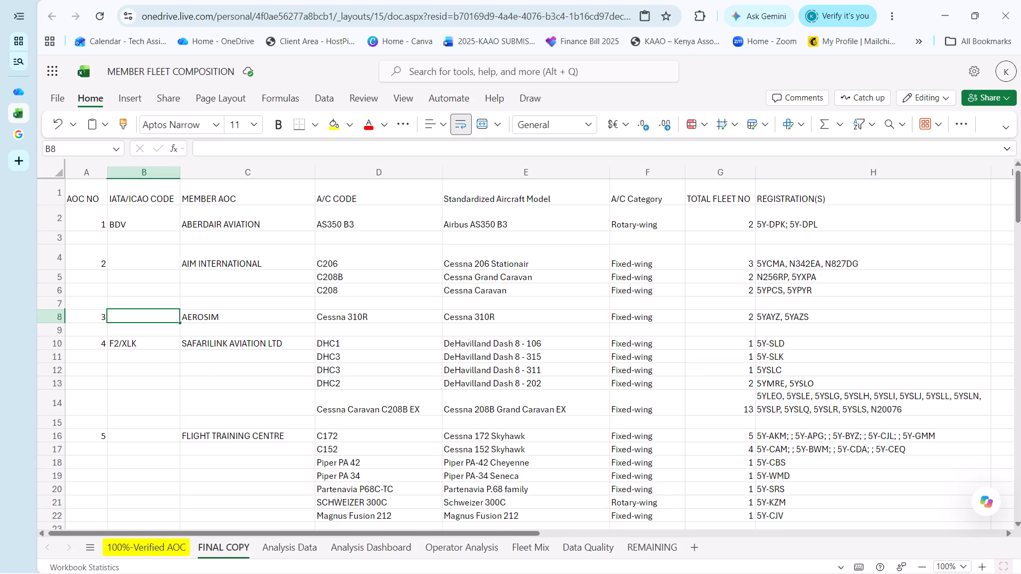
click(134, 256)
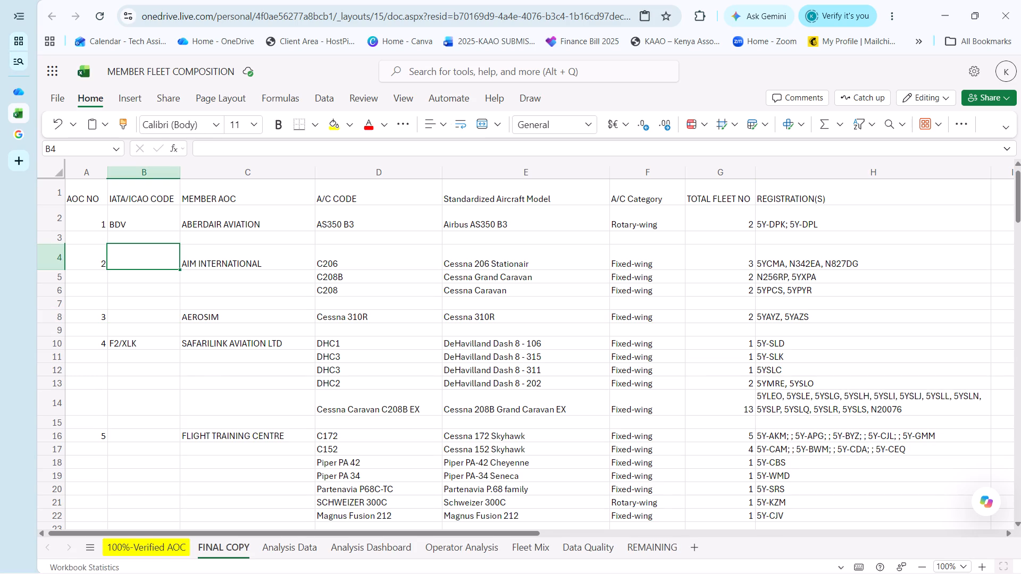
click(773, 264)
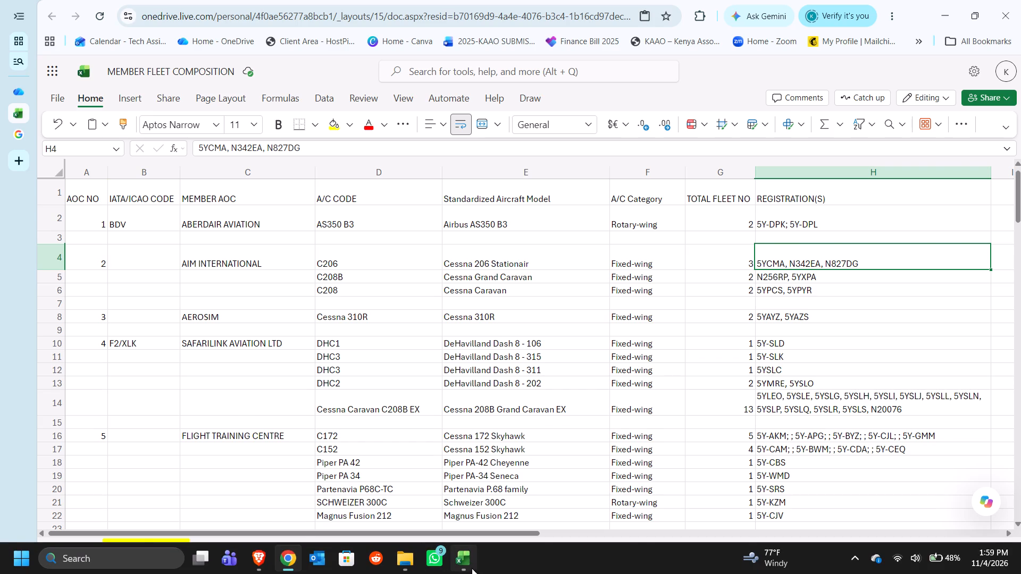
click(461, 565)
click(298, 302)
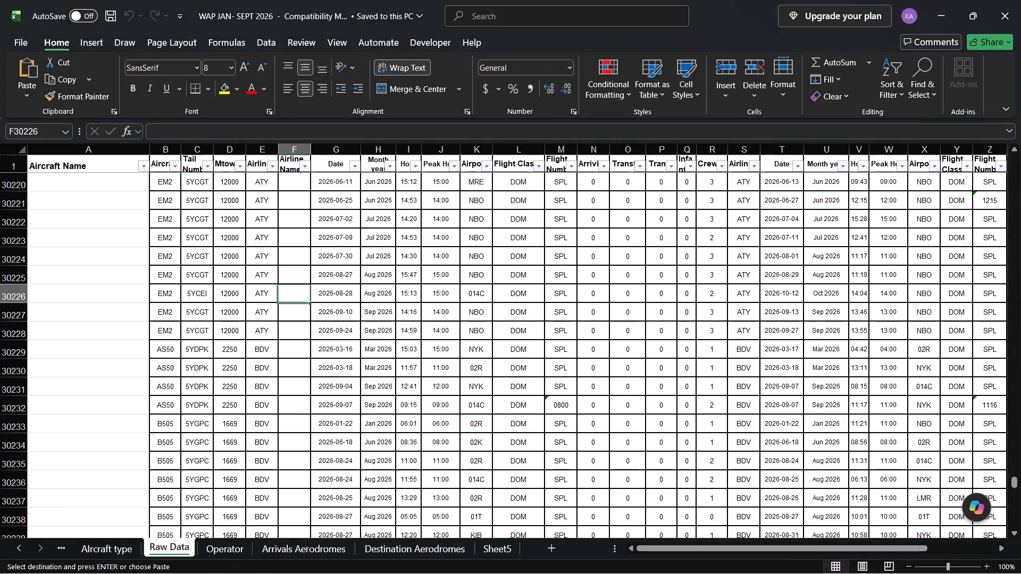
Search the Raw Data sheet for AIM International's registration 5YCMA and copy its airline code, 03A.
key(ctrl+f)
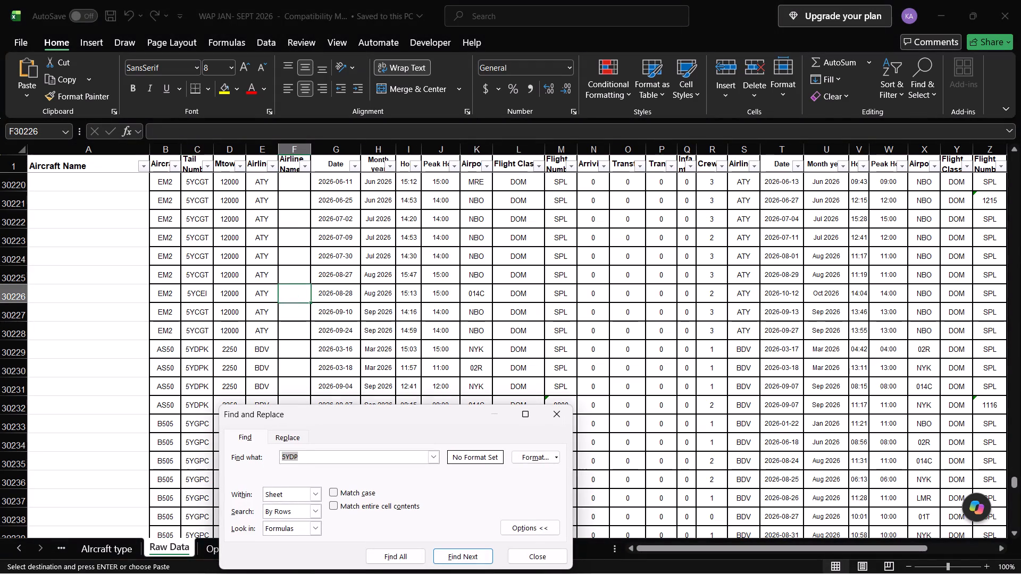
key(BackSpace)
text(5Y)
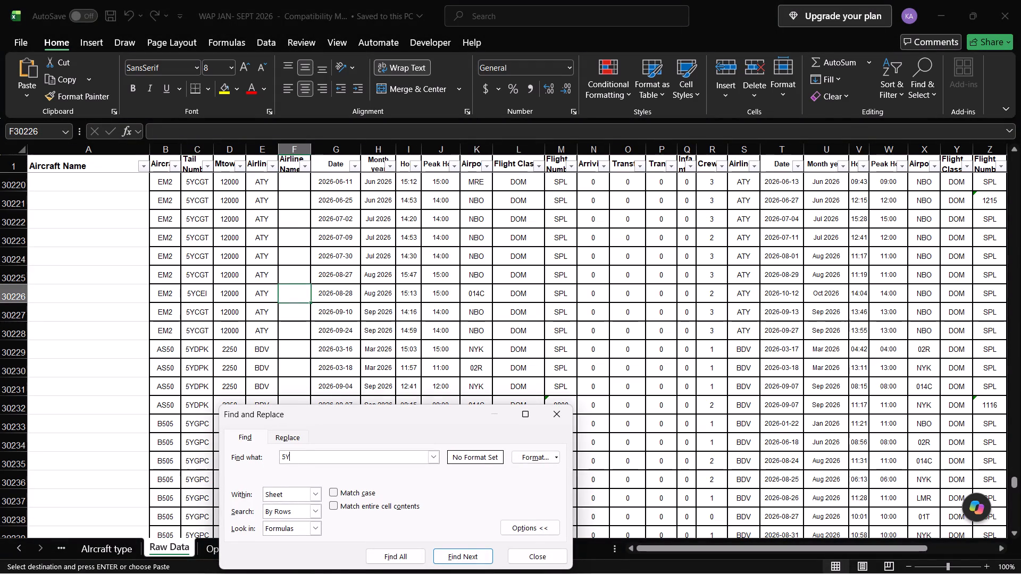
text(CMA)
key(Return)
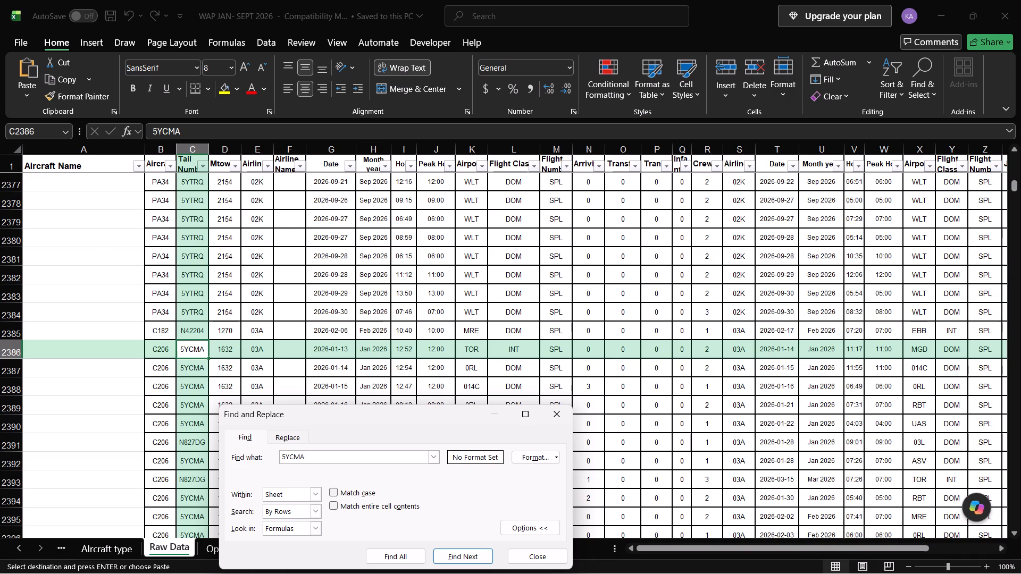
click(261, 348)
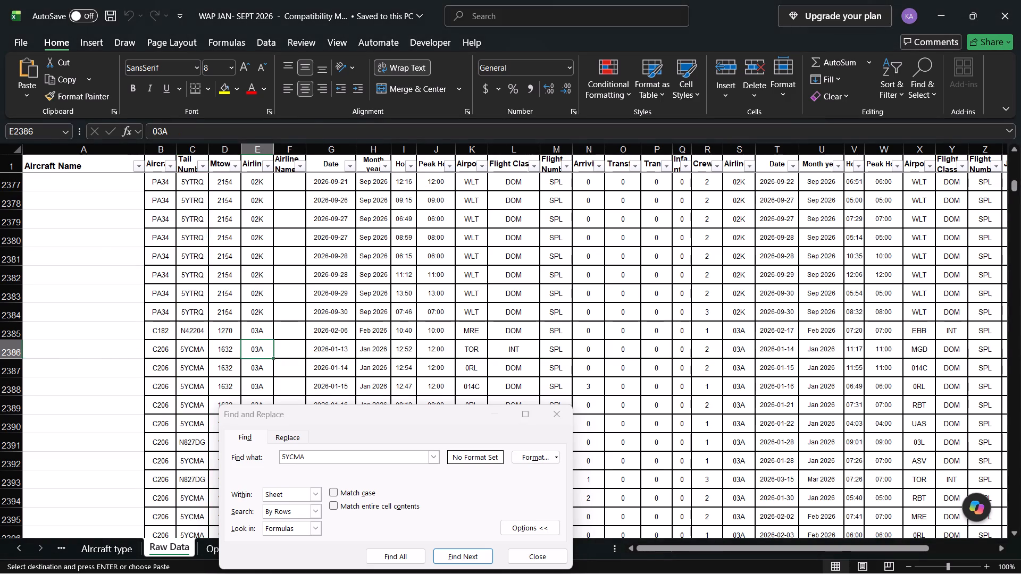
key(ctrl+c)
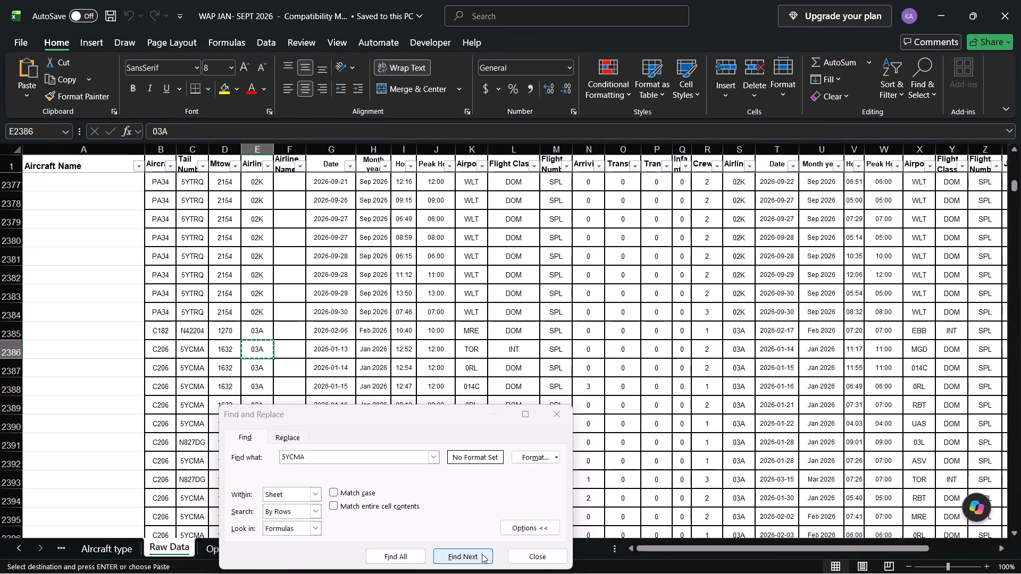
click(517, 556)
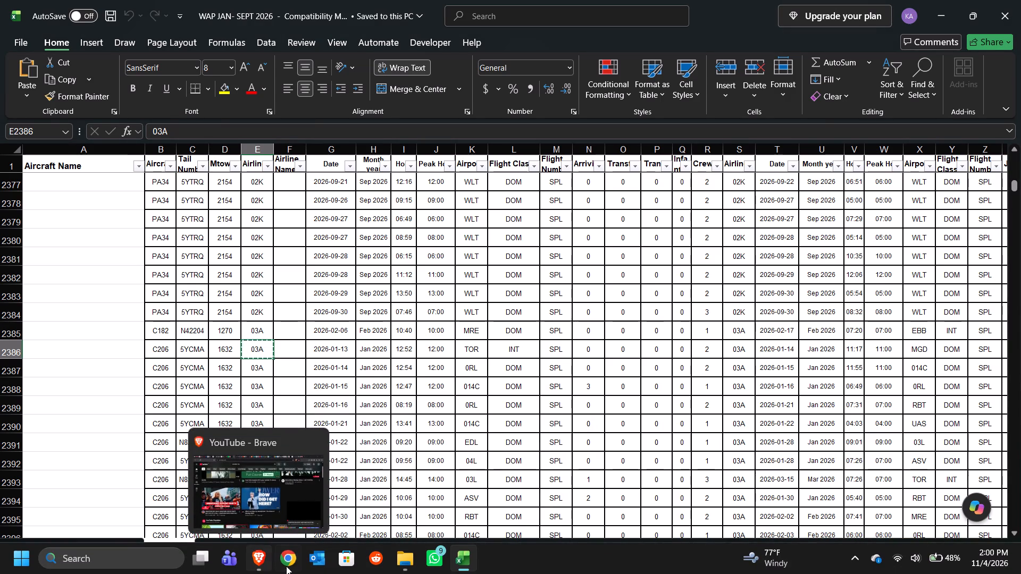
On FINAL COPY in the browser, enter 03A as unformatted text in AIM International's code cell, B4, without a trailing line break.
click(289, 492)
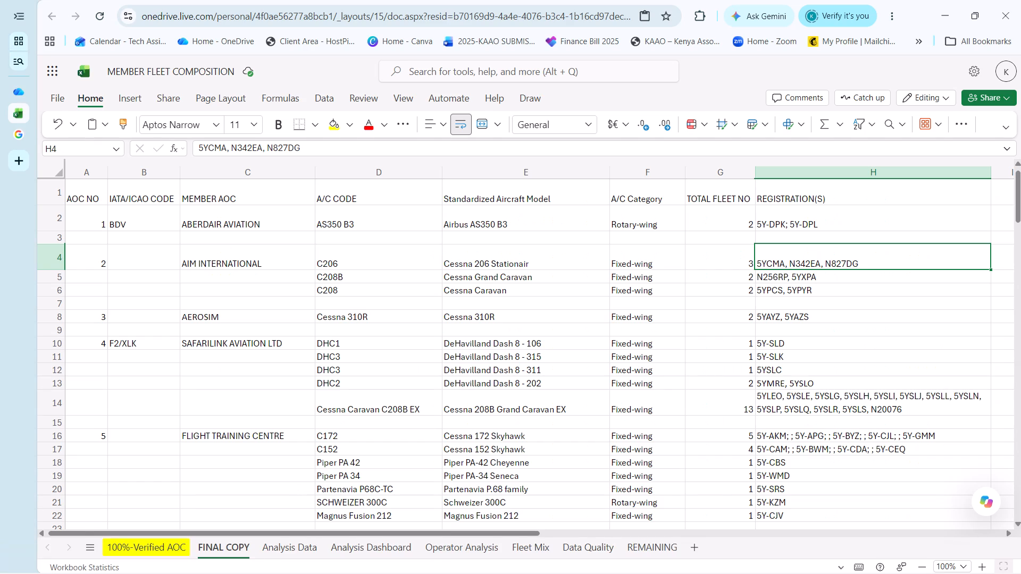
click(135, 265)
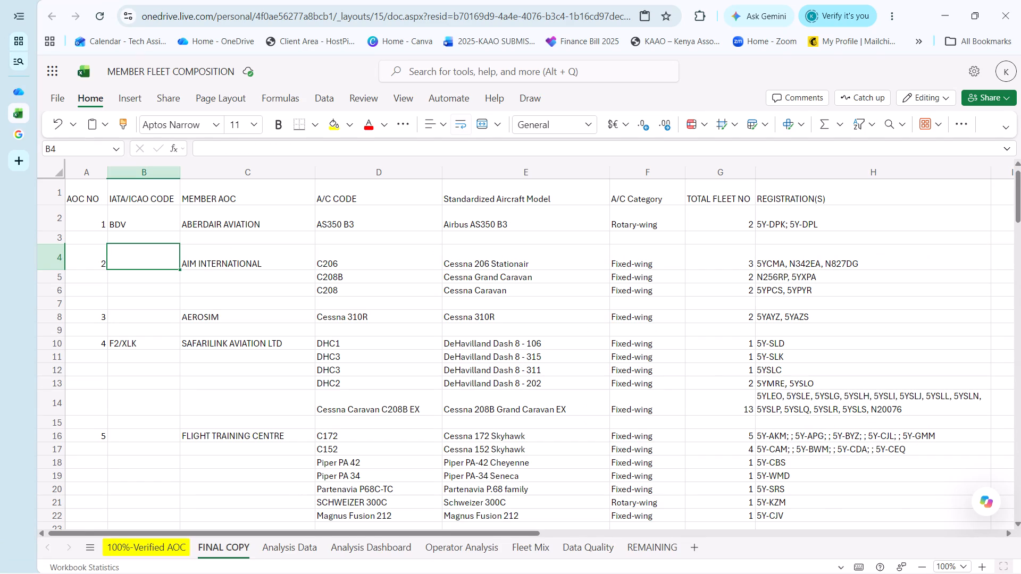
key(ctrl+v)
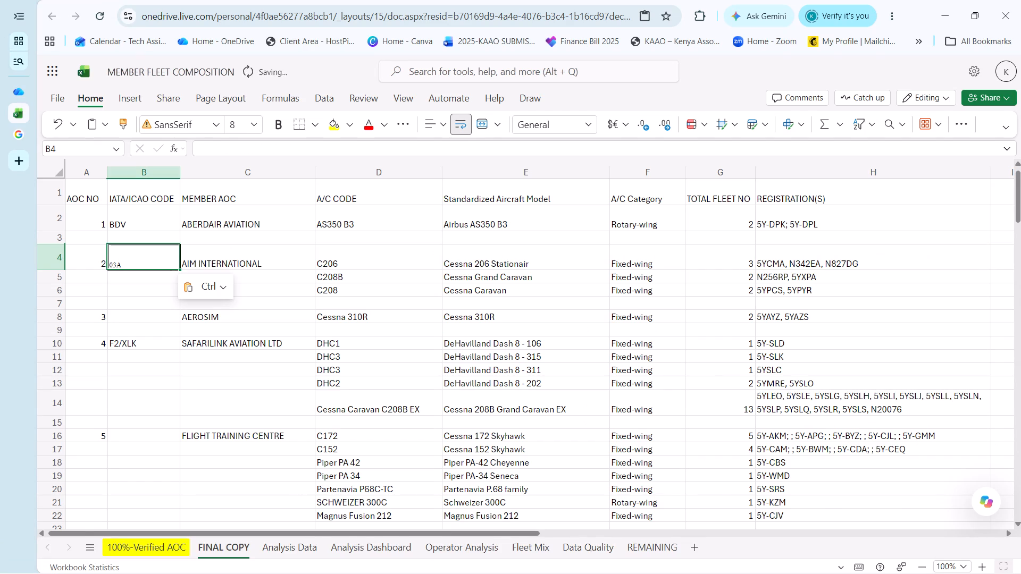
key(ctrl+z)
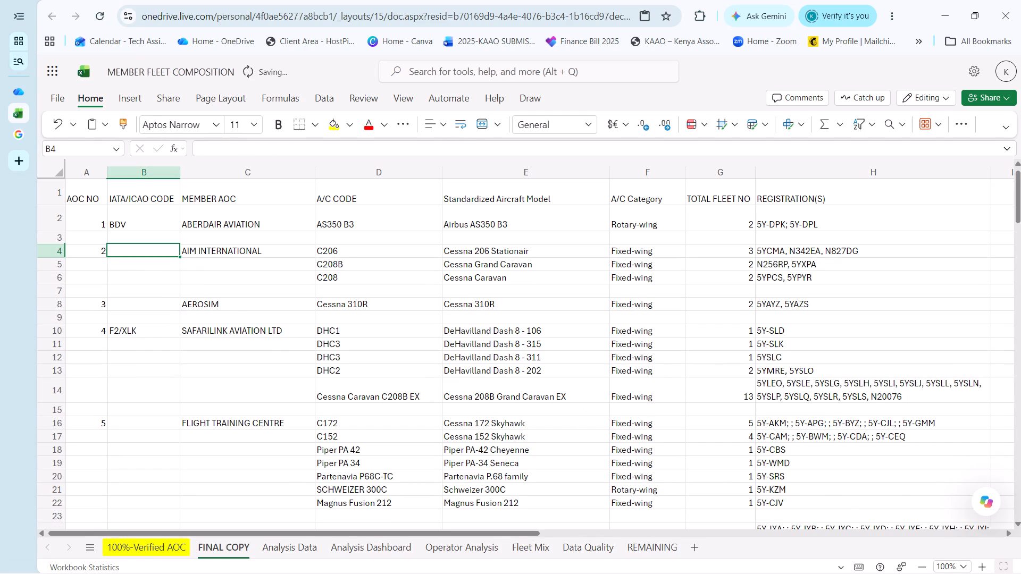
click(219, 144)
key(ctrl+v)
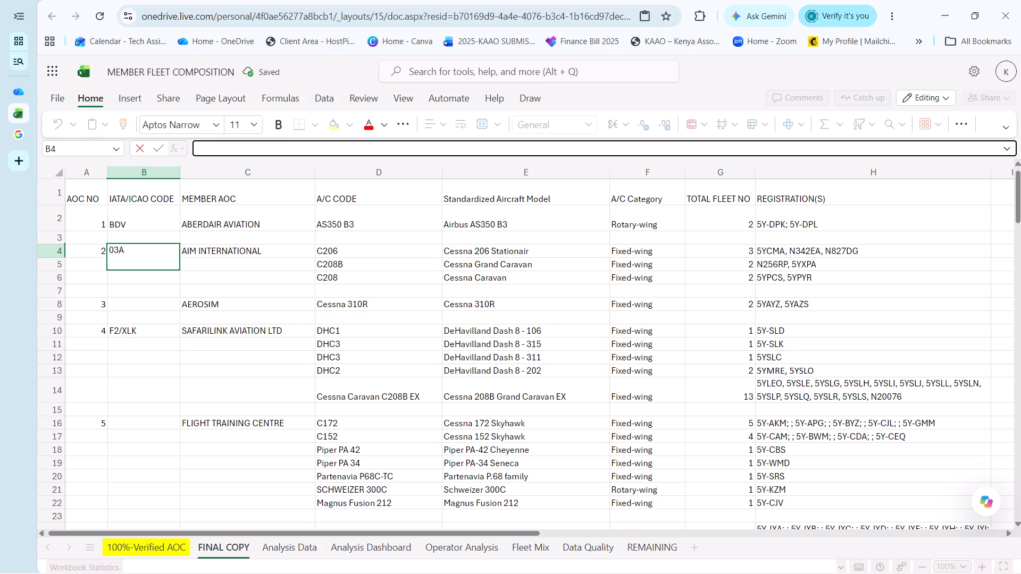
key(Right)
key(BackSpace)
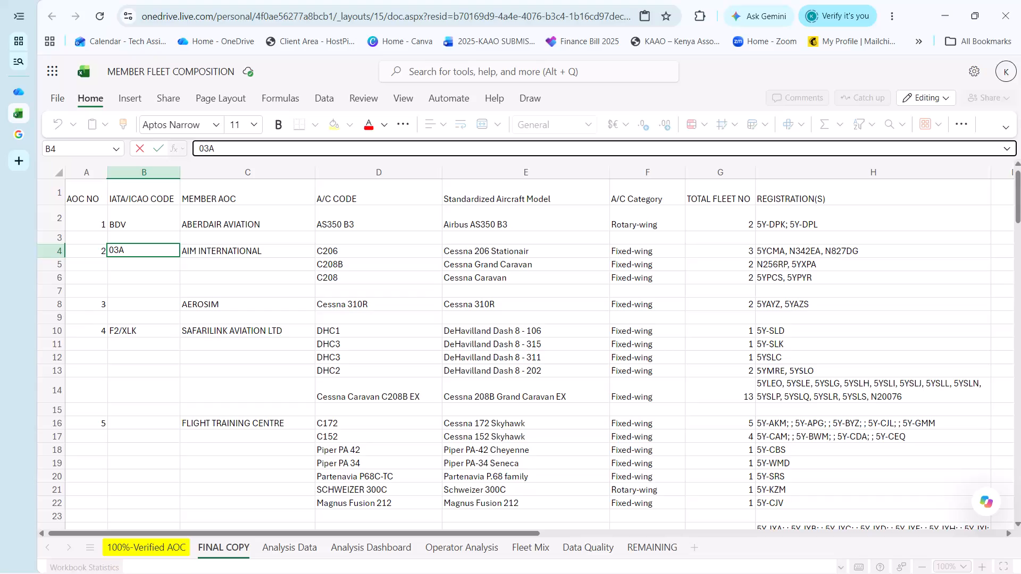
key(Return)
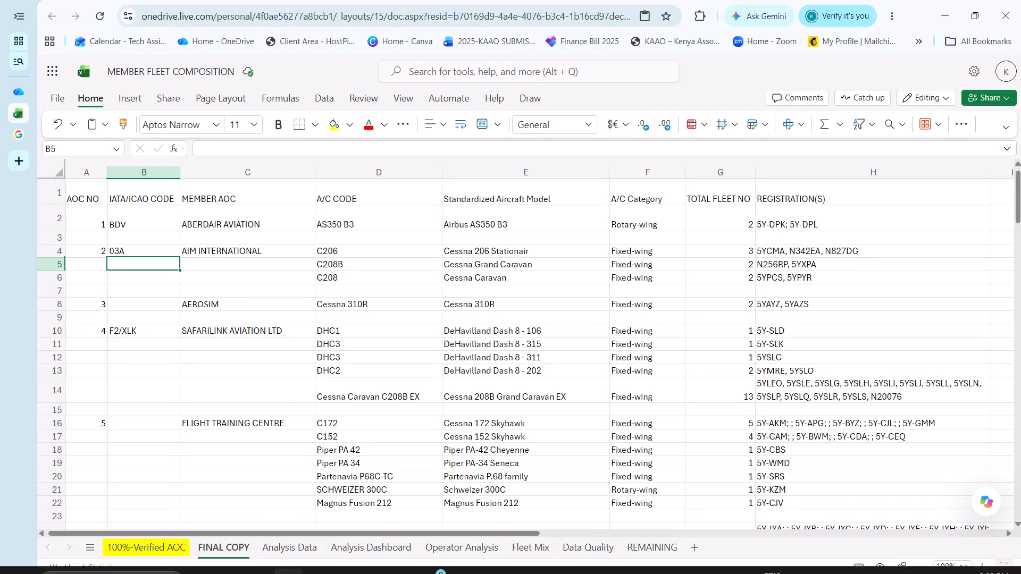
Back in the WAP JAN- SEPT 2026 workbook, search the Raw Data sheet for Aerosim's registration 5YAZS.
click(471, 569)
click(390, 366)
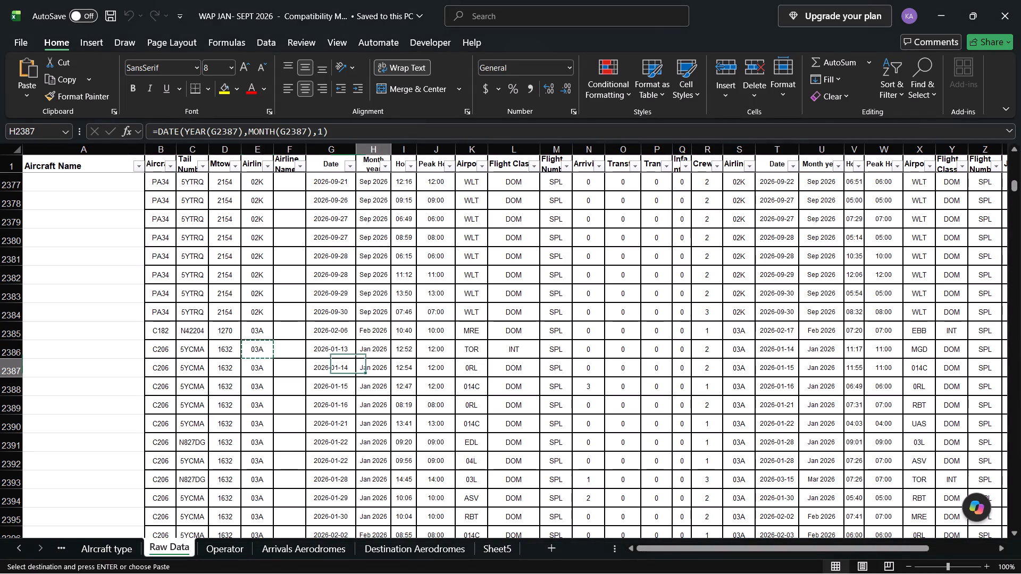
key(ctrl+f)
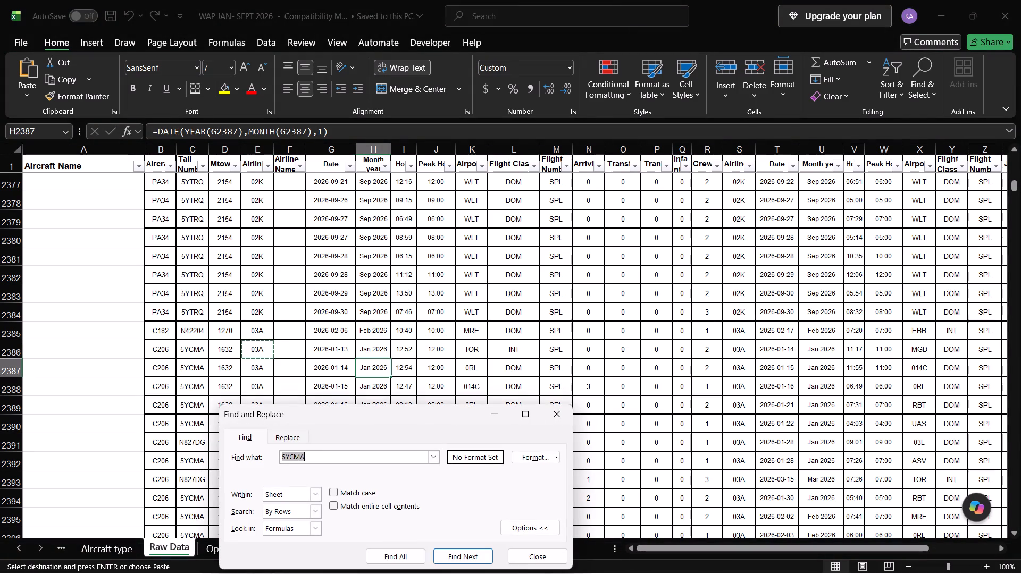
click(361, 457)
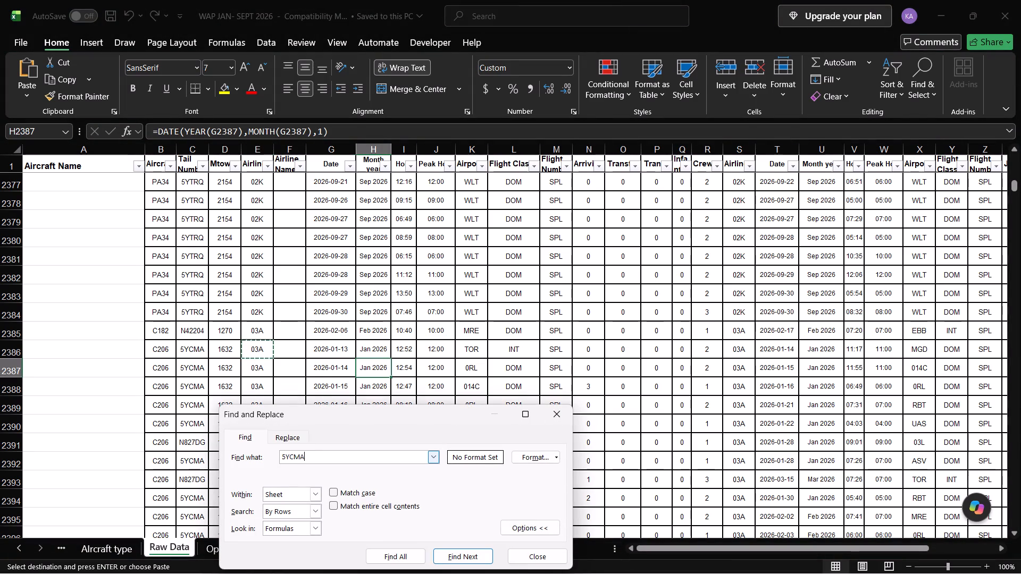
key(BackSpace)
key(BackSpace)
key(BackSpace)
text(AZS)
key(Return)
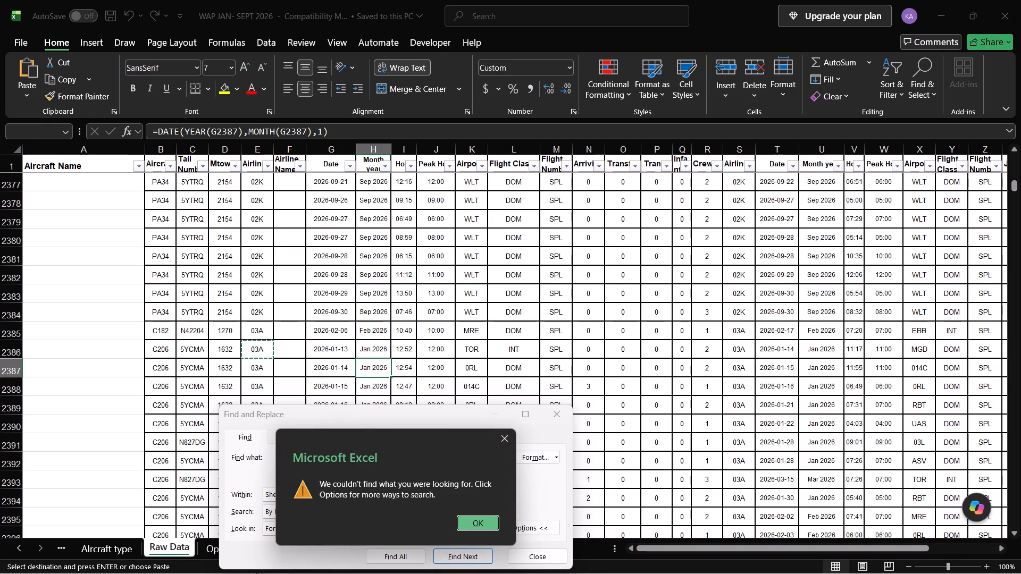
Recheck Aerosim's registrations on FINAL COPY, and search the Raw Data sheet for 5YAYZ.
click(262, 564)
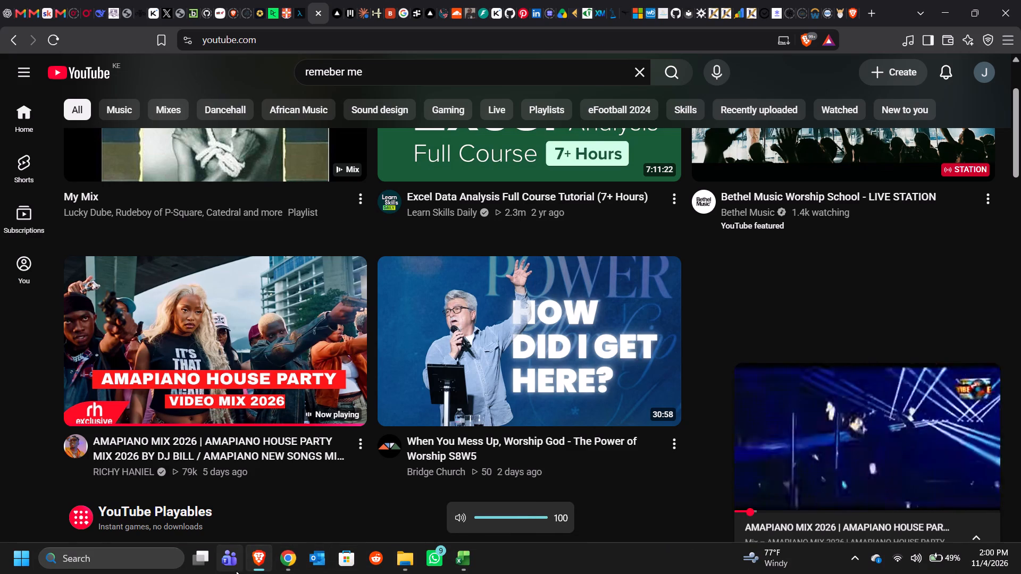
click(288, 571)
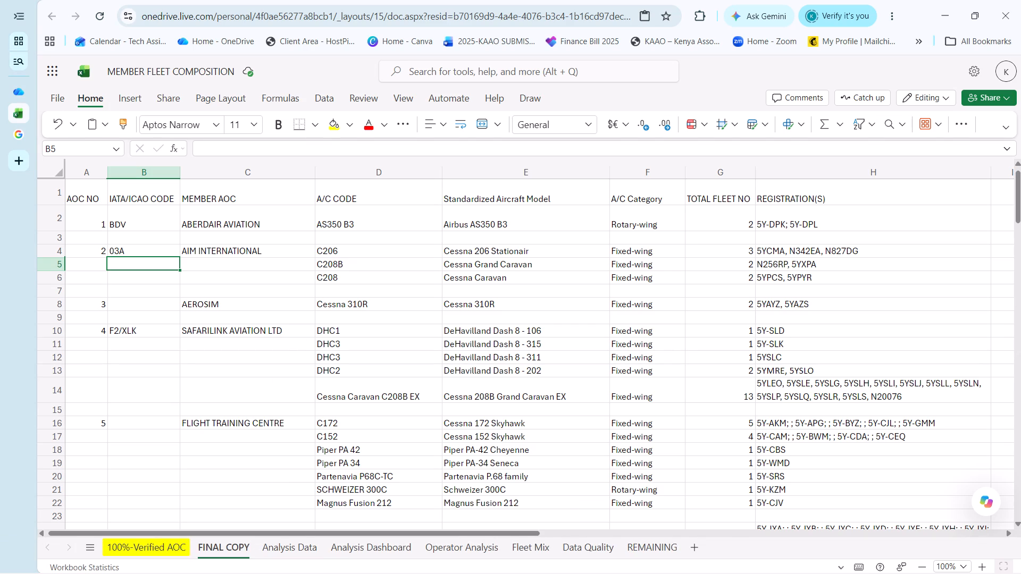
click(476, 568)
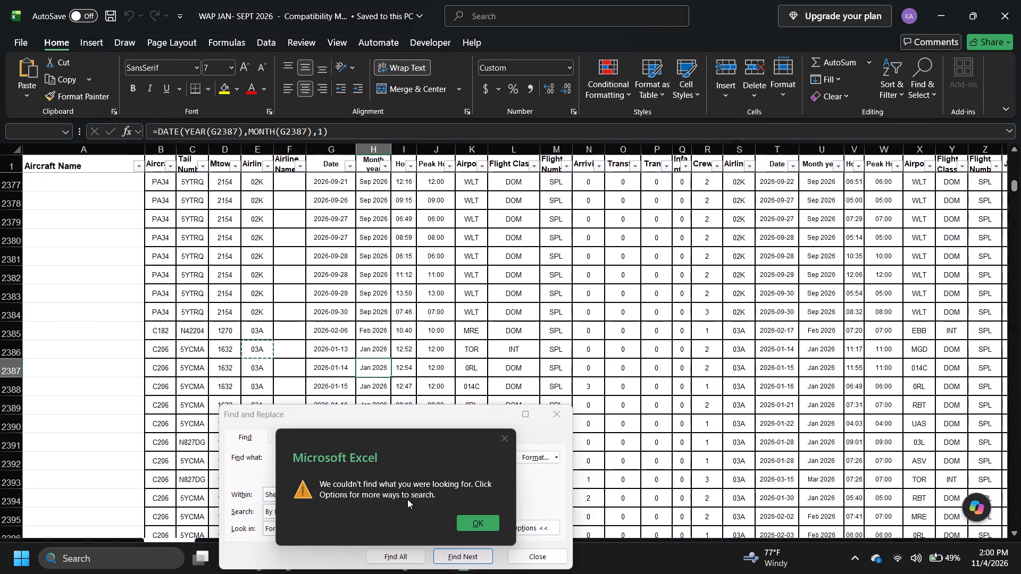
click(481, 524)
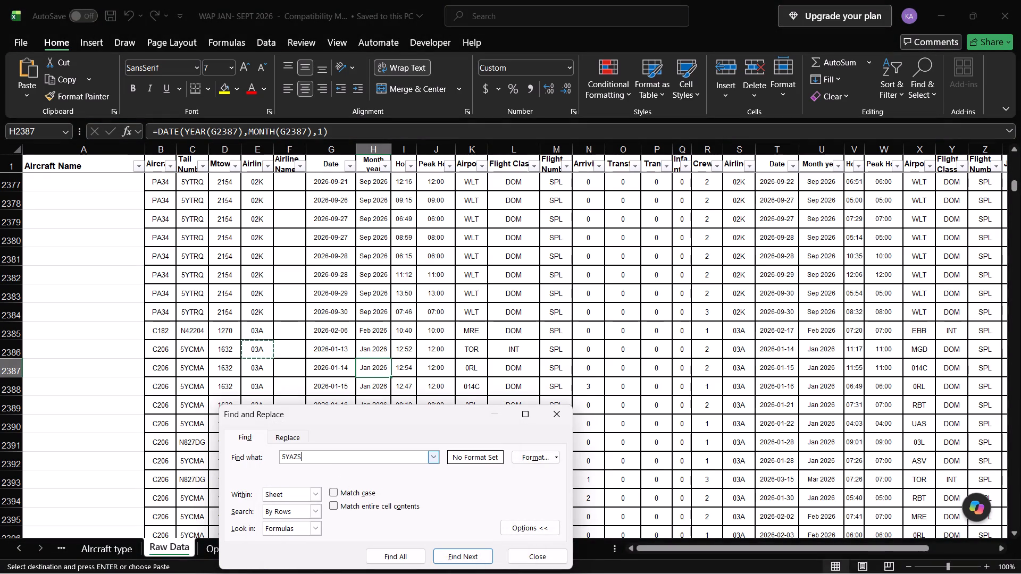
key(BackSpace)
key(BackSpace)
text(YZ)
key(Return)
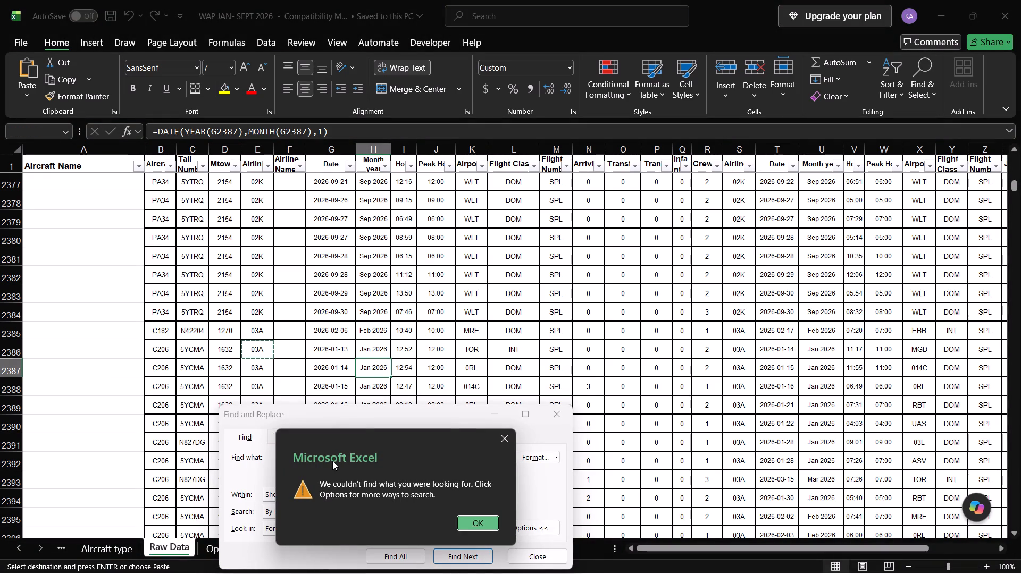
click(463, 519)
click(570, 417)
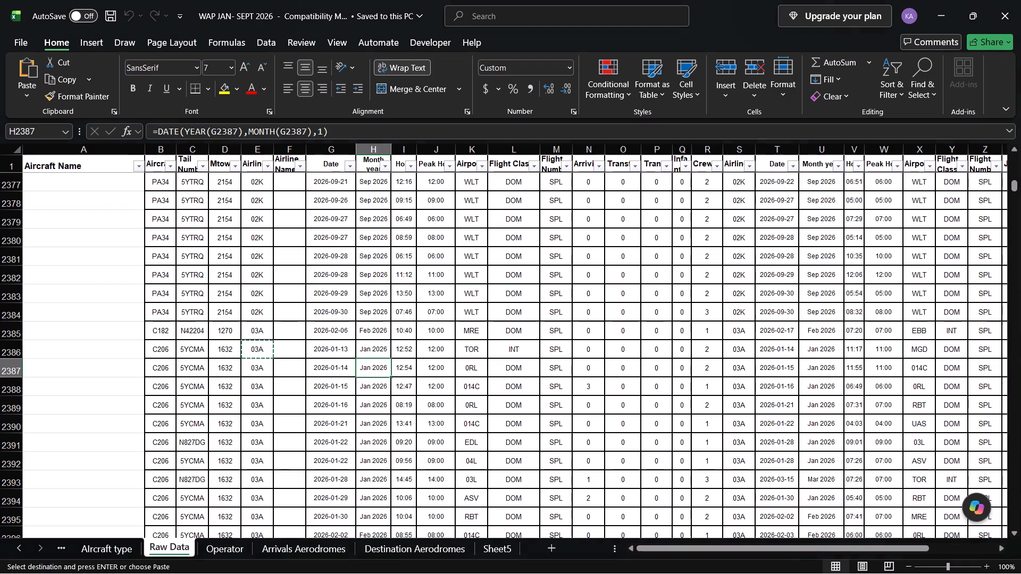
Check Flight Training Centre's registrations on FINAL COPY, find 5YCBS in the Raw Data sheet, and copy its airline code, 18F.
click(254, 564)
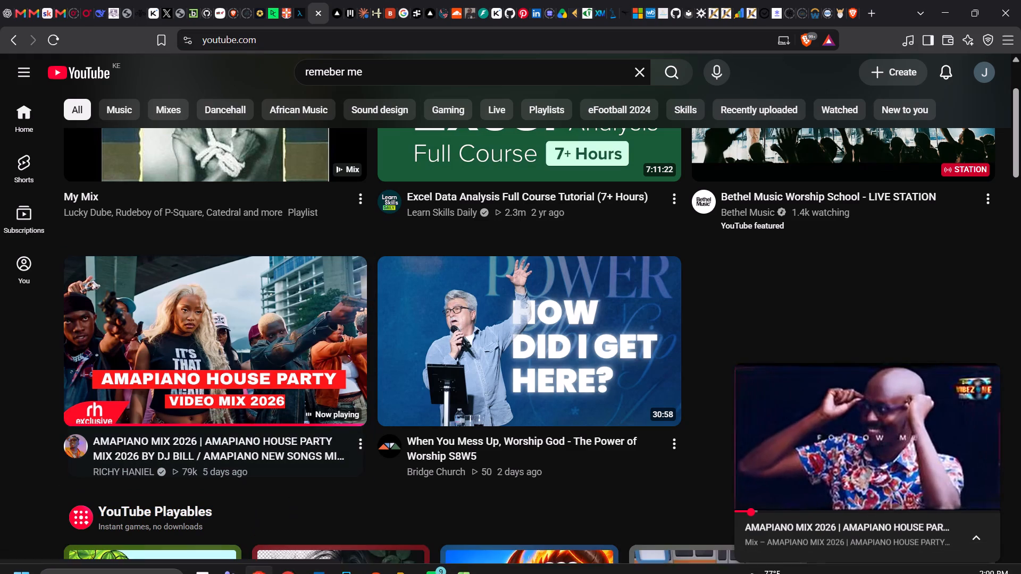
click(292, 567)
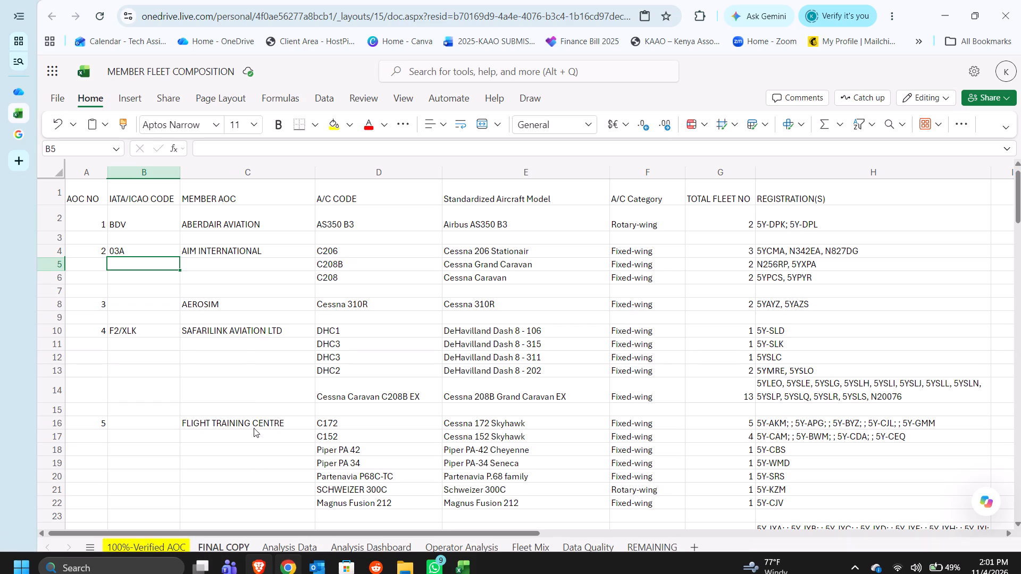
click(156, 301)
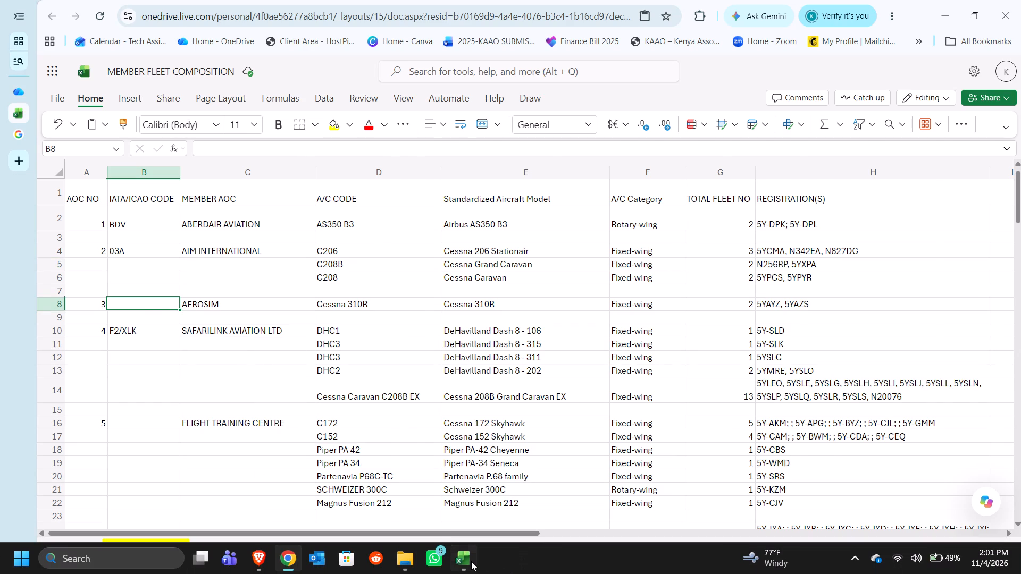
click(471, 561)
click(487, 361)
key(ctrl+f)
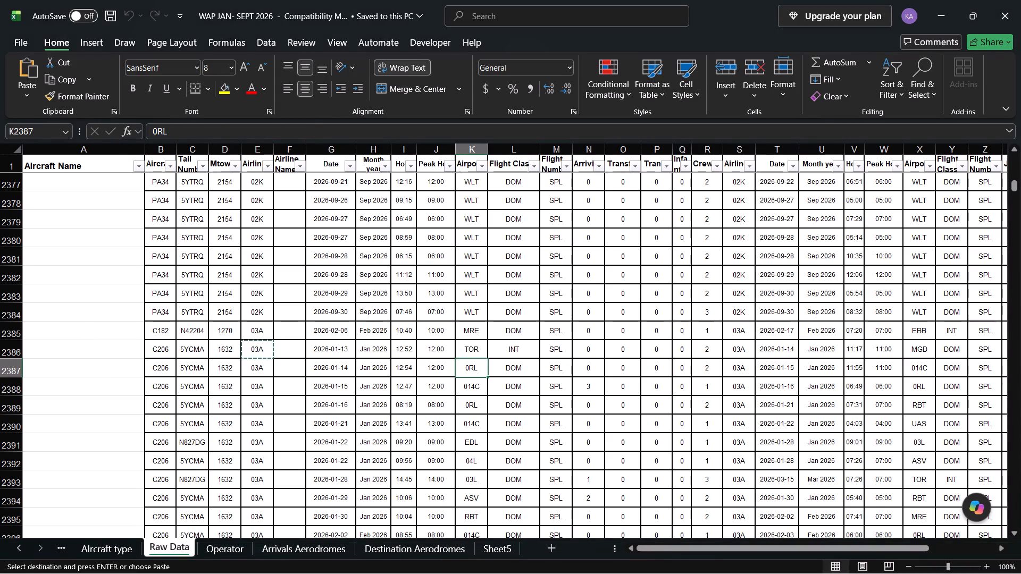
key(Right)
key(BackSpace)
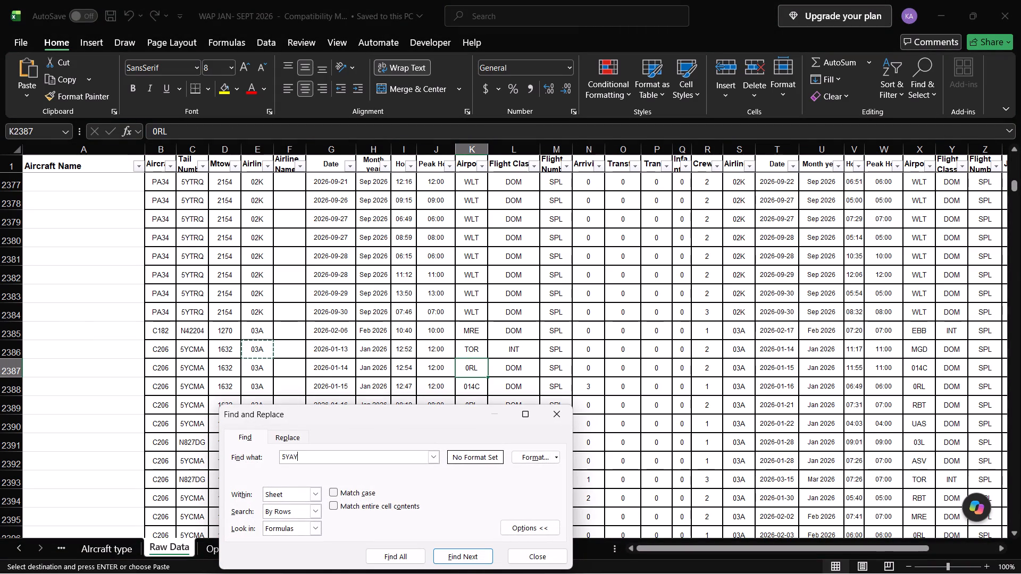
key(BackSpace)
key(BackSpace)
text(CBS)
key(Return)
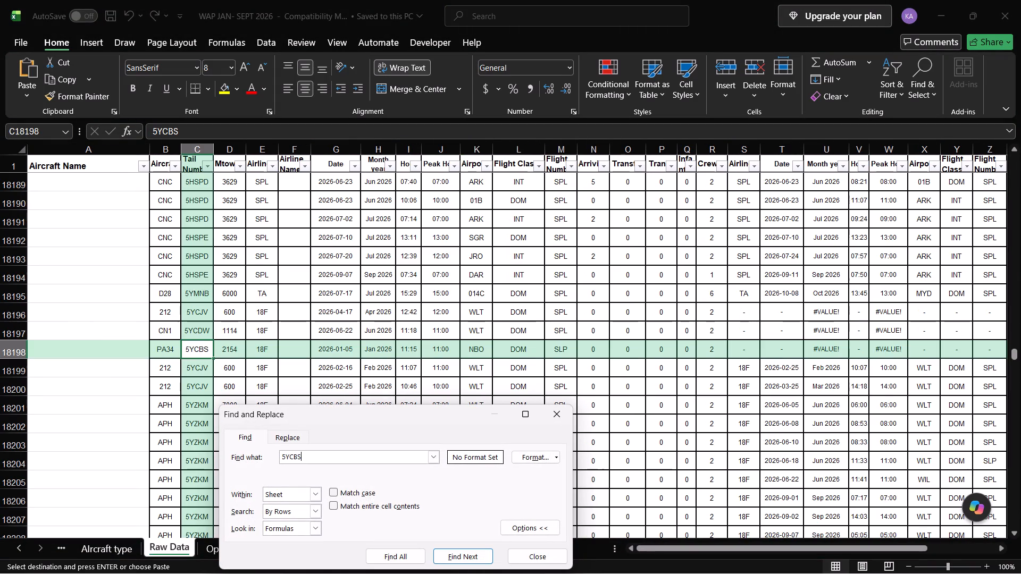
click(273, 348)
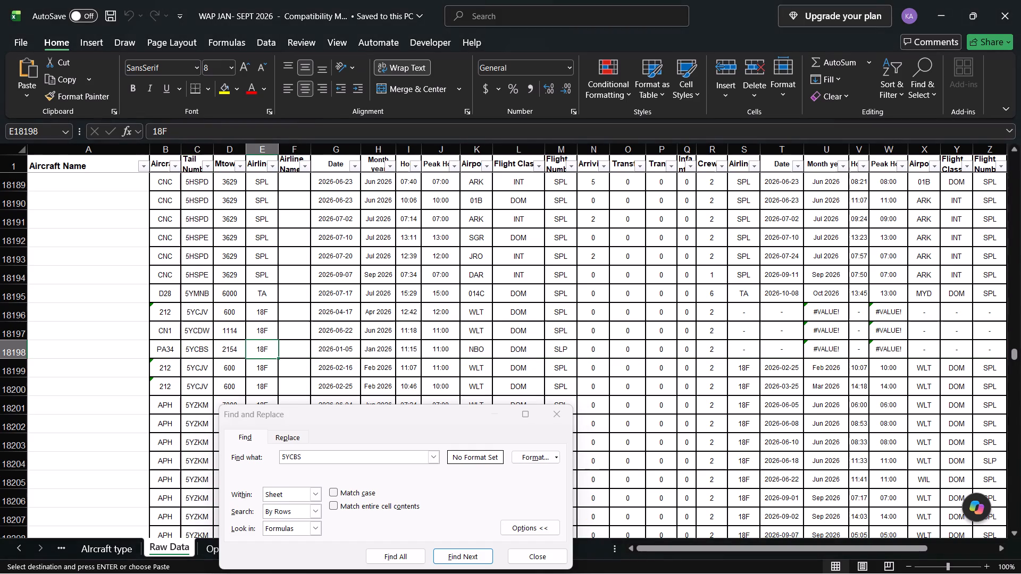
key(ctrl+c)
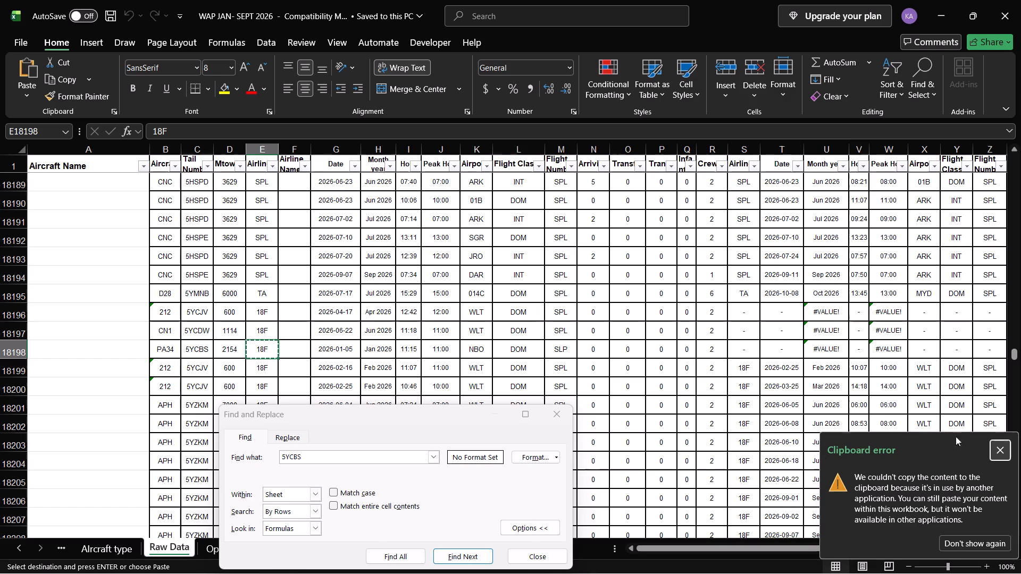
On FINAL COPY in the browser, enter 18F as Flight Training Centre's IATA/ICAO code in cell B16.
click(997, 453)
click(936, 3)
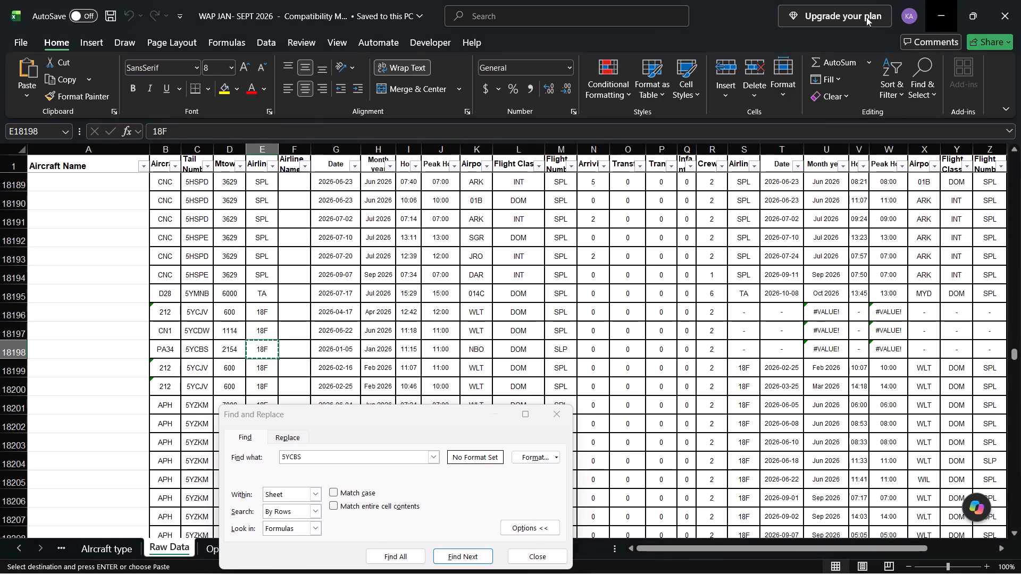
click(149, 423)
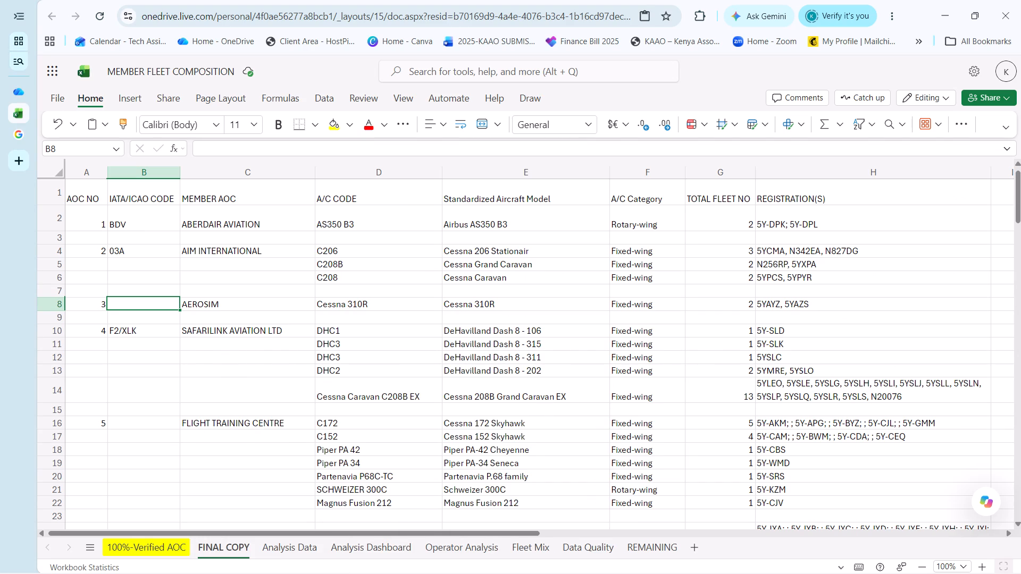
key(ctrl+v)
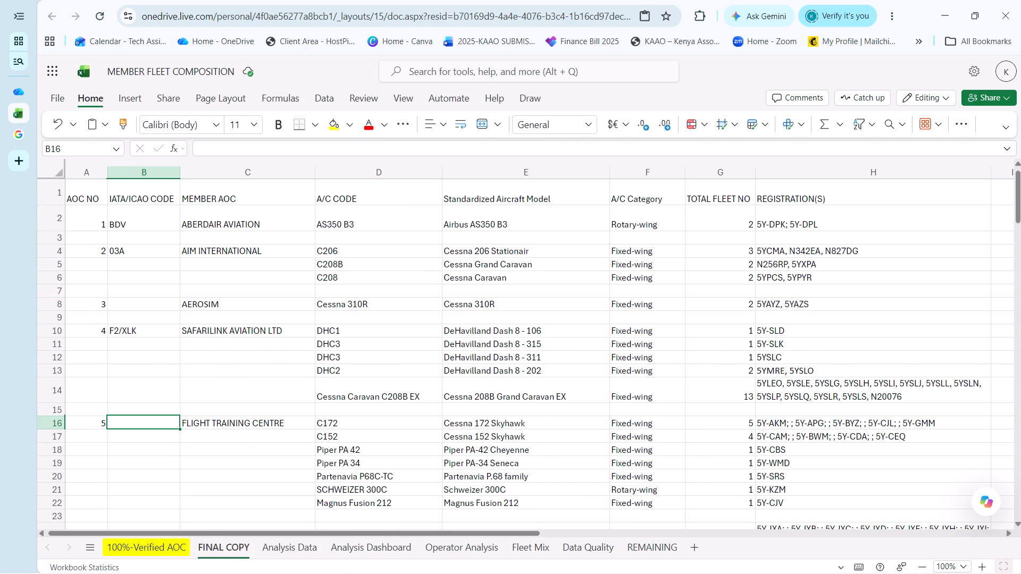
double_click(149, 423)
key(1)
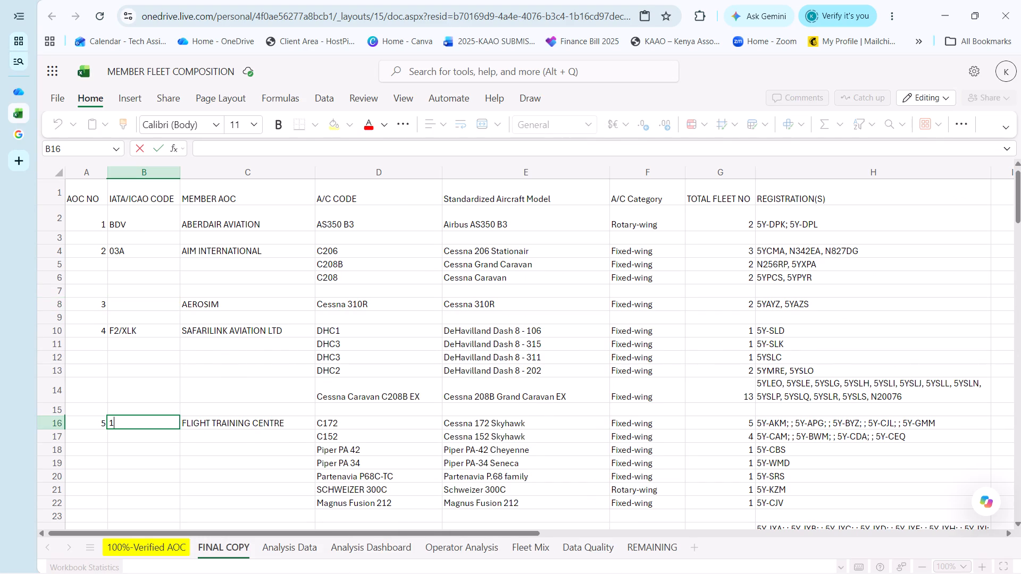
key(8)
key(f)
key(Return)
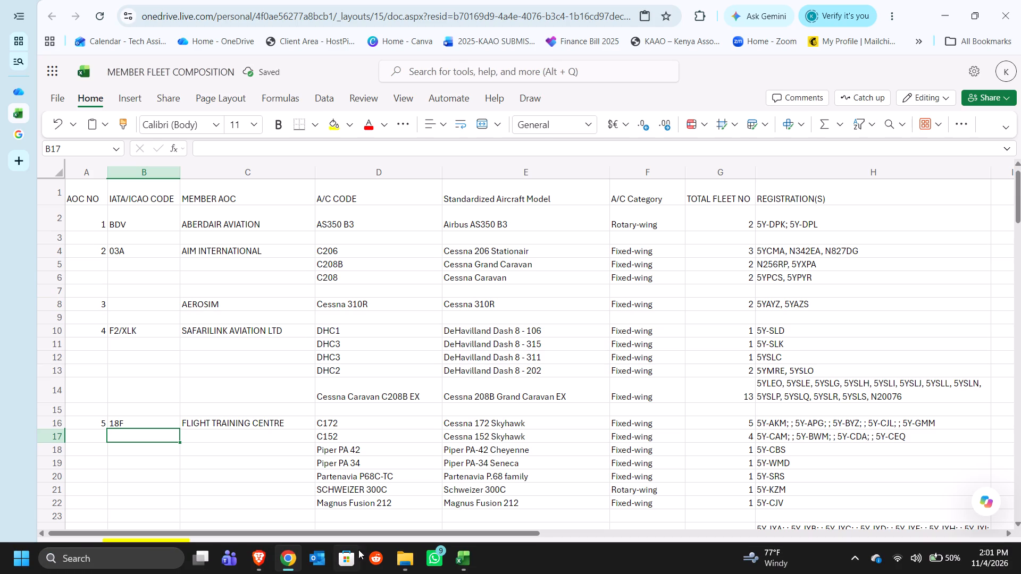
Return to the WAP JAN- SEPT 2026 workbook in Excel and dismiss the 5YCBS search.
click(455, 566)
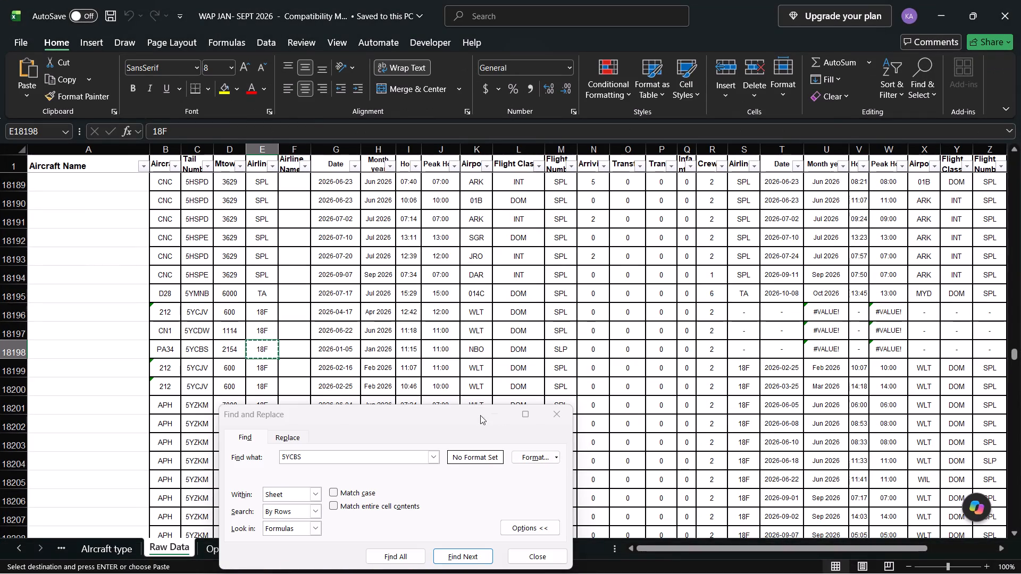
click(524, 556)
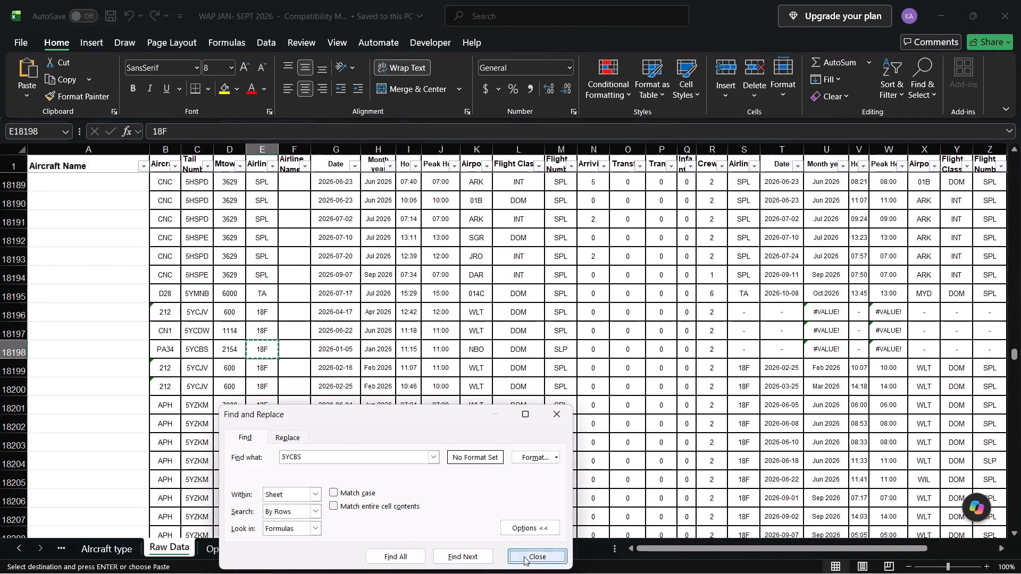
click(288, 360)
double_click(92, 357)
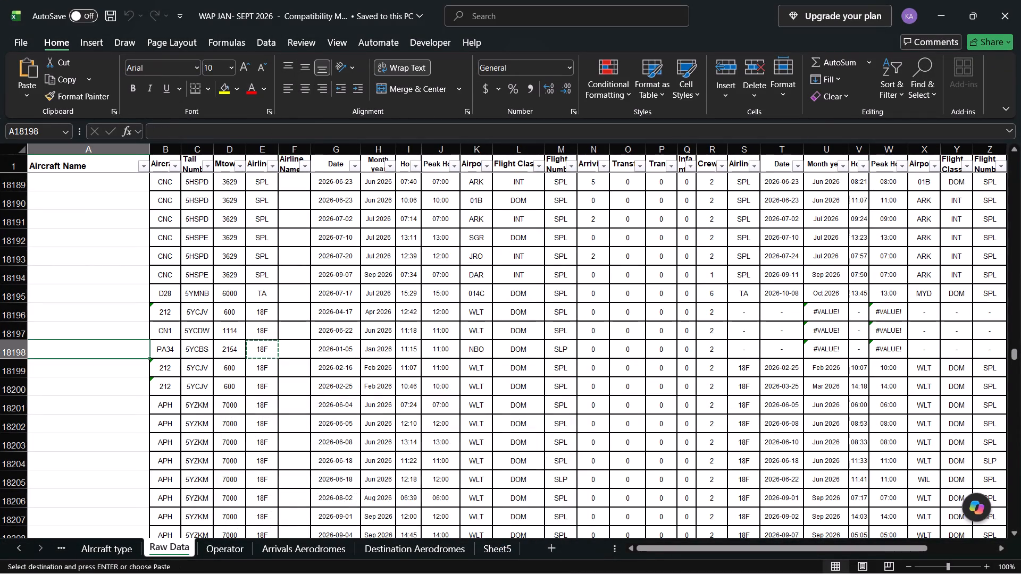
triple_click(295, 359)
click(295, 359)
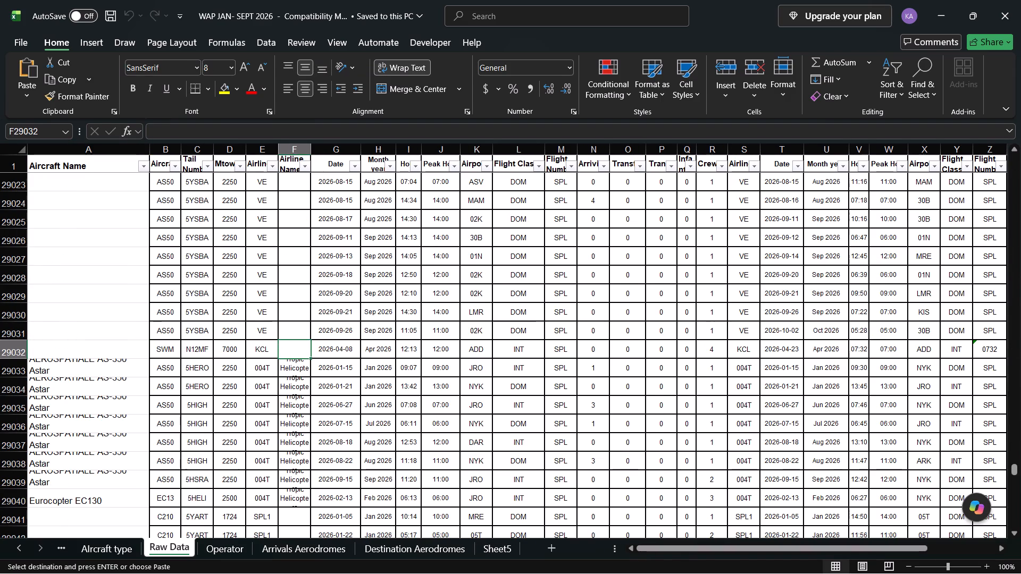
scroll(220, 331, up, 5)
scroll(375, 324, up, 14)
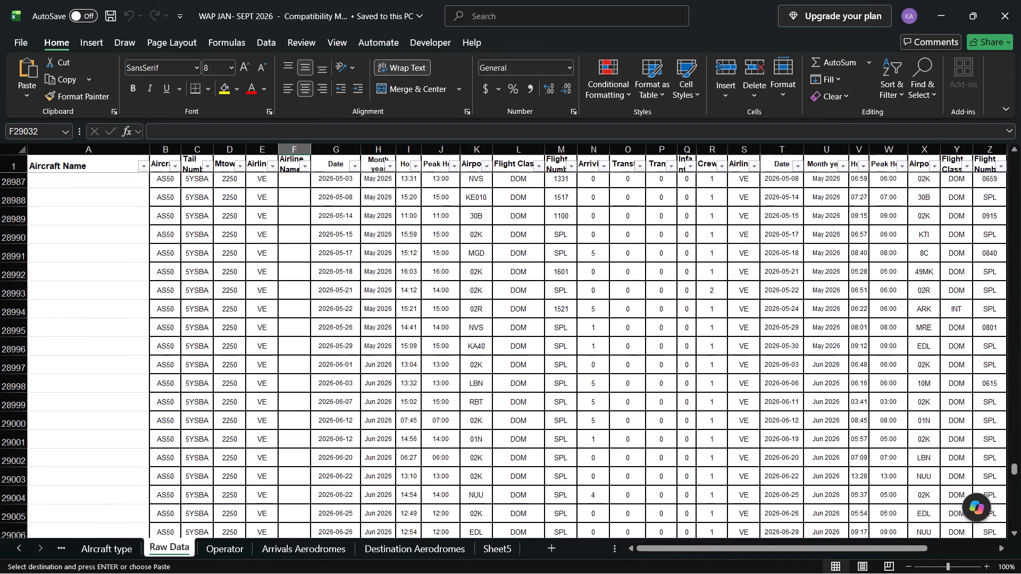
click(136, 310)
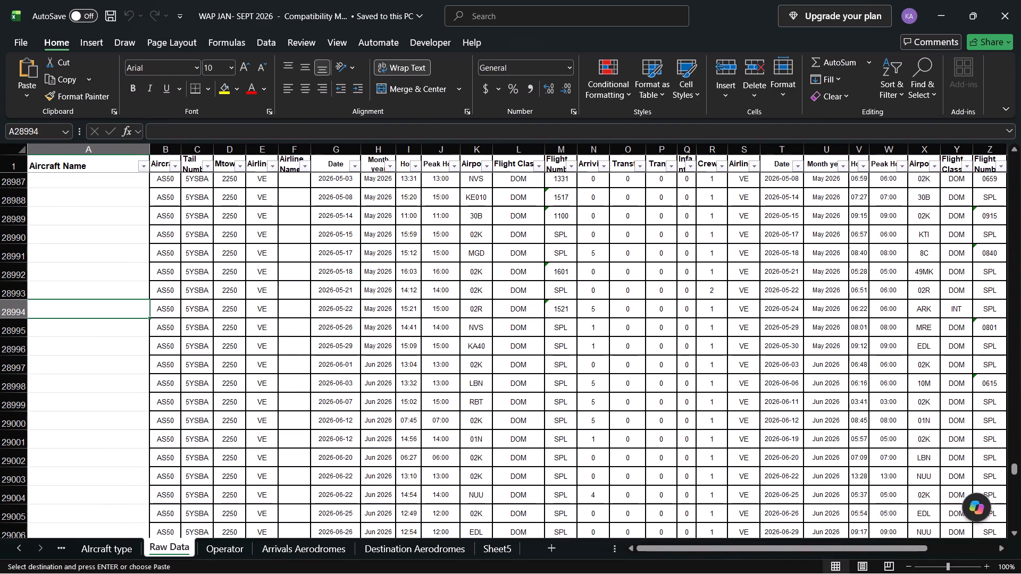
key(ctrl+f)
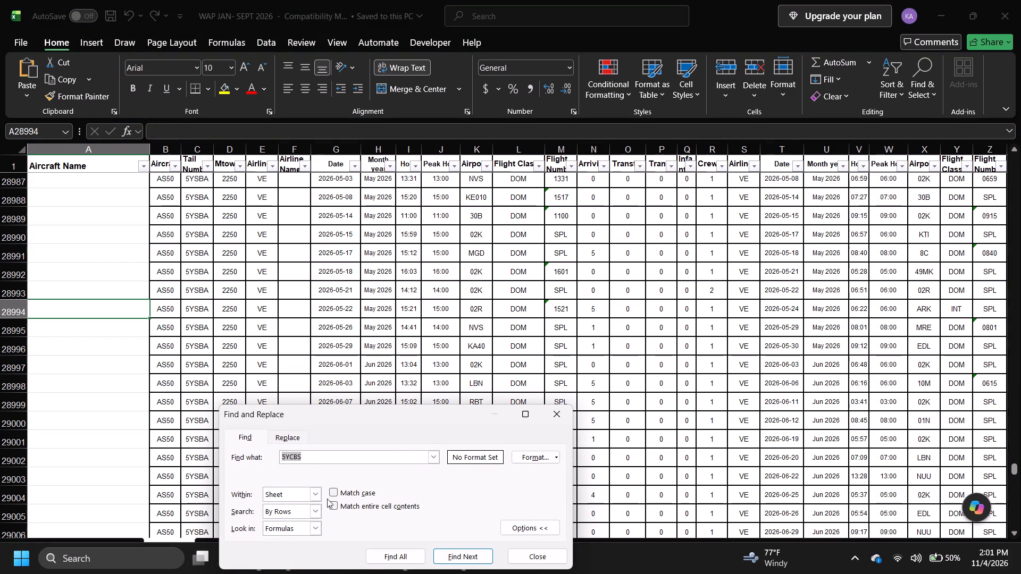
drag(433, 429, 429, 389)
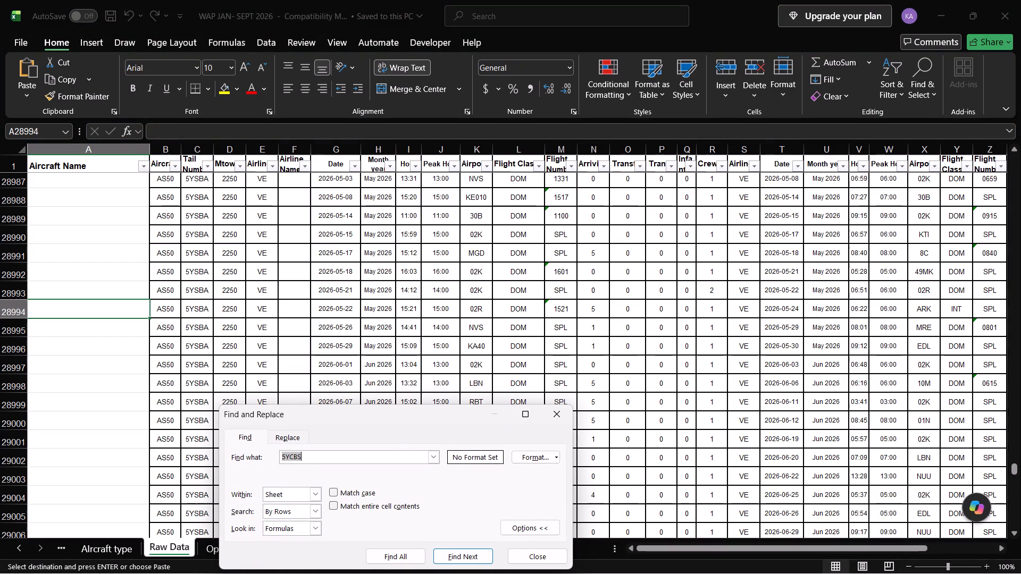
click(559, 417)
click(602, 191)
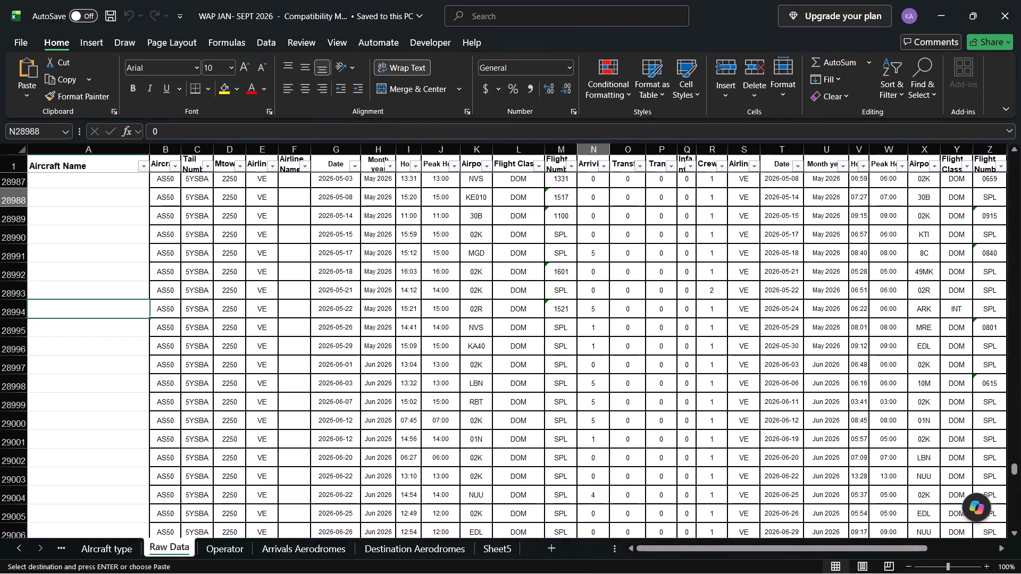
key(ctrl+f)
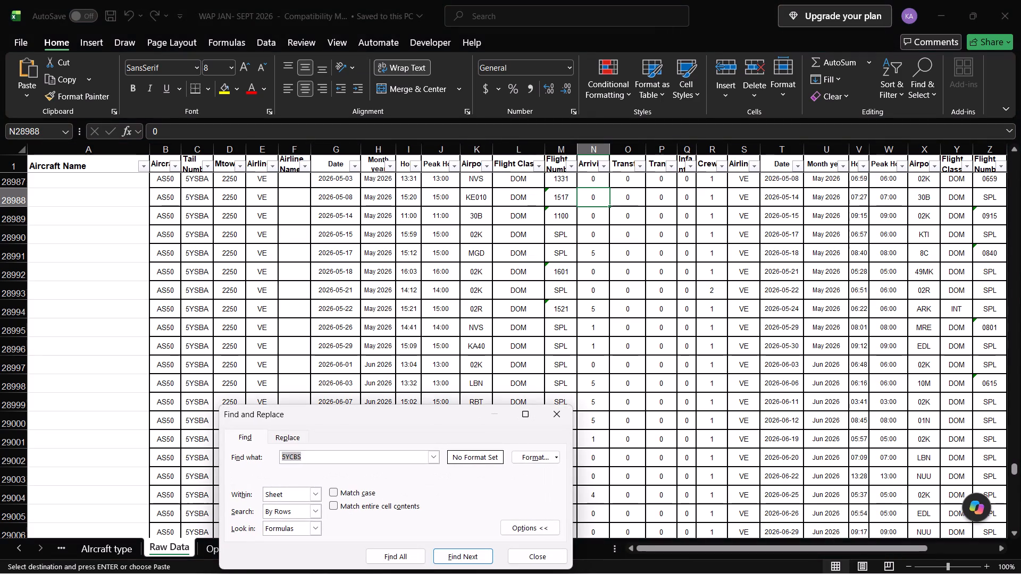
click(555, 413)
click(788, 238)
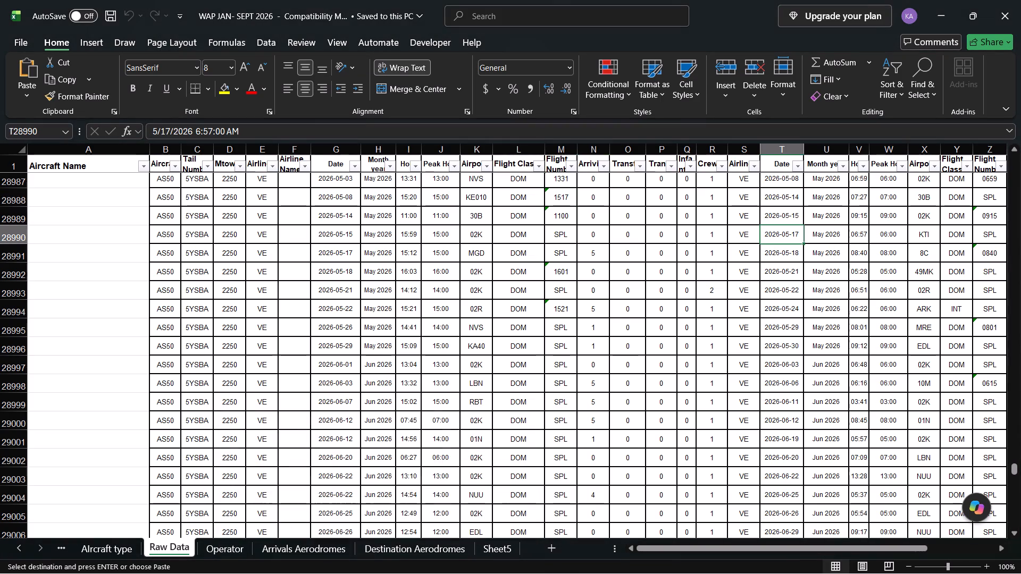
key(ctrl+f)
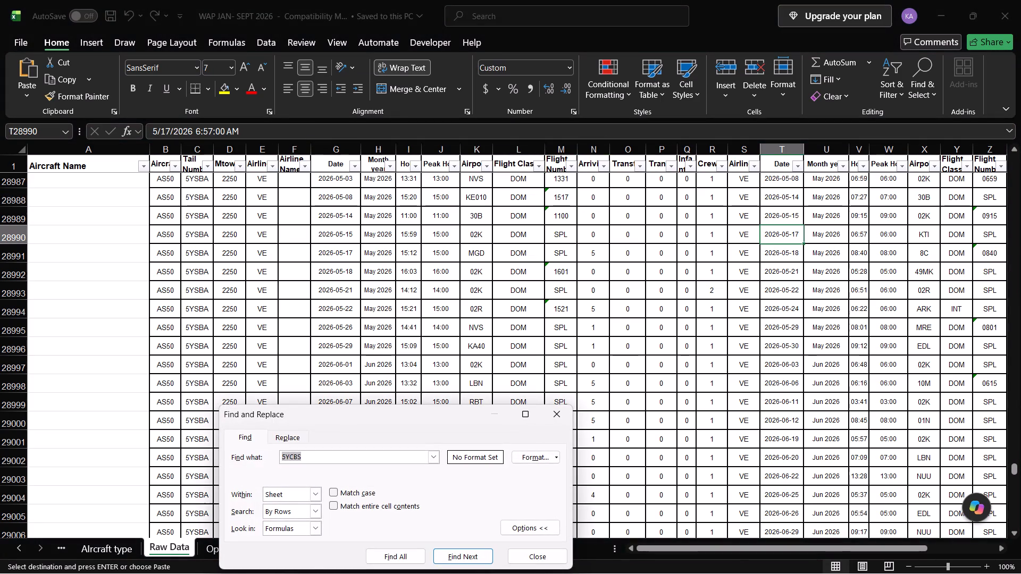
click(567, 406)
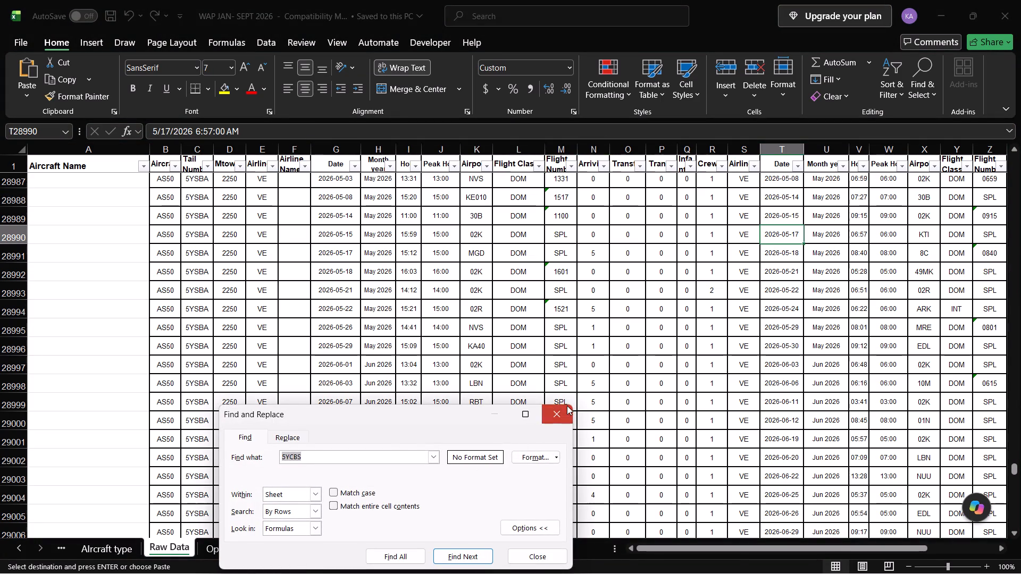
Close the WAP JAN- SEPT 2026 workbook.
click(1020, 0)
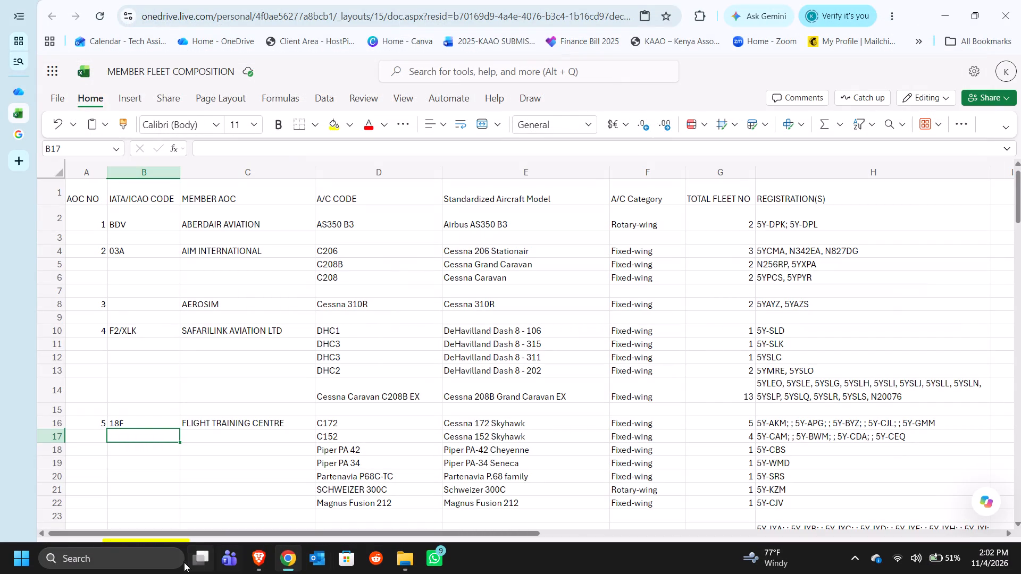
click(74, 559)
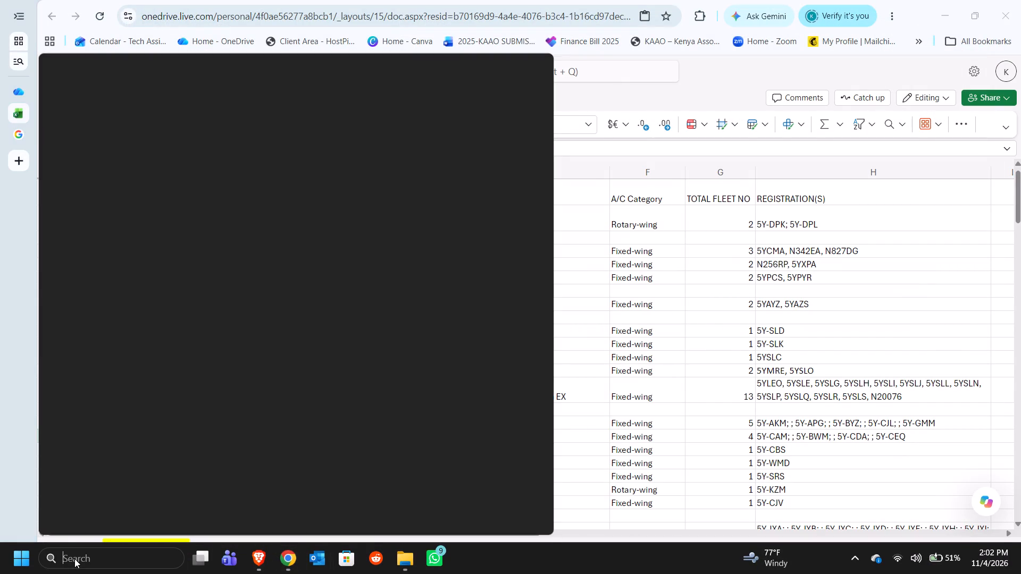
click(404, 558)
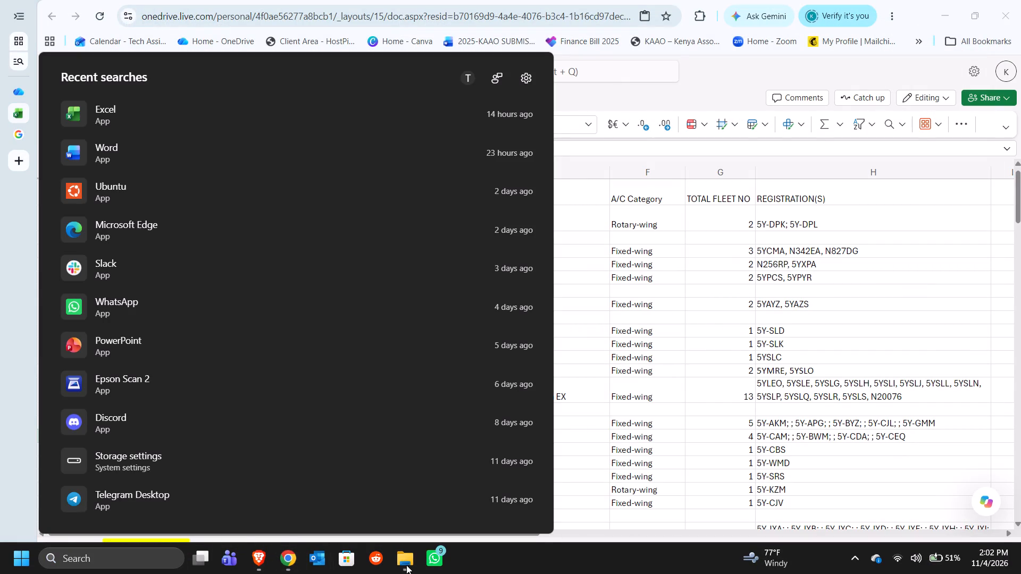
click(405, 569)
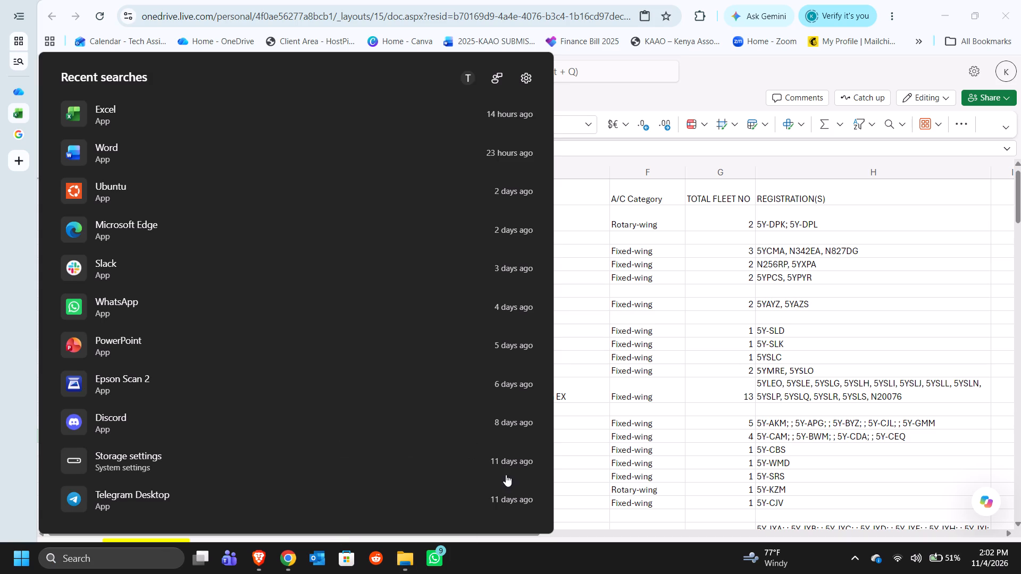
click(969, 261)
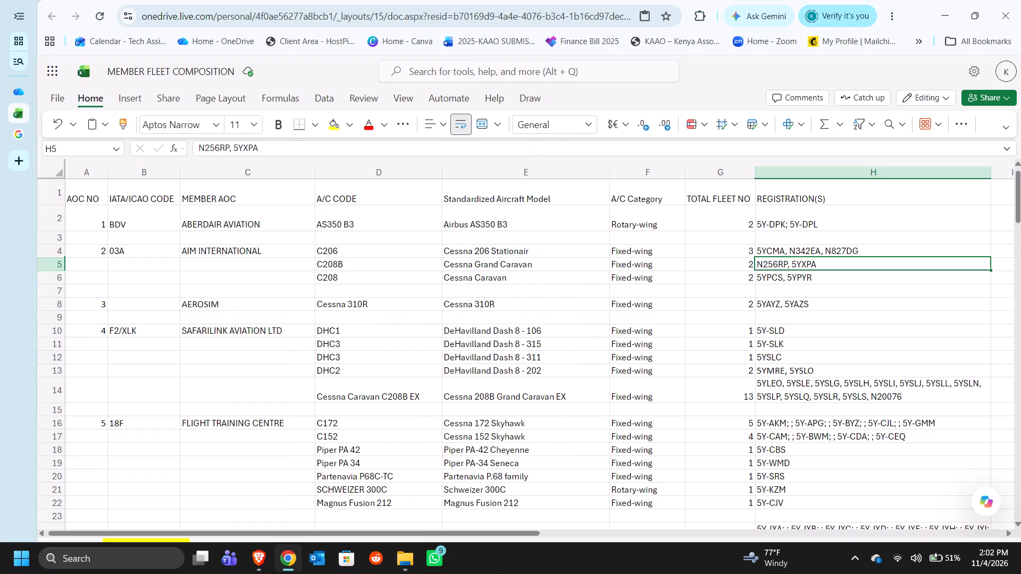
Search the computer for KU and open the Kuro app.
click(148, 561)
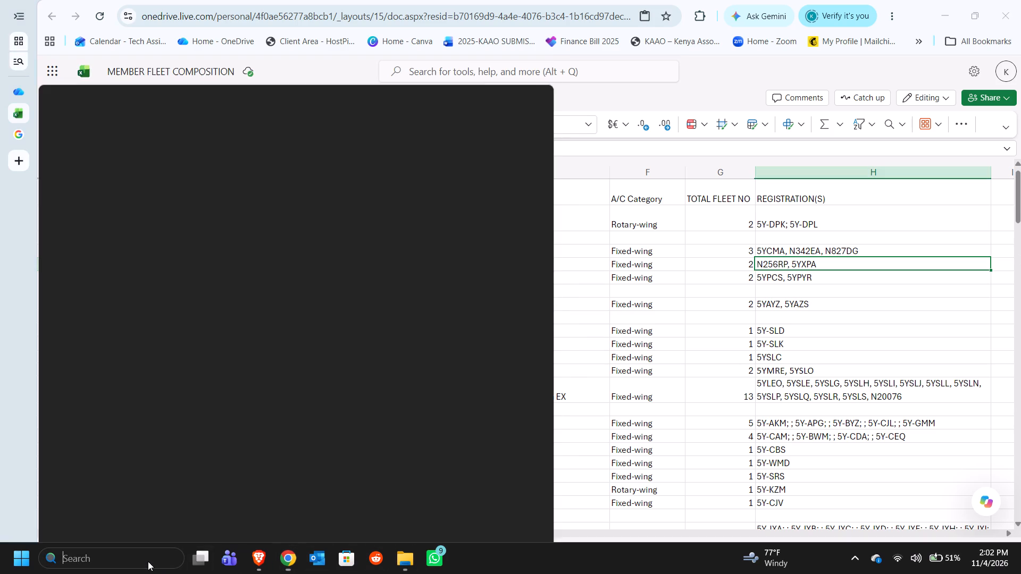
text(KU)
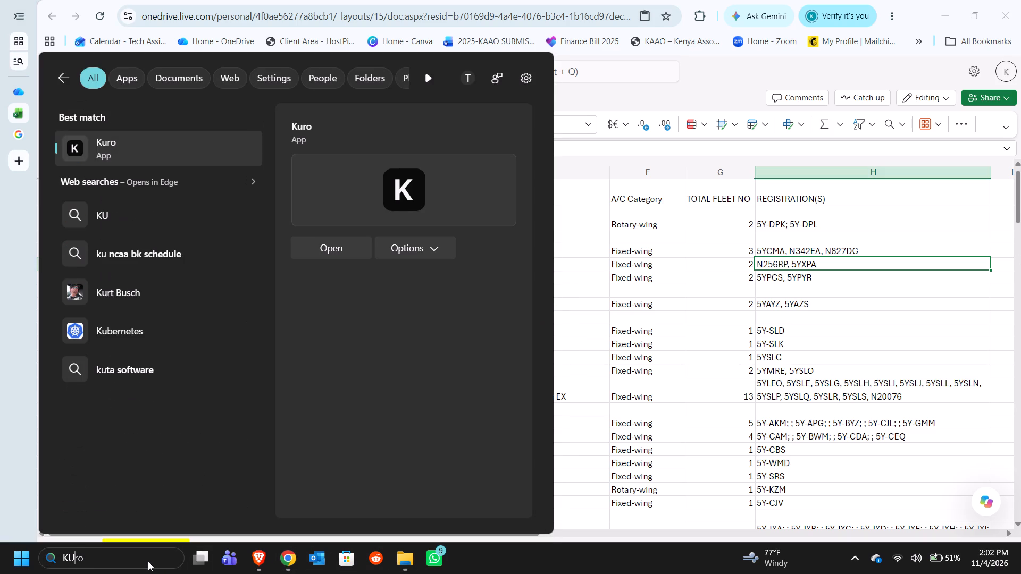
click(349, 240)
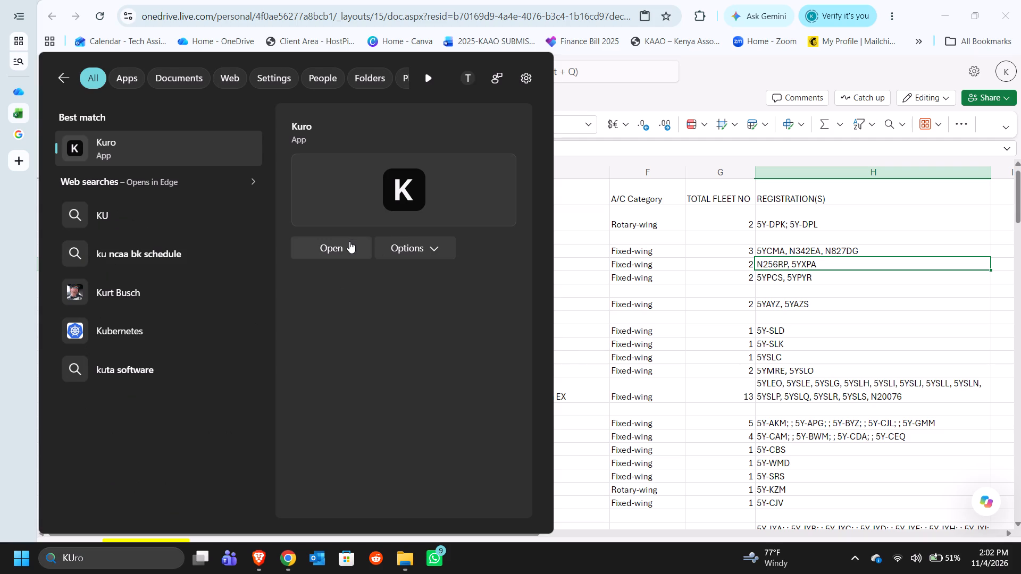
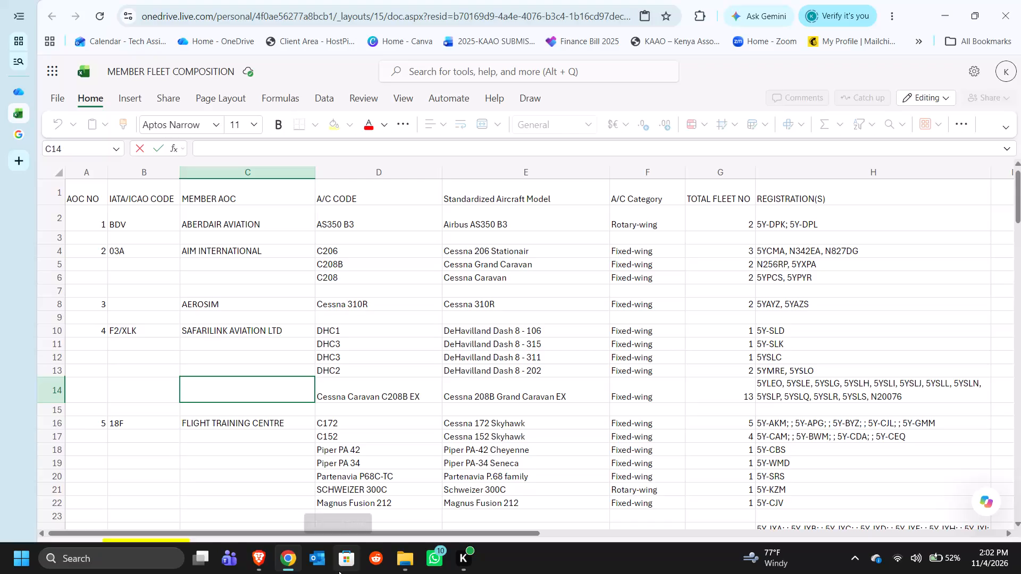
Switch to File Explorer and open the WAP JAN- SEPT 2026 workbook from the KAAO DATA REQUEST folder.
click(407, 563)
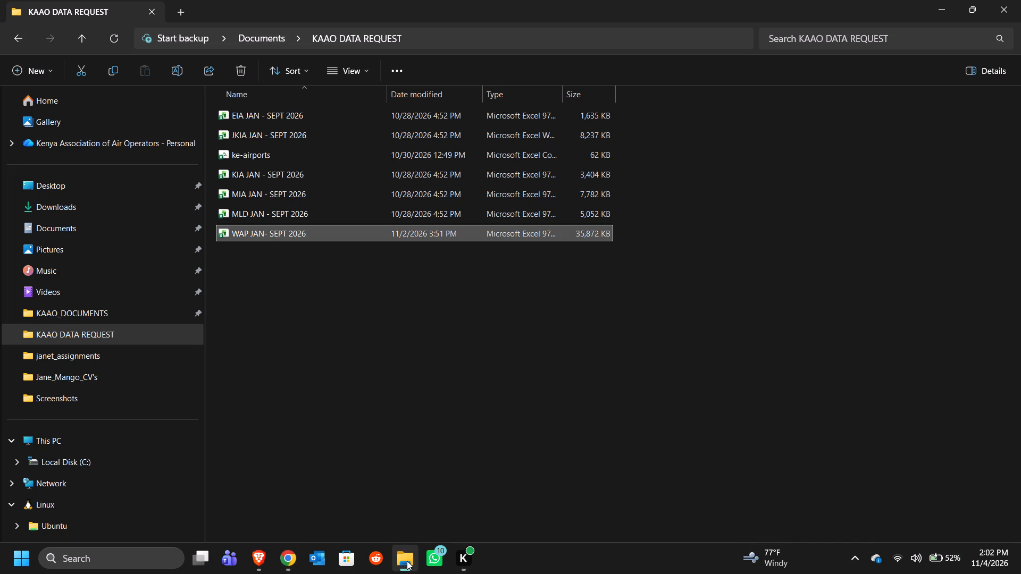
key(Return)
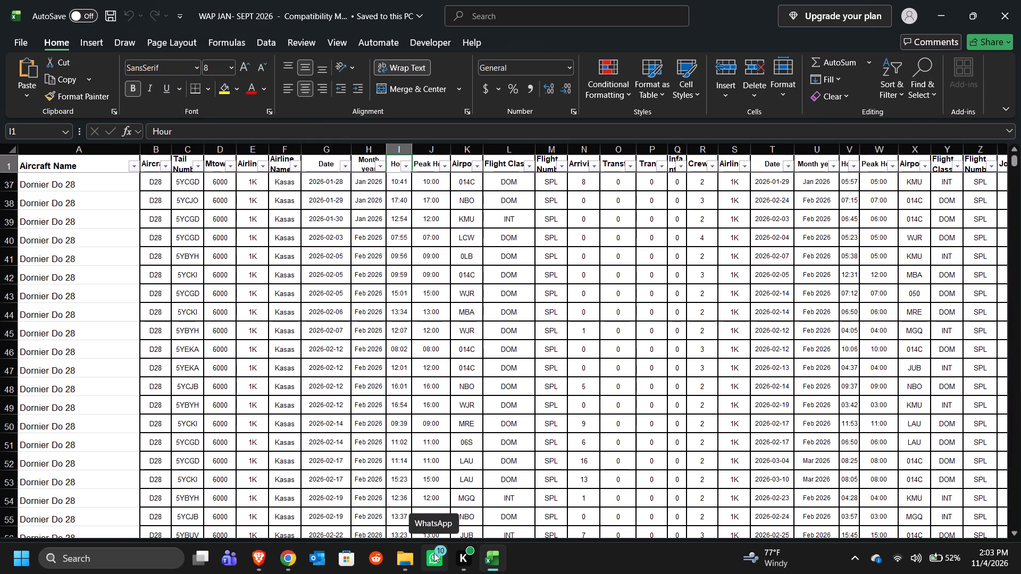
Examine the Kasas Dornier Do 28 flight records on the Raw Data sheet, including tail numbers and airline codes.
scroll(249, 348, up, 1)
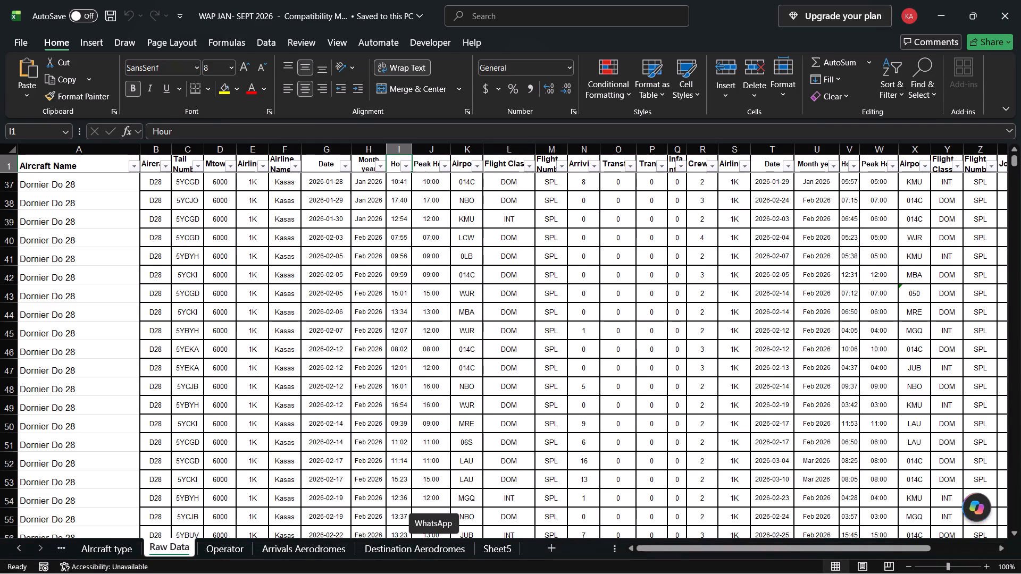
scroll(249, 348, up, 4)
scroll(249, 348, up, 20)
scroll(249, 348, up, 8)
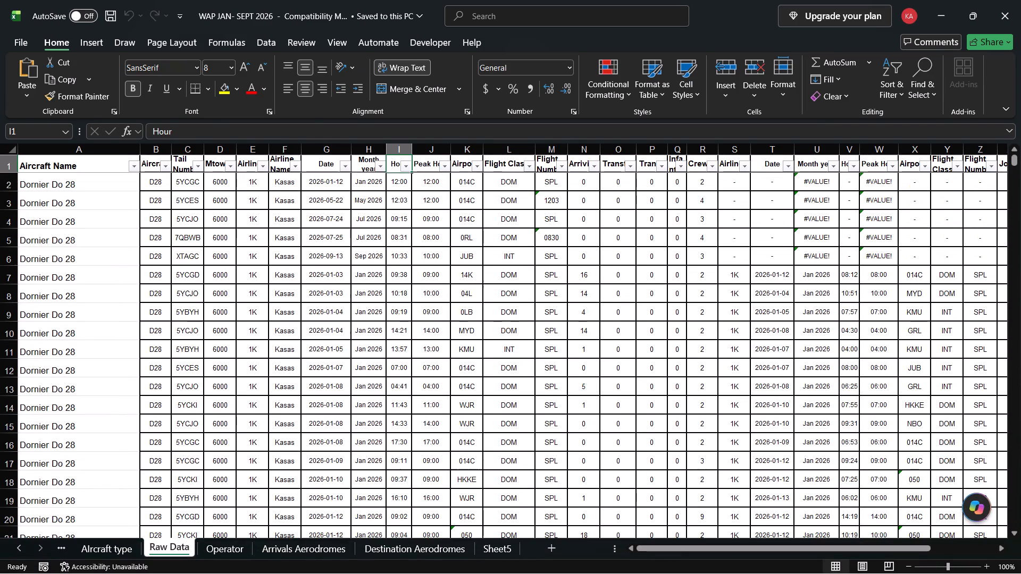
scroll(249, 348, up, 9)
scroll(225, 349, down, 13)
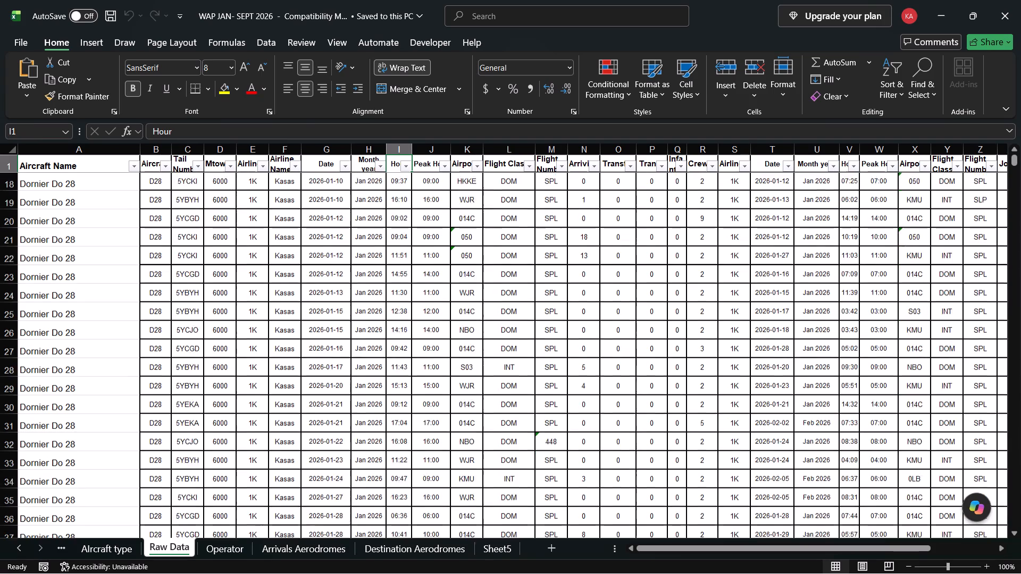
scroll(224, 383, down, 16)
scroll(223, 374, down, 17)
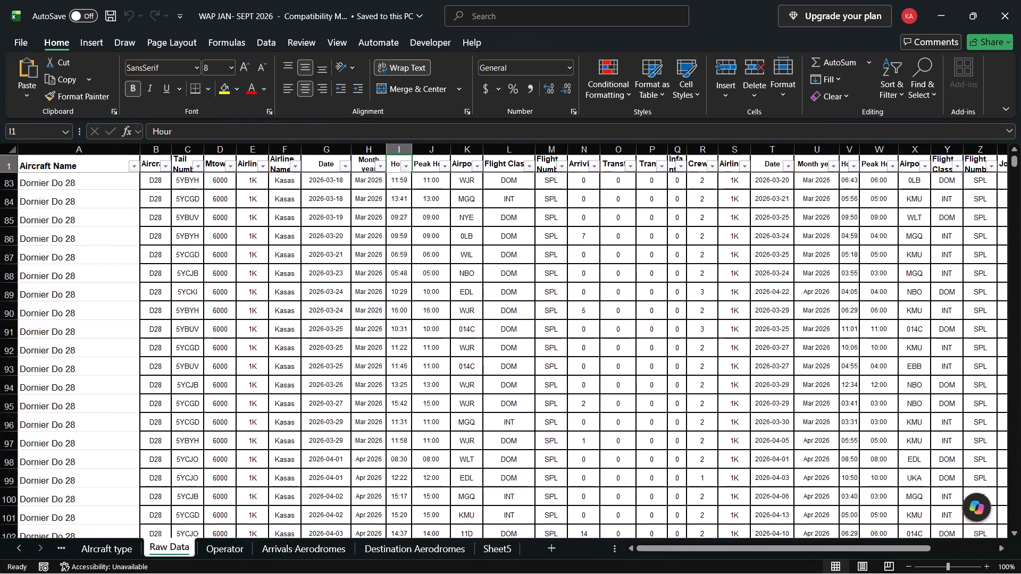
scroll(224, 373, down, 12)
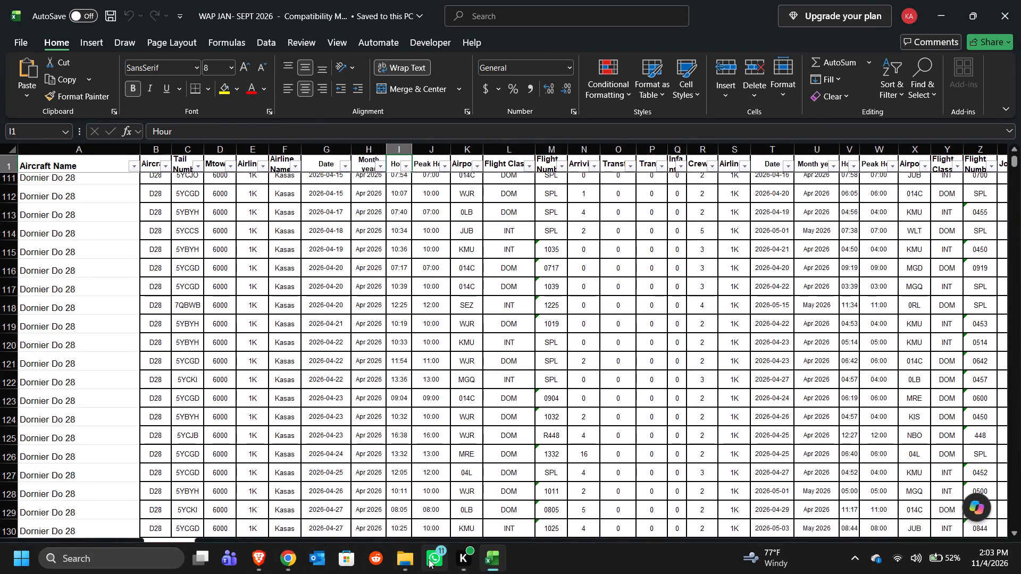
Switch to WhatsApp.
click(429, 559)
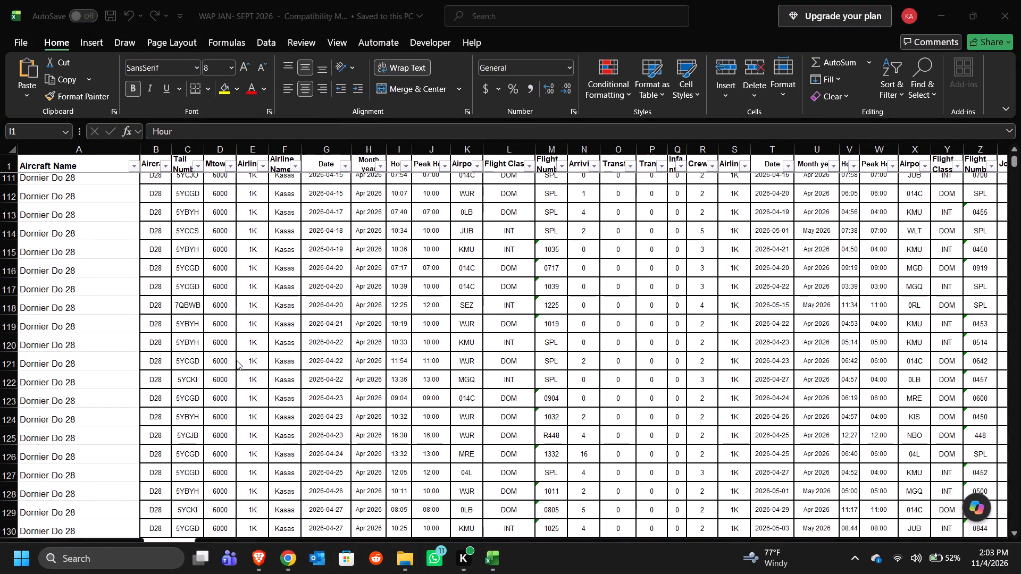
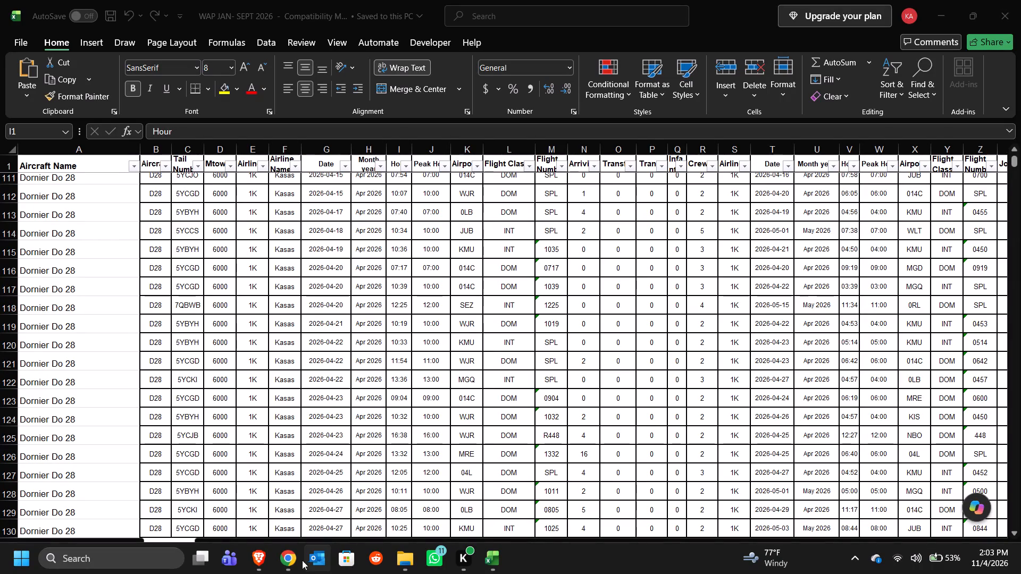
Search the Raw Data sheet of WAP JAN- SEPT 2026 for tail number 5YSLD and check its airline code.
click(277, 487)
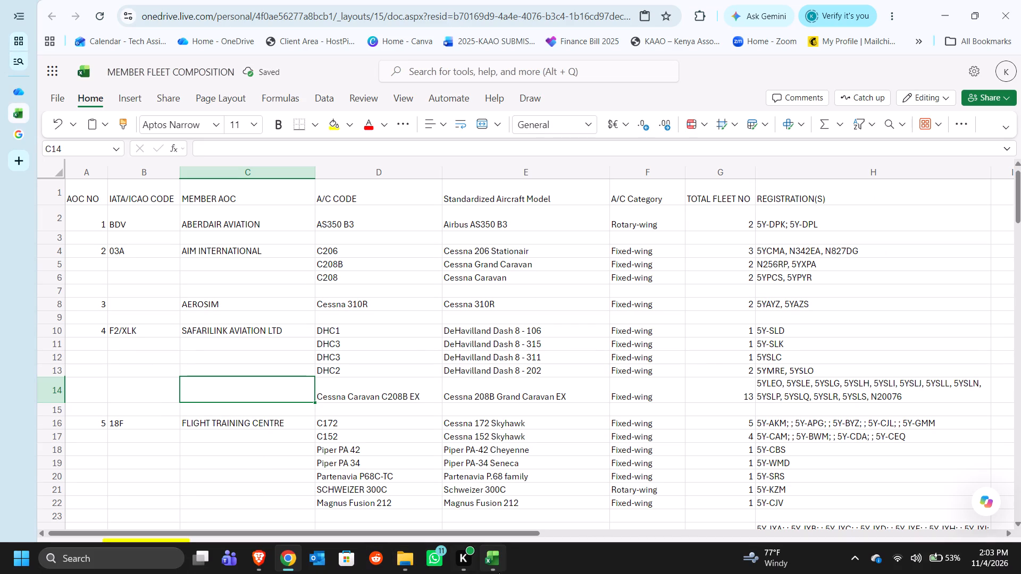
click(495, 570)
click(470, 327)
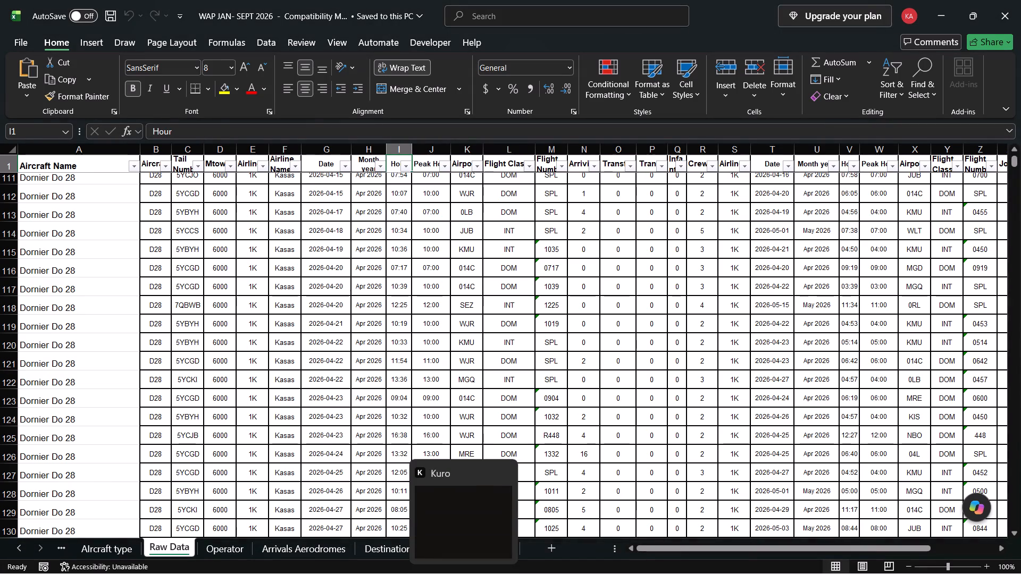
click(468, 323)
key(ctrl+f)
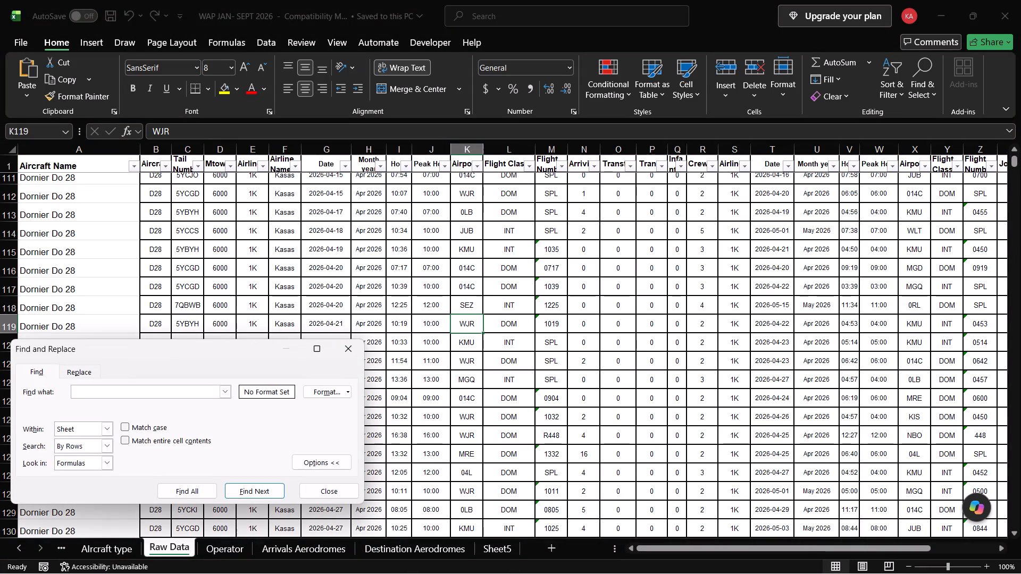
text(5Y)
text(SLD)
key(Return)
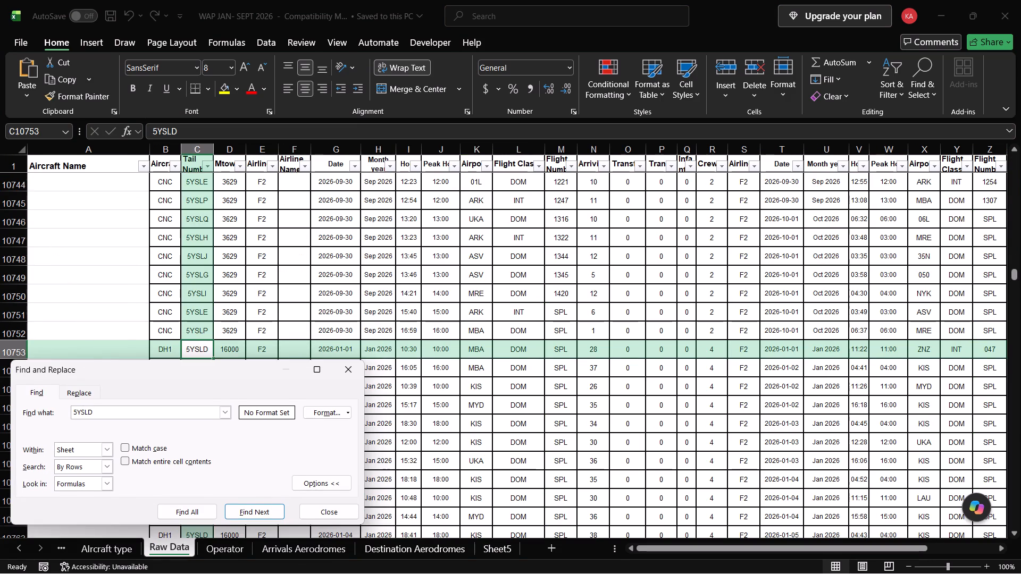
scroll(283, 331, down, 1)
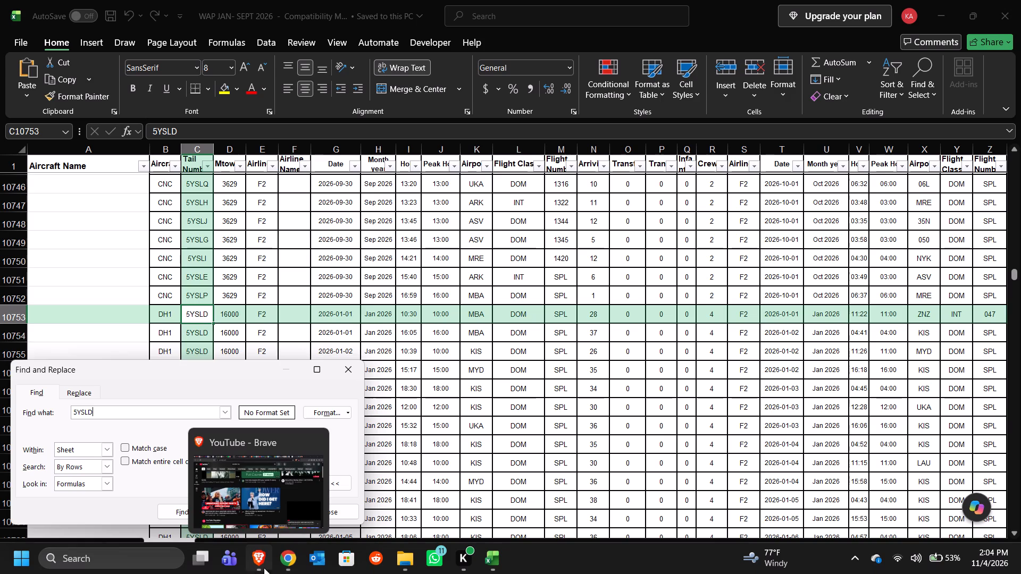
Switch to MEMBER FLEET COMPOSITION and shorten Safarilink Aviation's IATA/ICAO code on FINAL COPY to F2.
click(290, 568)
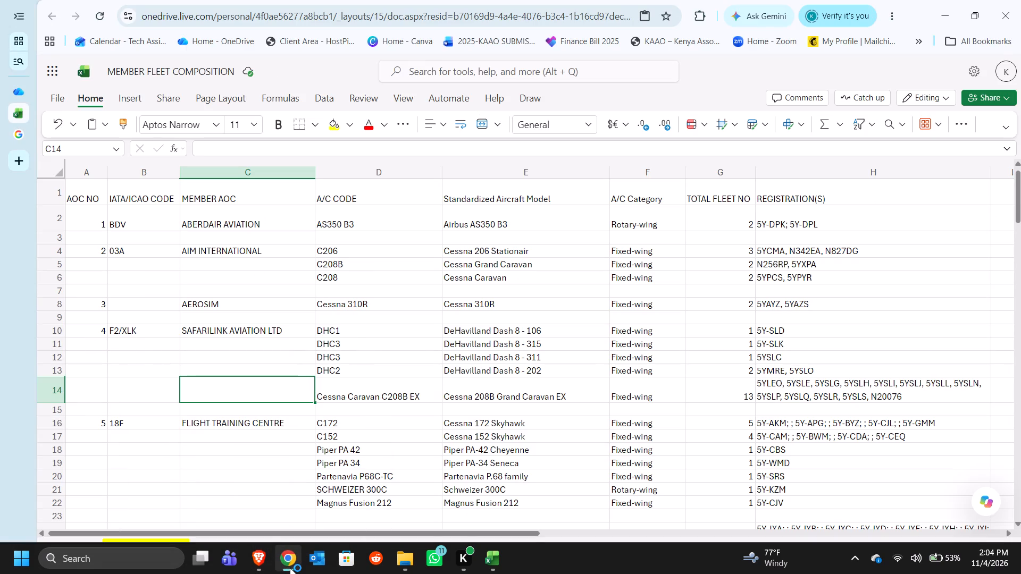
click(146, 333)
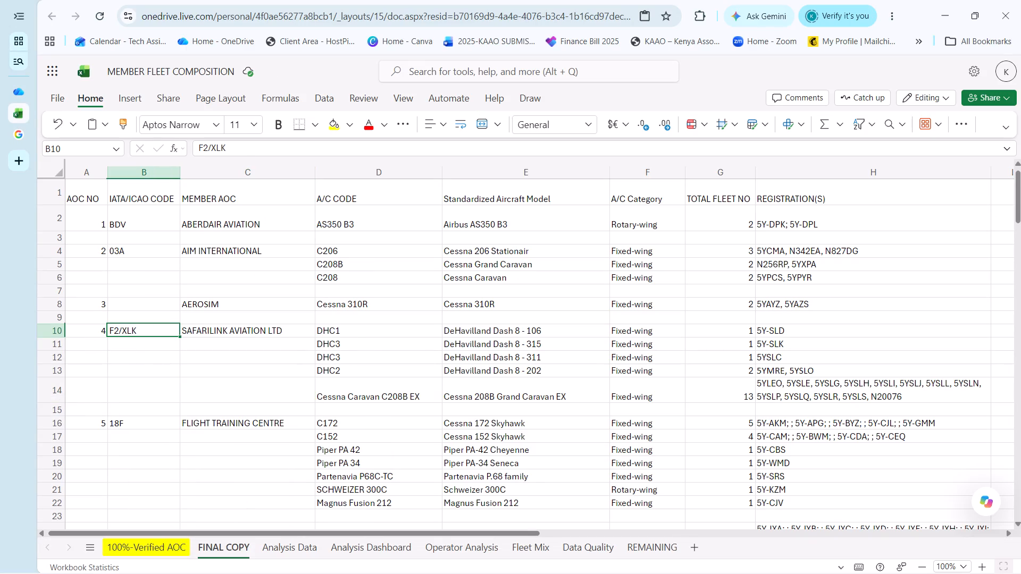
double_click(148, 332)
key(BackSpace)
key(BackSpace)
key(BackSpace)
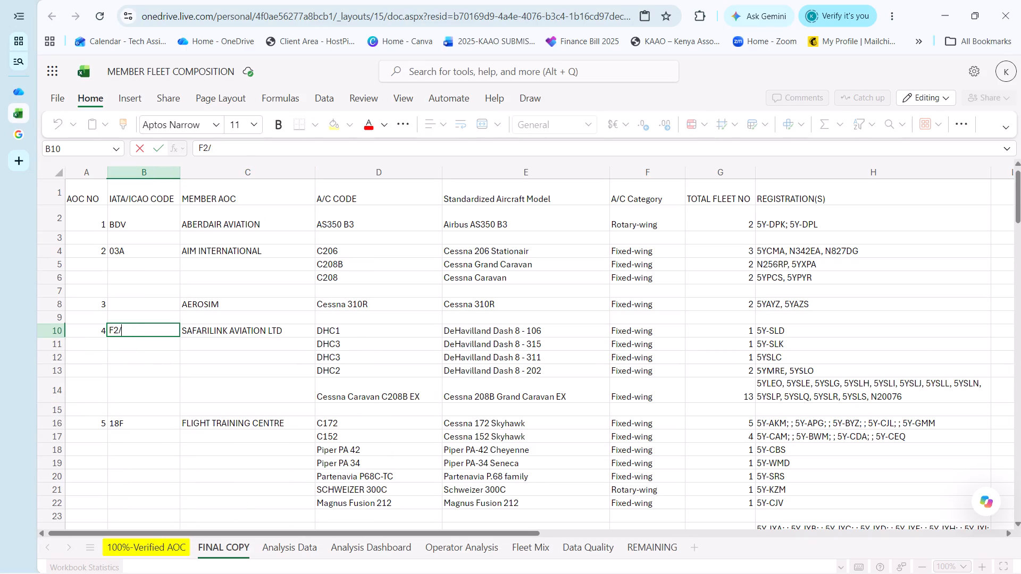
key(BackSpace)
click(147, 421)
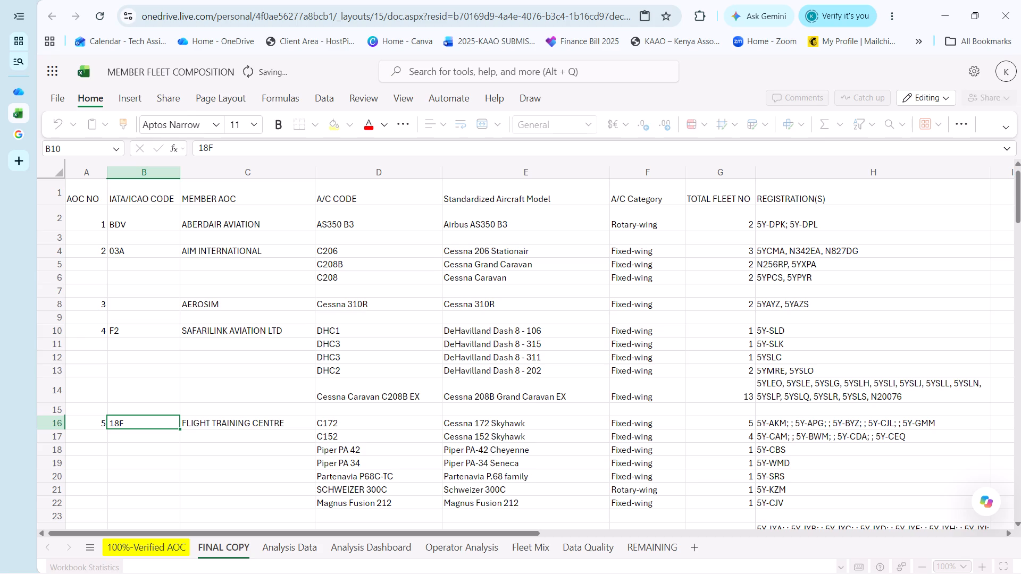
Shorten Jambojet's IATA/ICAO code to JM.
scroll(146, 404, down, 3)
triple_click(148, 340)
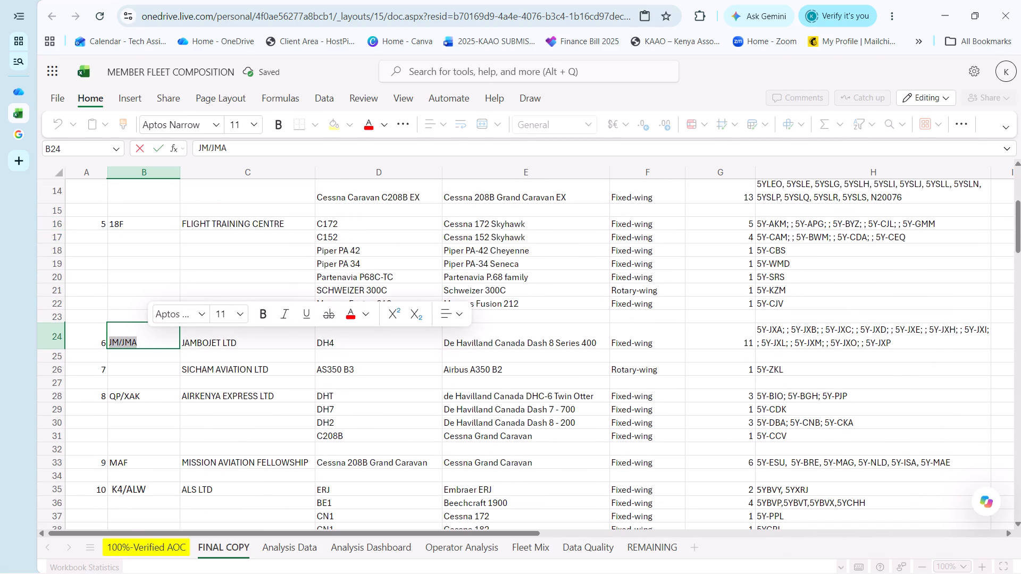
click(149, 340)
key(BackSpace)
key(BackSpace)
key(BackSpace)
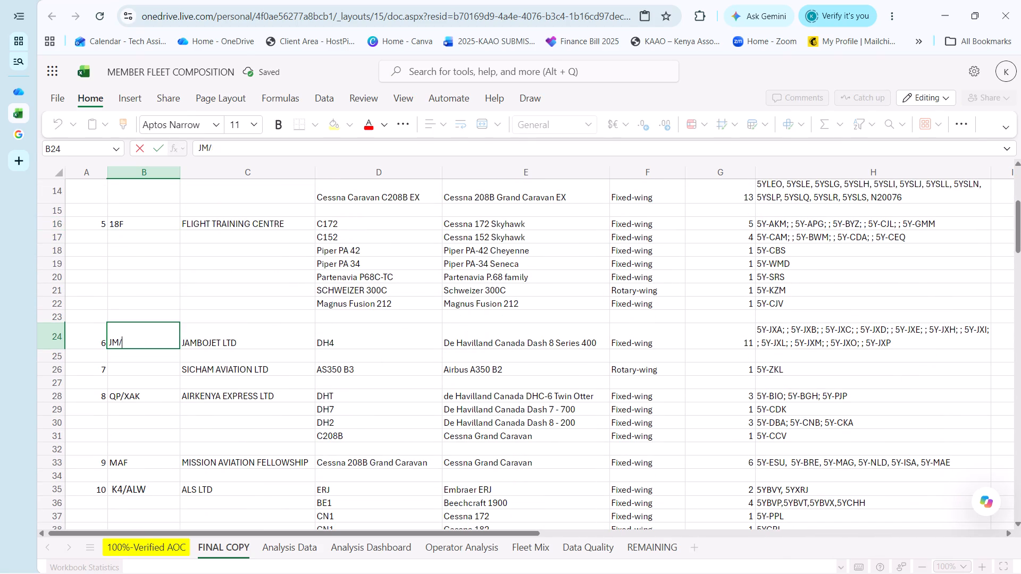
key(BackSpace)
click(161, 370)
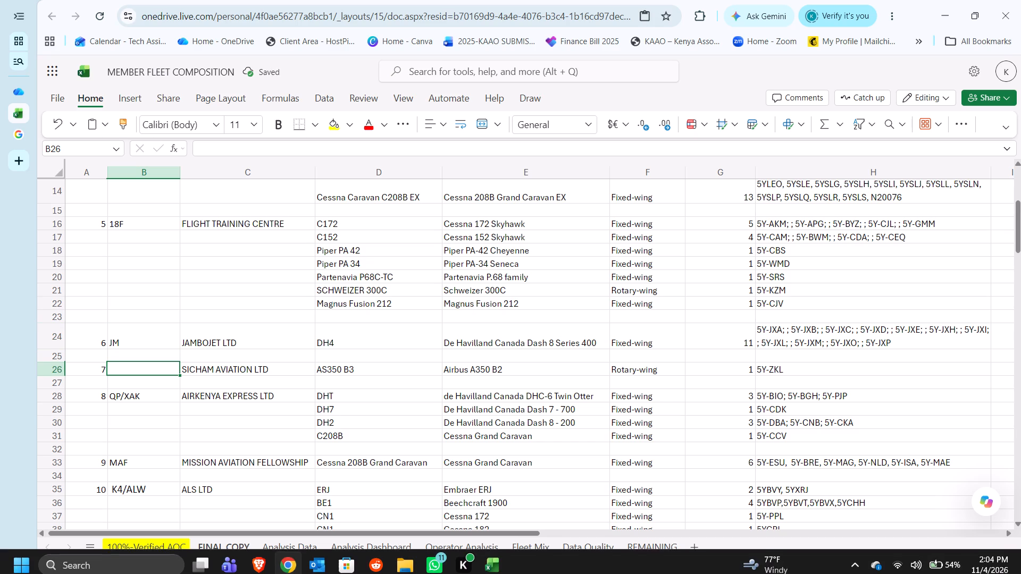
Switch to WAP JAN- SEPT 2026 and search Raw Data for Sicham Aviation's tail number 5YZKL.
click(483, 568)
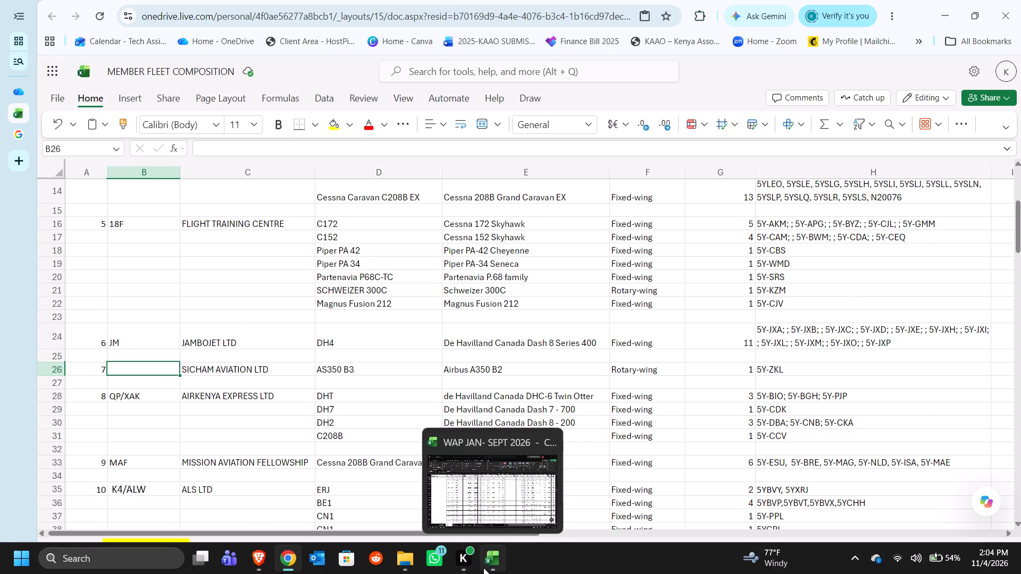
click(492, 348)
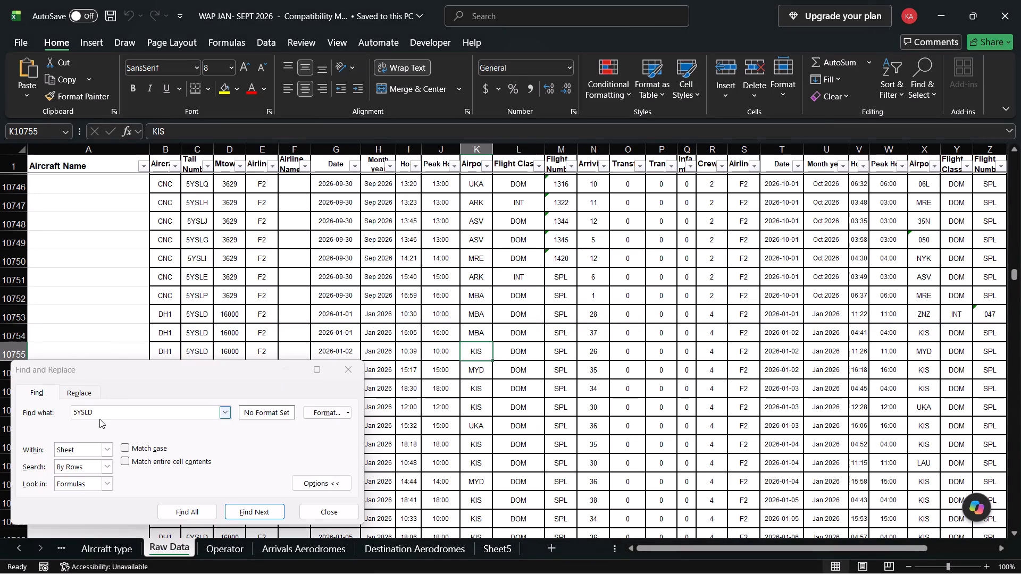
click(103, 413)
key(BackSpace)
key(BackSpace)
key(BackSpace)
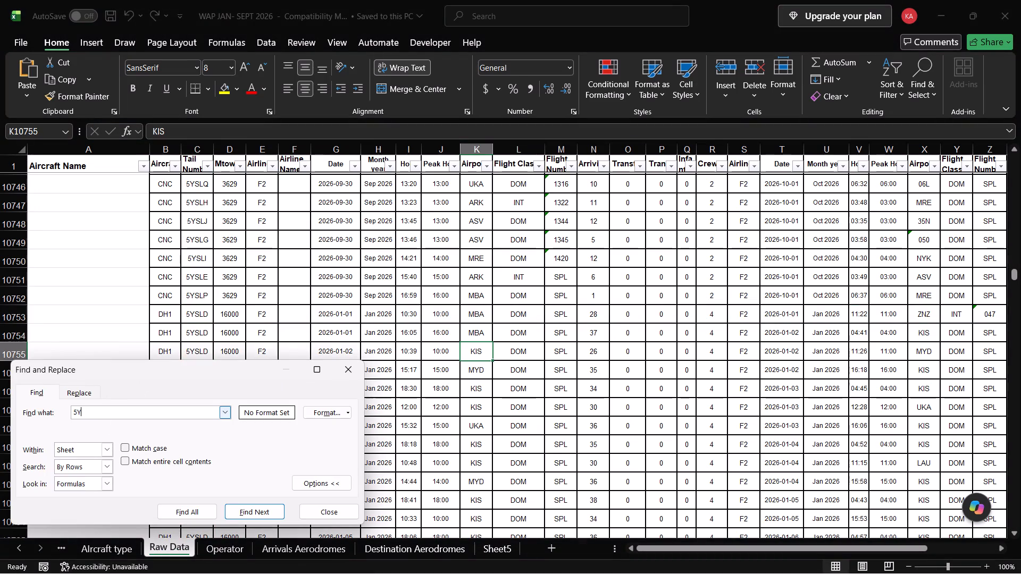
text(ZKL)
key(Return)
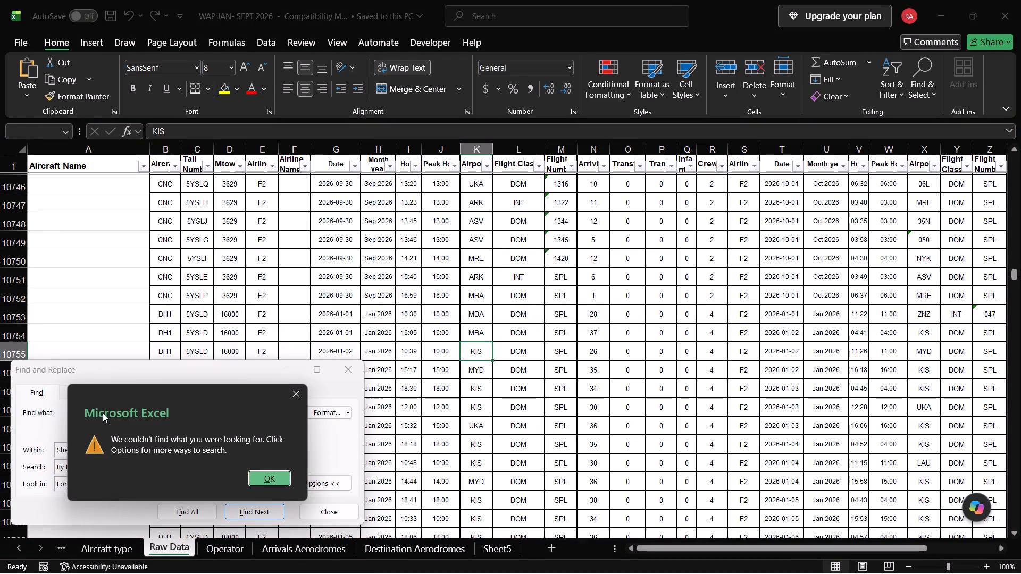
click(271, 481)
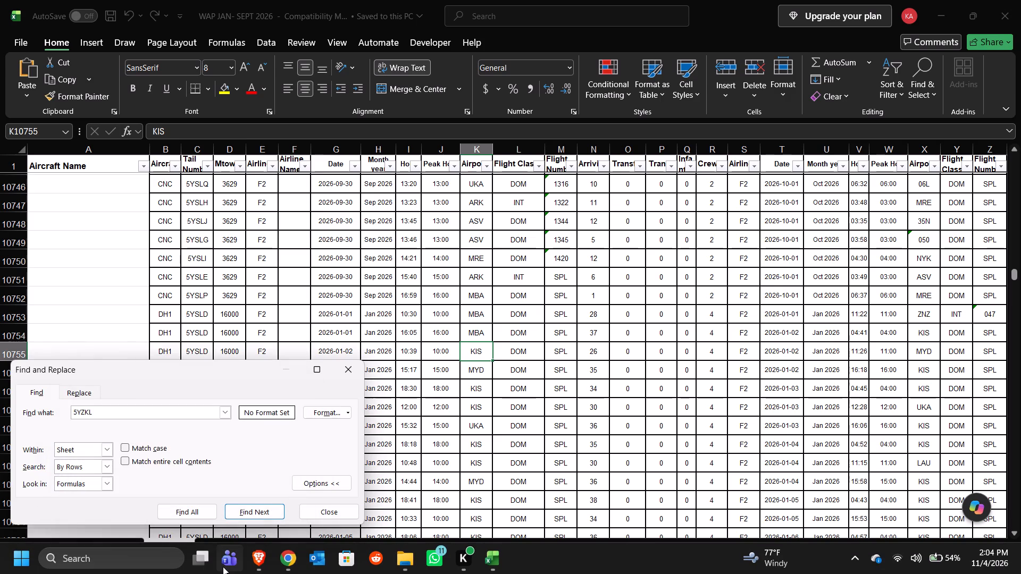
Review the ALS registrations in MEMBER FLEET COMPOSITION and search WAP JAN- SEPT 2026's Raw Data for tail number 5YCPL.
click(253, 569)
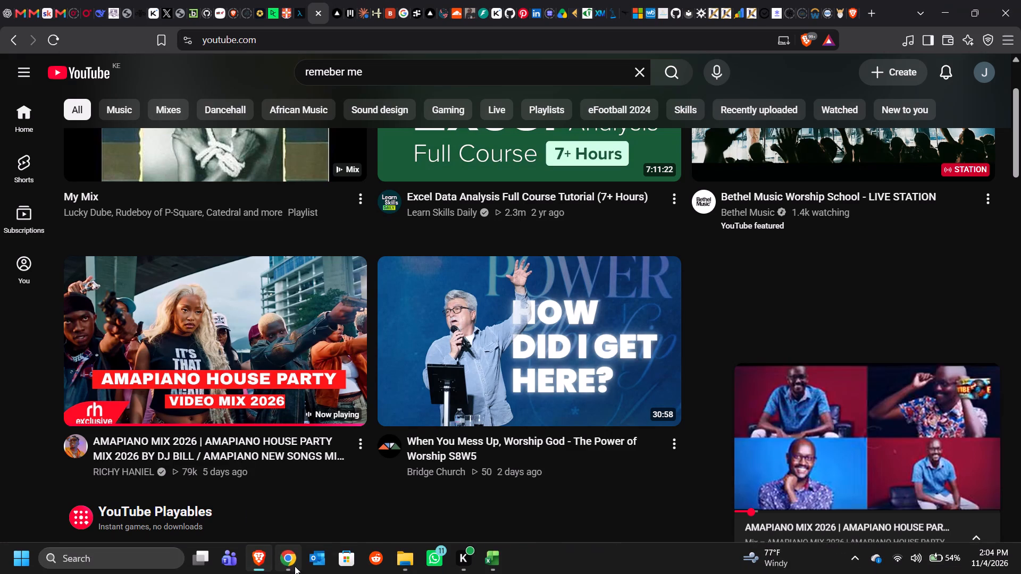
click(295, 565)
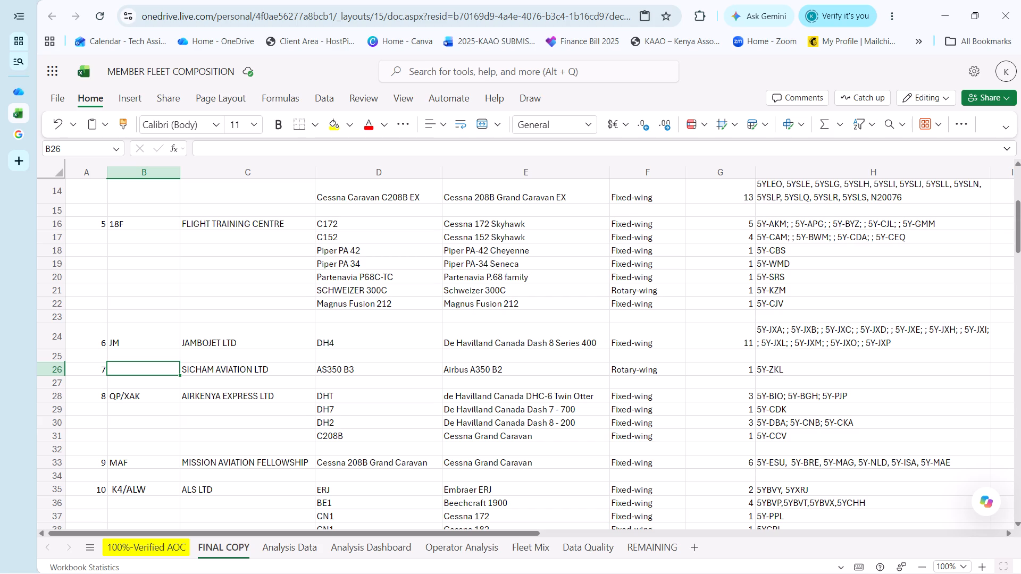
scroll(230, 402, down, 1)
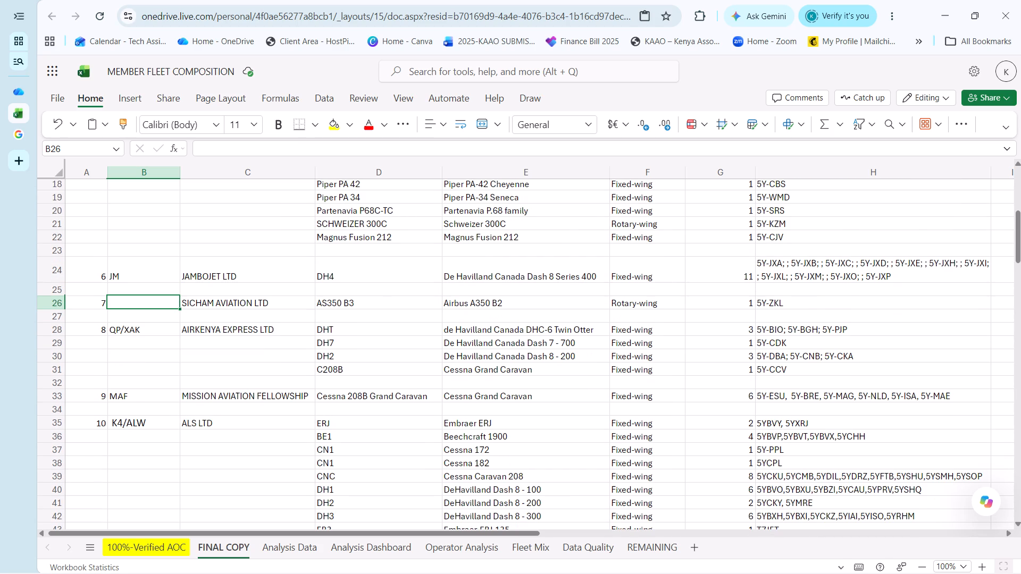
click(782, 465)
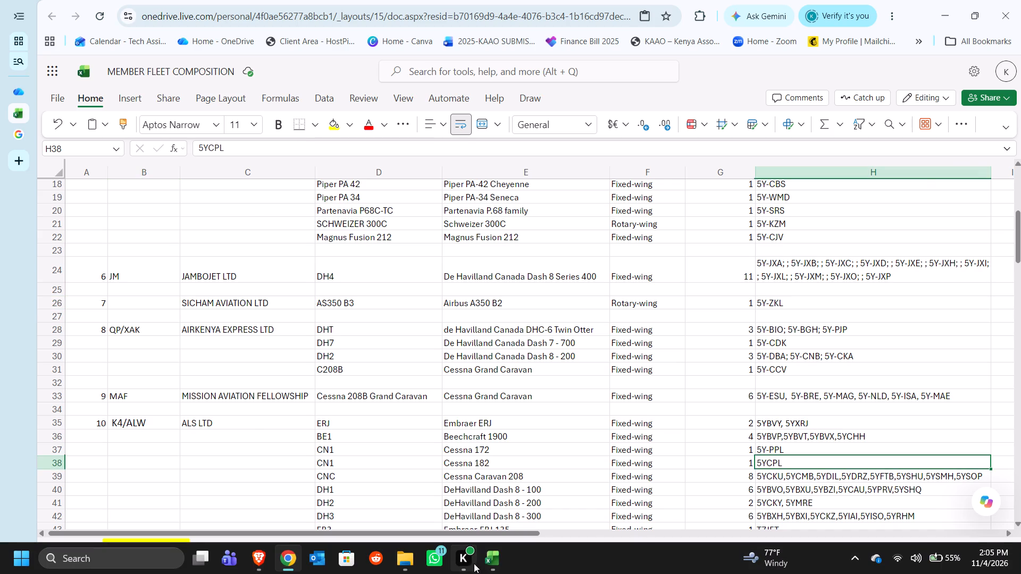
click(493, 563)
click(153, 412)
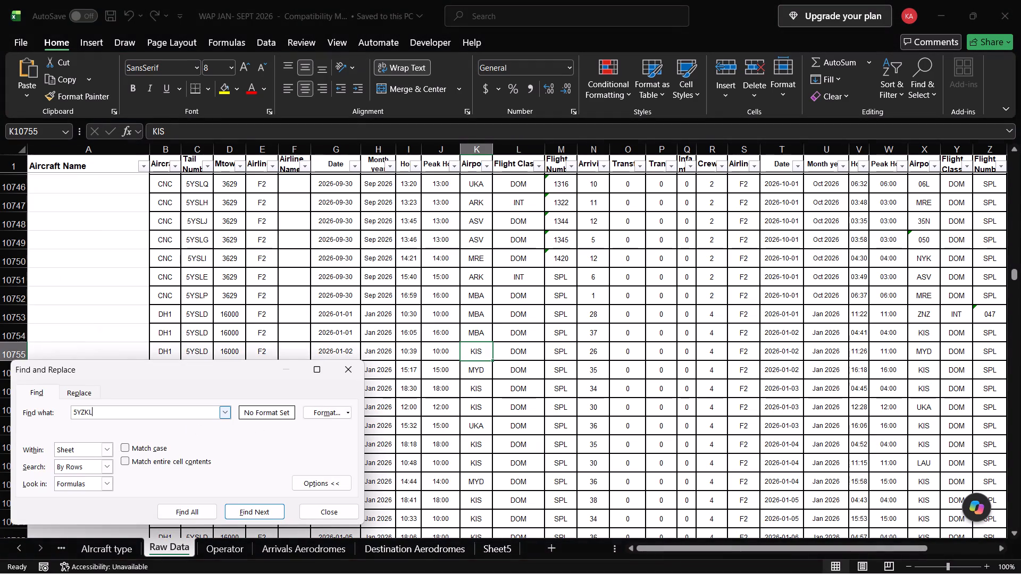
key(BackSpace)
key(BackSpace)
key(BackSpace)
text(CPL)
key(Return)
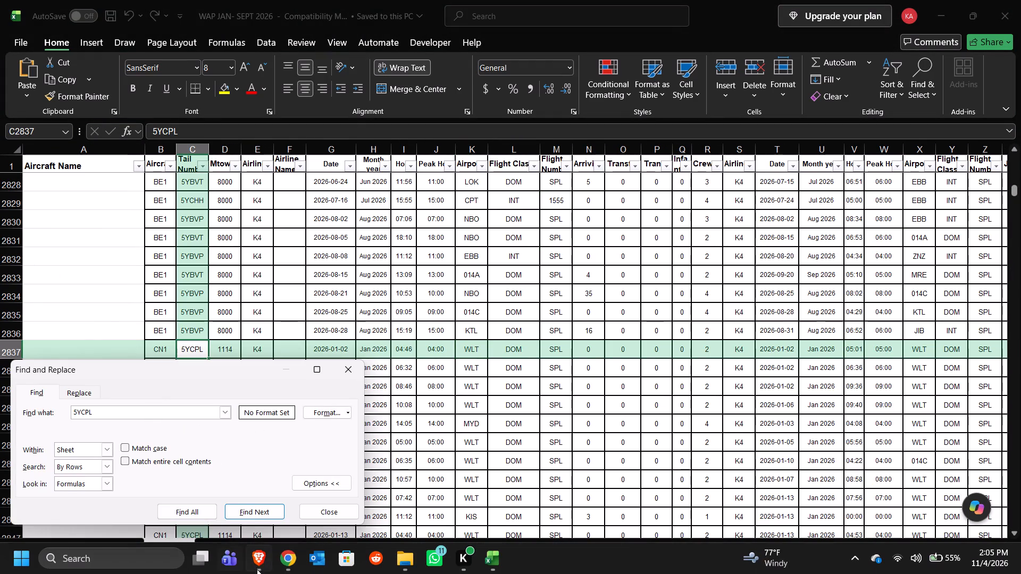
Switch to MEMBER FLEET COMPOSITION and shorten the IATA/ICAO code of ALS LTD to K4.
click(282, 509)
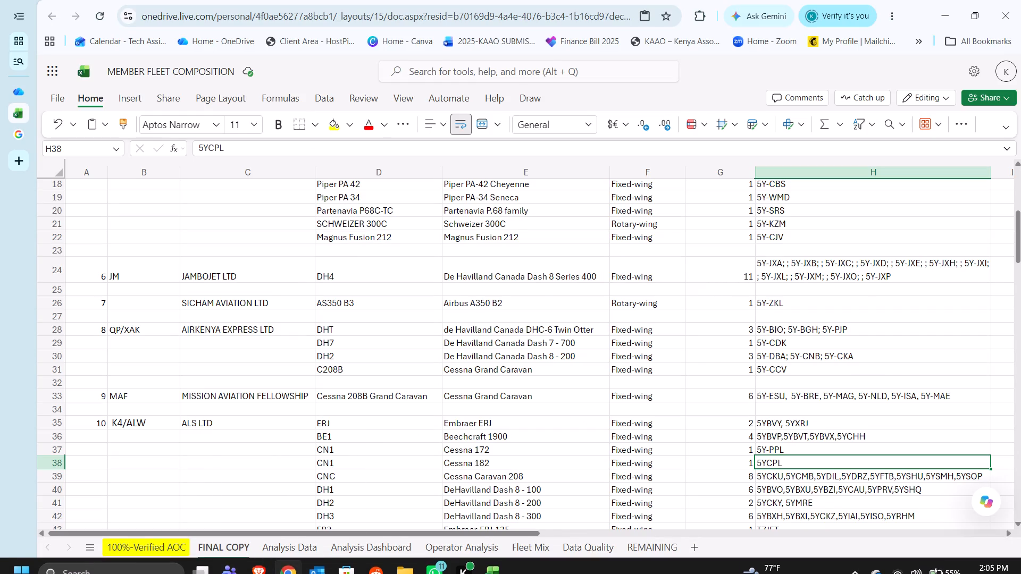
click(158, 428)
double_click(158, 426)
key(BackSpace)
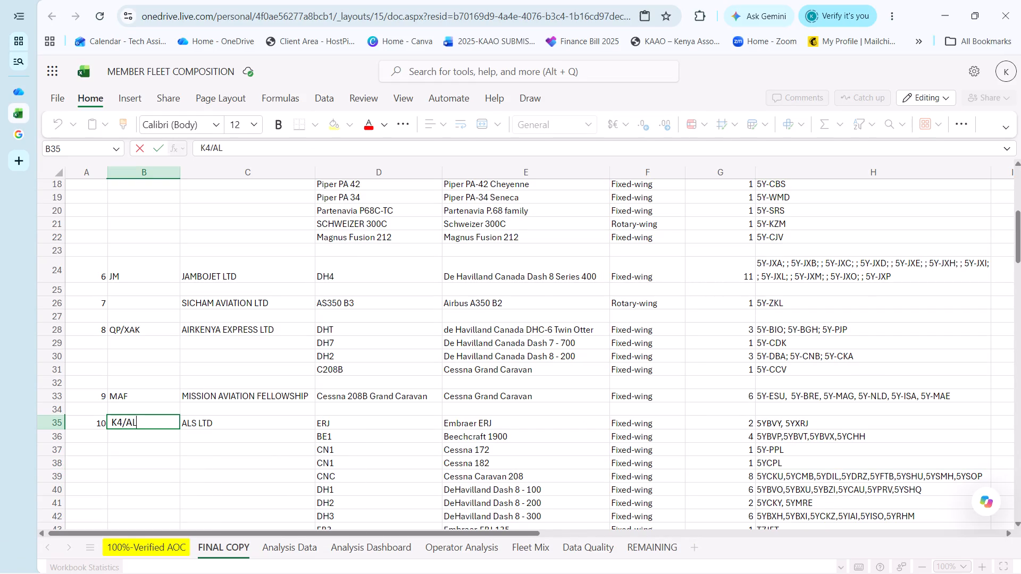
key(BackSpace)
key(BackSpace)
key(BackSpace)
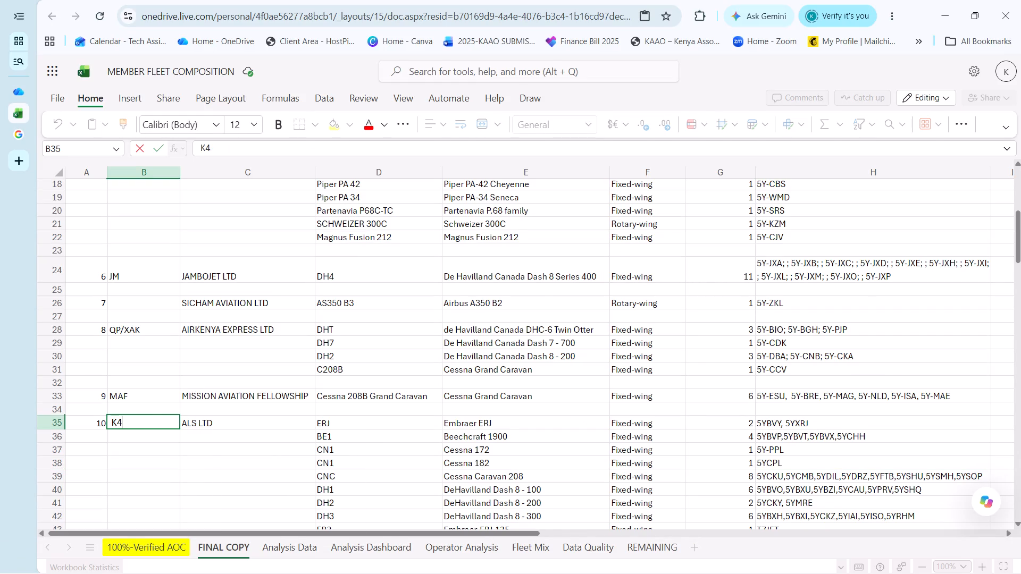
click(155, 399)
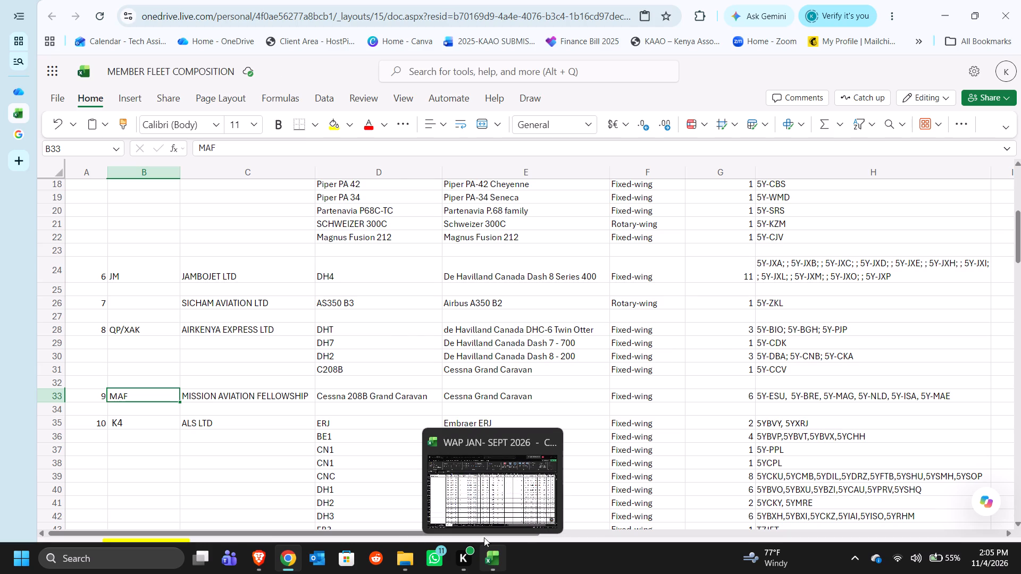
Switch to WAP JAN- SEPT 2026 and search Raw Data for Mission Aviation Fellowship's tail number 5YBRE.
click(482, 517)
click(148, 410)
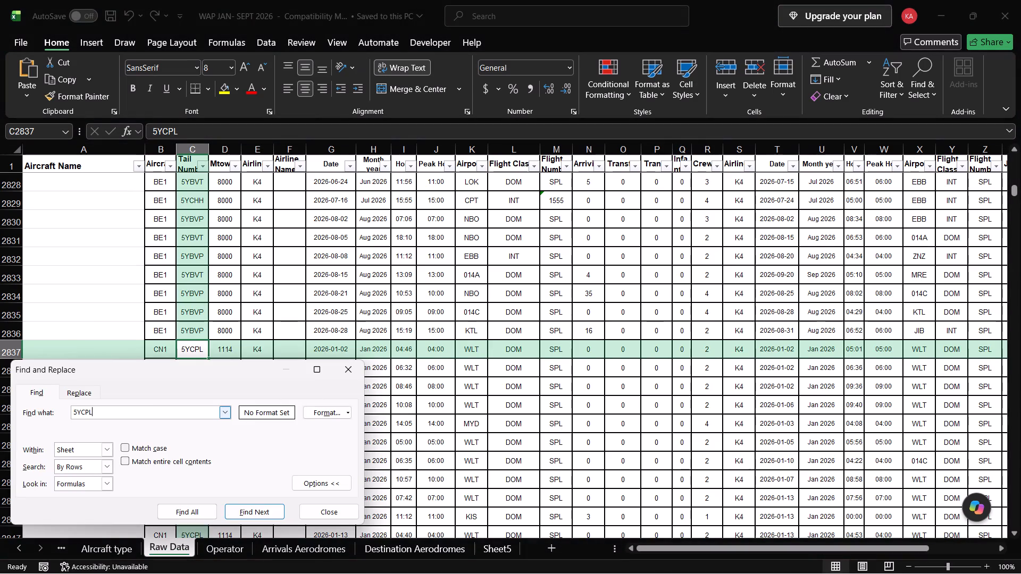
key(BackSpace)
key(BackSpace)
key(BackSpace)
text(BRE)
key(Return)
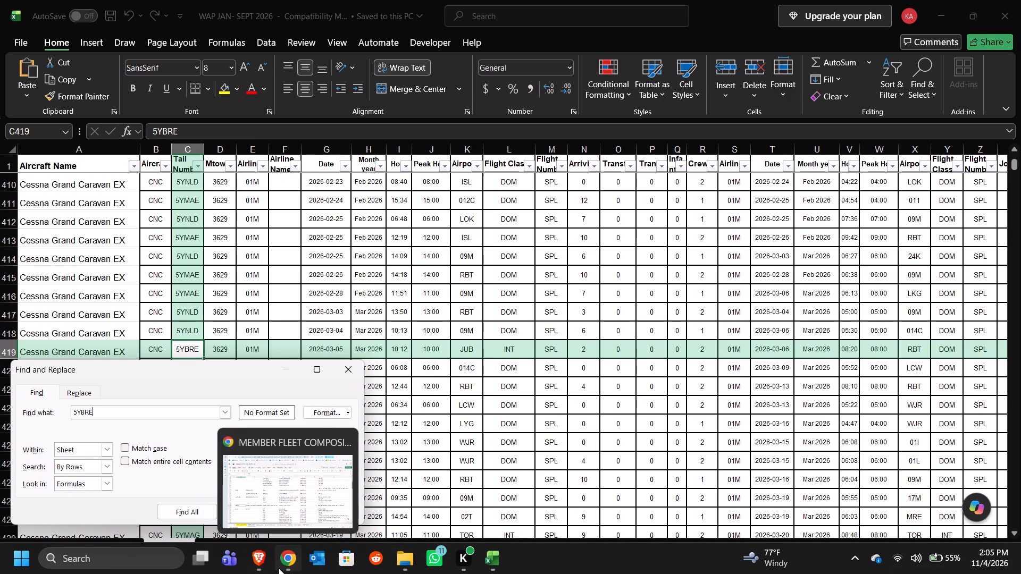
Copy airline code 01M from the 5YBRE record in Raw Data and replace Mission Aviation Fellowship's code with it in MEMBER FLEET COMPOSITION.
click(279, 568)
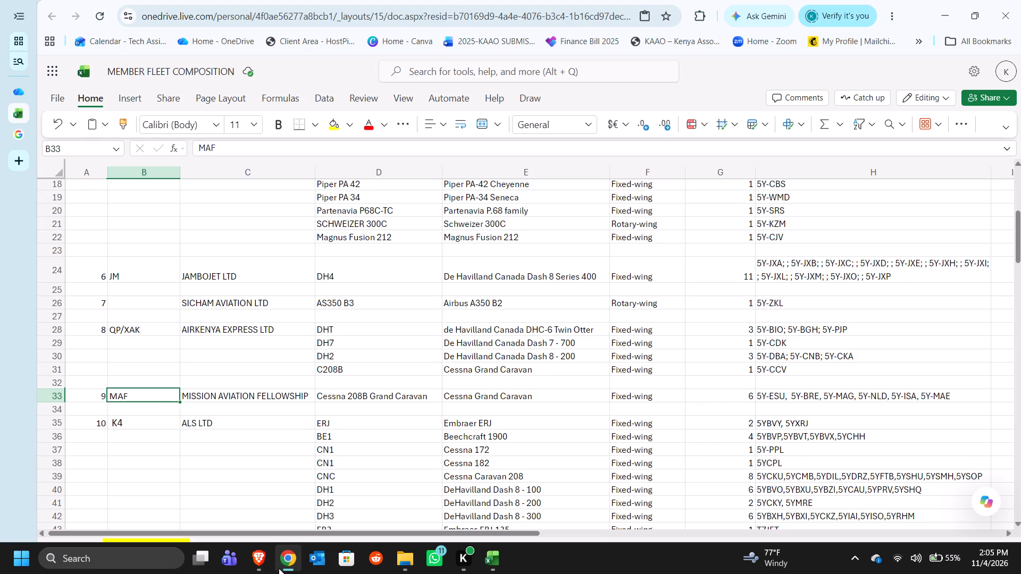
click(489, 566)
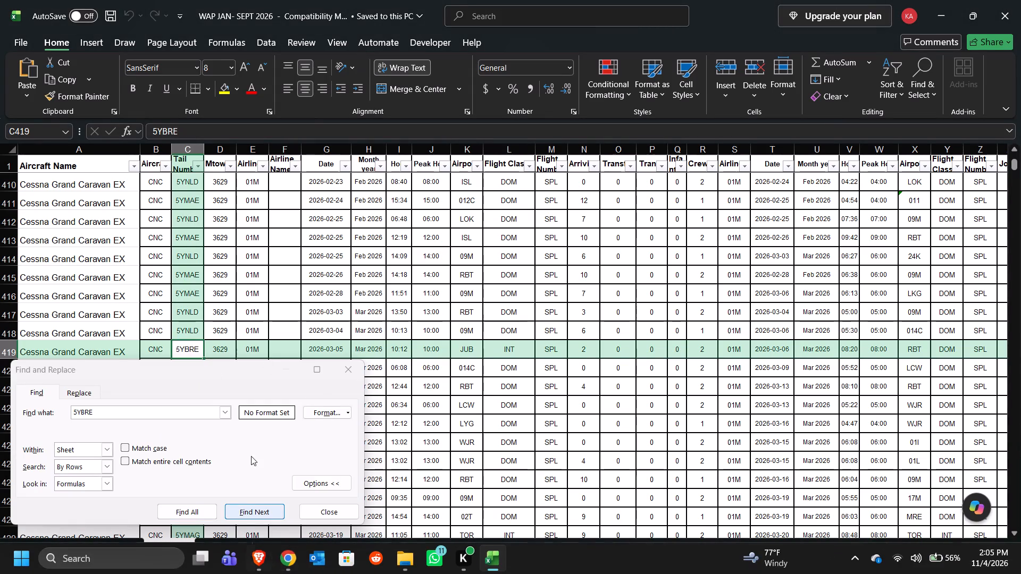
click(245, 355)
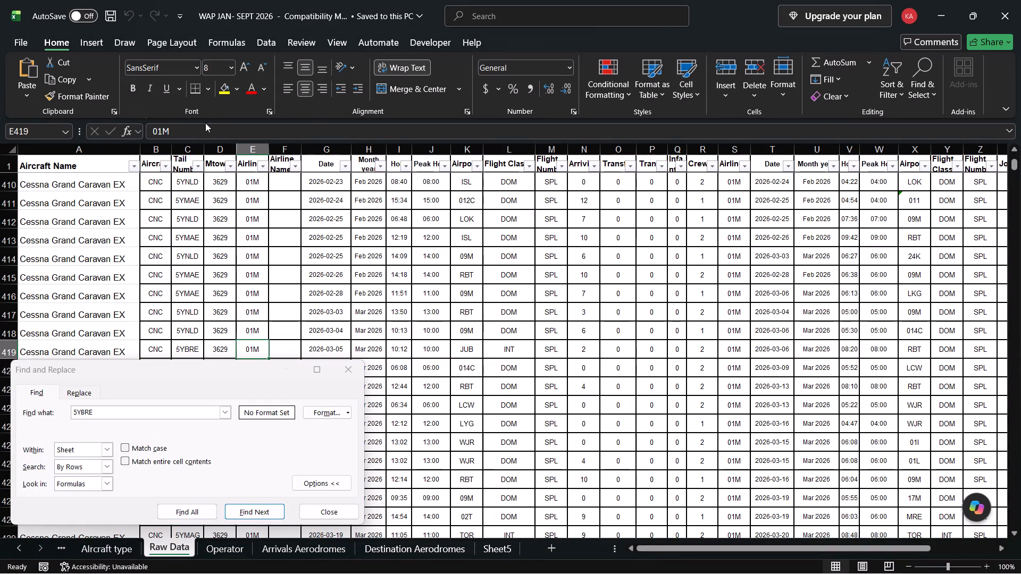
click(198, 129)
key(ctrl+a)
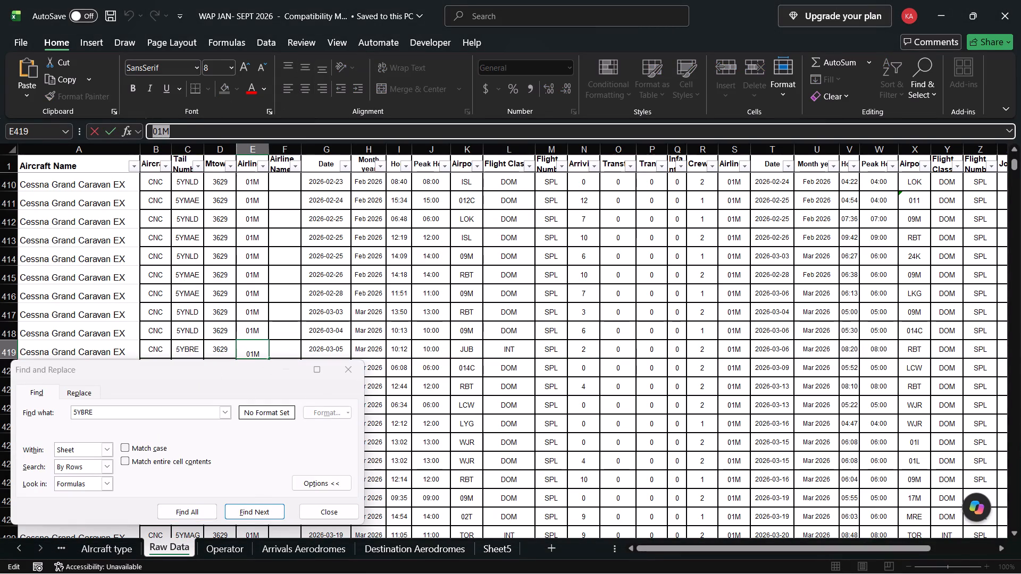
key(ctrl+c)
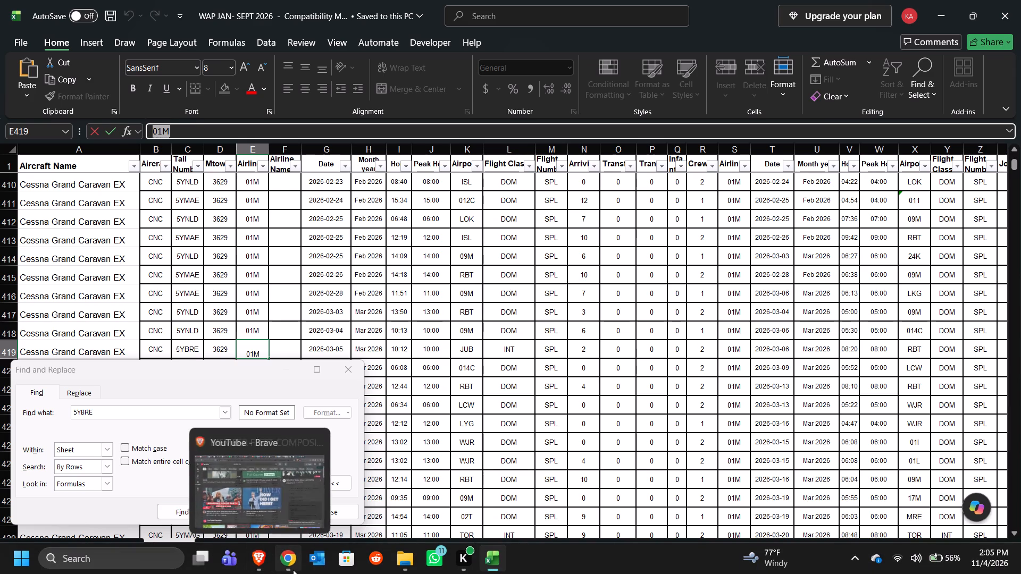
click(290, 514)
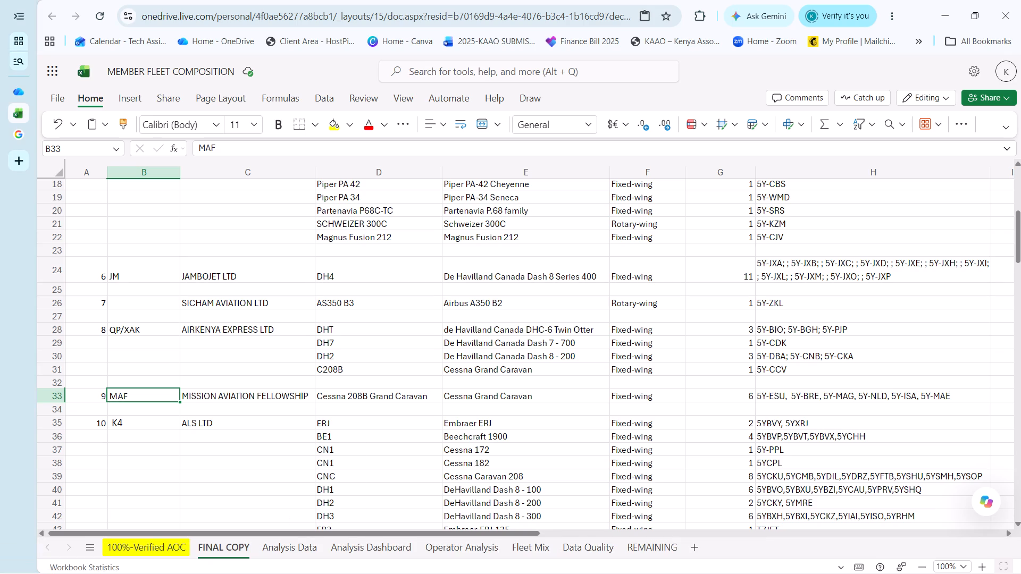
click(149, 398)
double_click(148, 396)
key(BackSpace)
key(BackSpace)
key(BackSpace)
key(BackSpace)
key(ctrl+v)
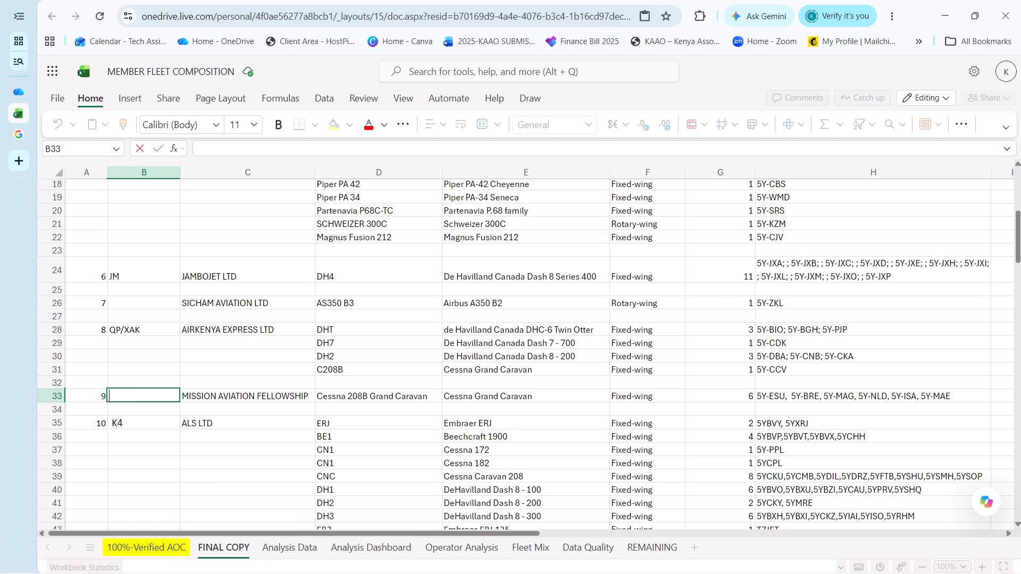
scroll(169, 363, up, 2)
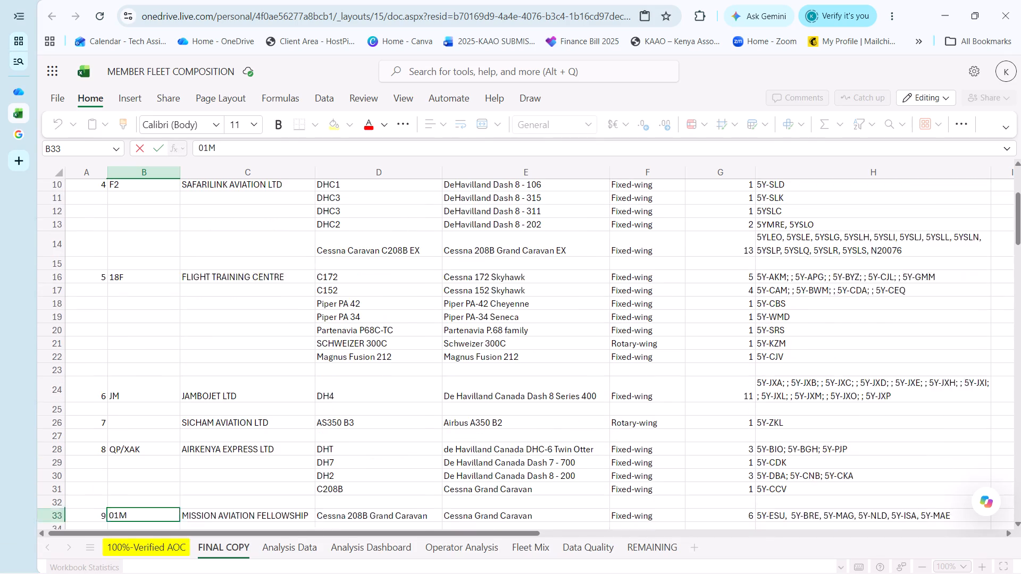
scroll(163, 365, up, 6)
scroll(162, 372, down, 2)
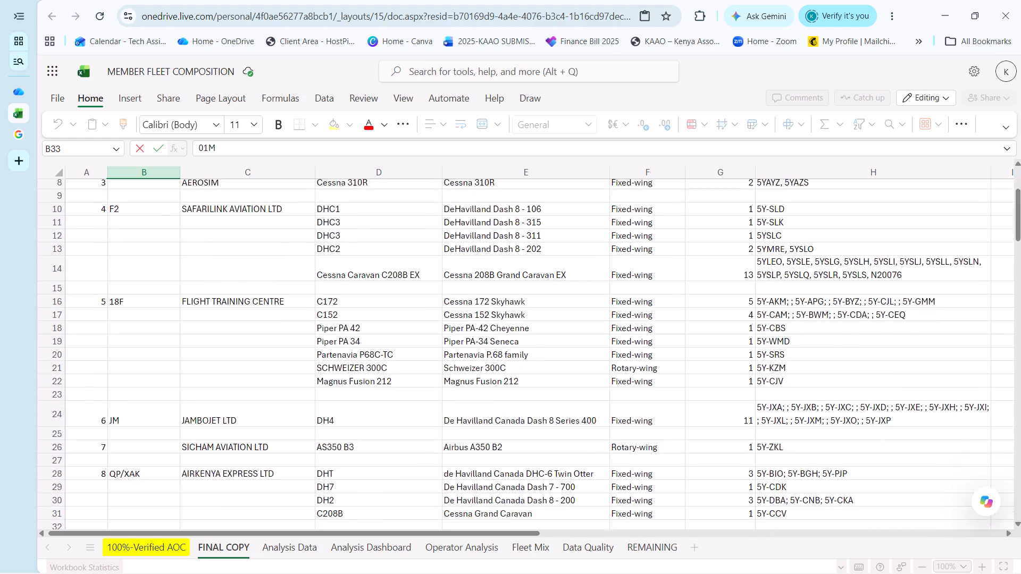
scroll(161, 376, down, 5)
click(152, 372)
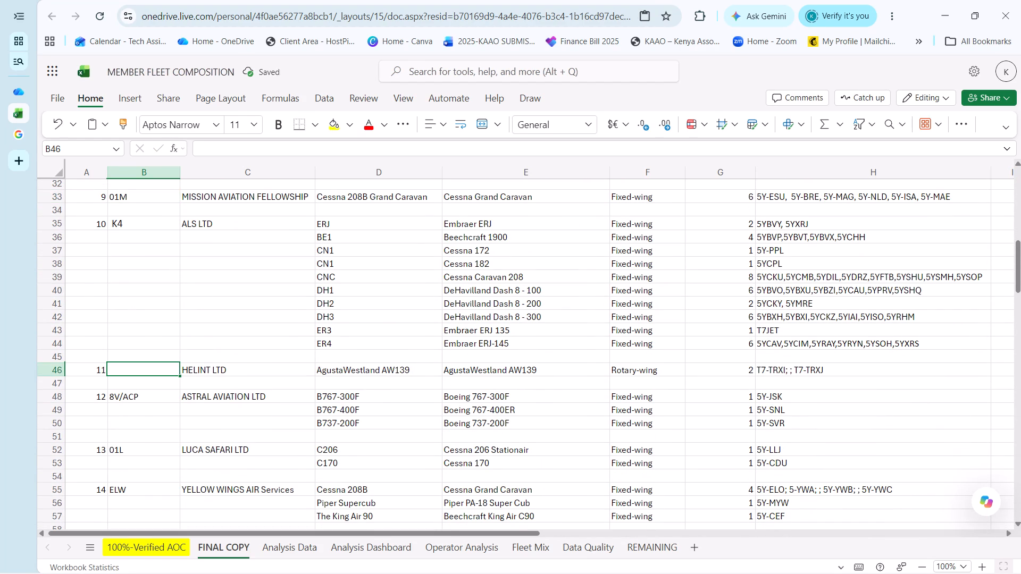
Copy the tail number T7-TRXJ from HELINT LTD's registrations in cell H46.
click(835, 373)
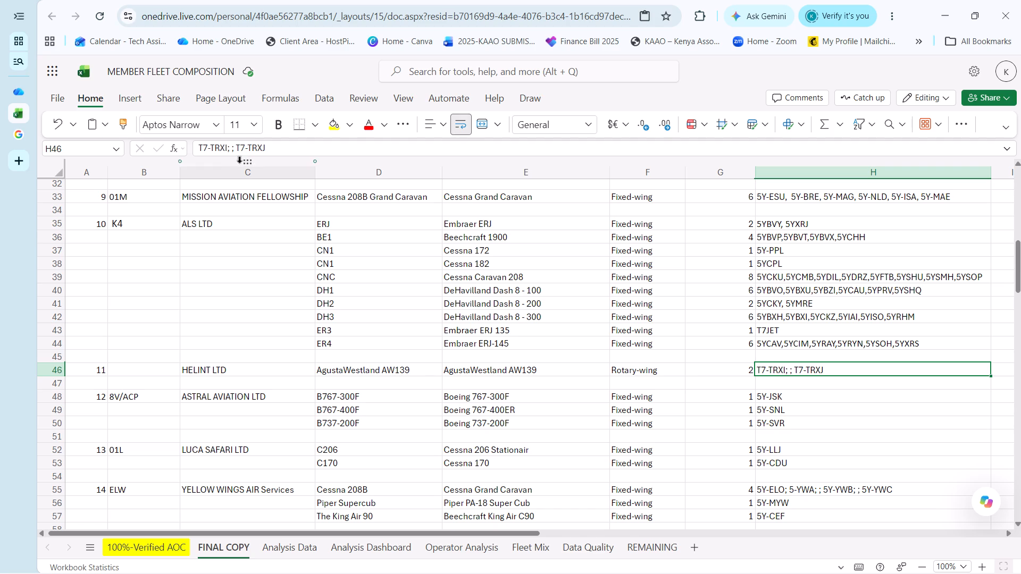
click(275, 150)
key(shift+Left)
key(shift+Left)
key(shift+Left)
key(shift+Left)
key(shift+Left)
key(shift+Left)
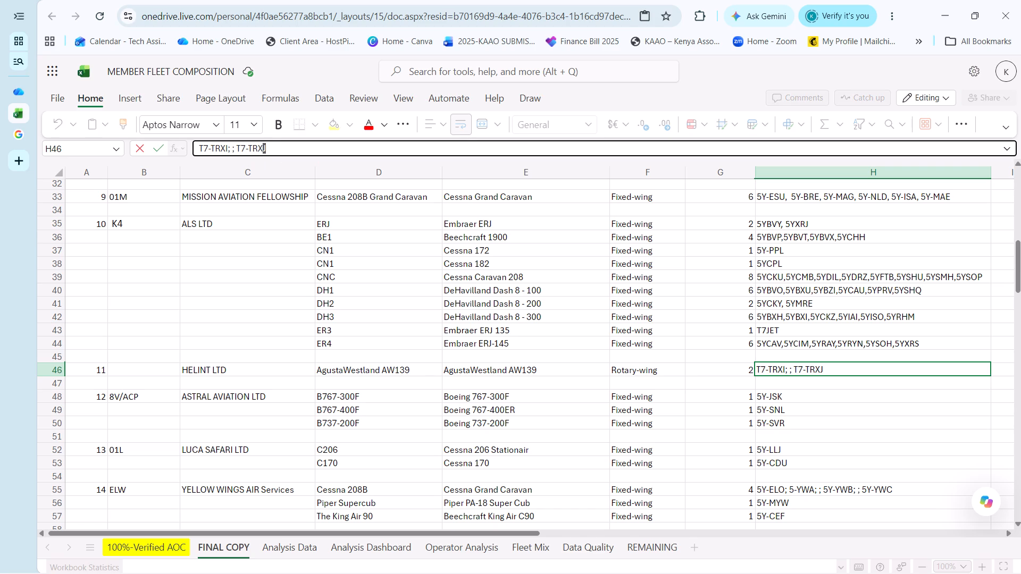
key(shift+Left)
key(ctrl+c)
Switch to WAP JAN- SEPT 2026, search Raw Data for tail number T7TRXJ without the hyphen, and check its airline code.
click(484, 564)
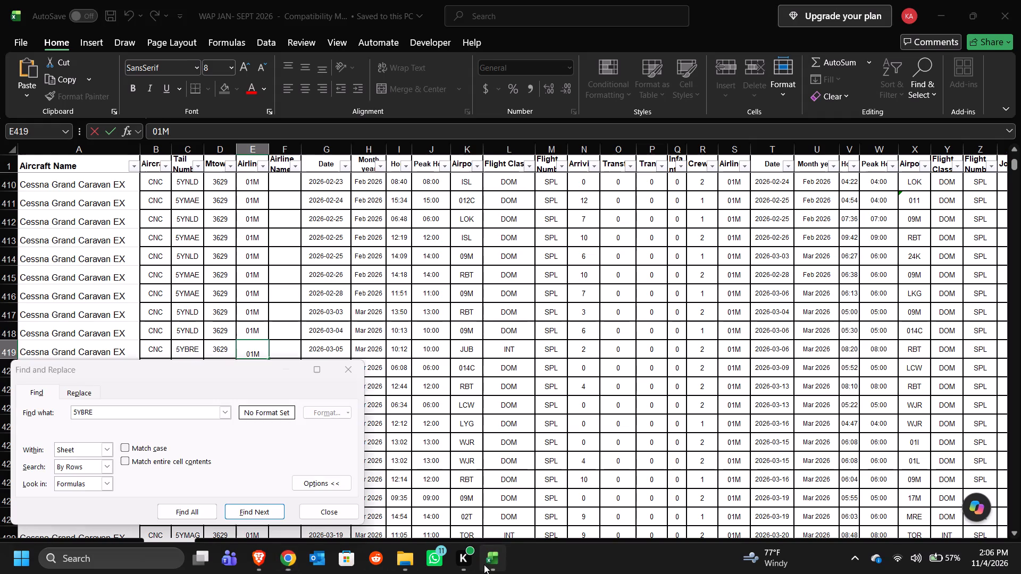
click(123, 415)
key(BackSpace)
key(BackSpace)
key(BackSpace)
key(BackSpace)
key(BackSpace)
key(BackSpace)
key(BackSpace)
key(BackSpace)
key(BackSpace)
key(BackSpace)
key(BackSpace)
key(BackSpace)
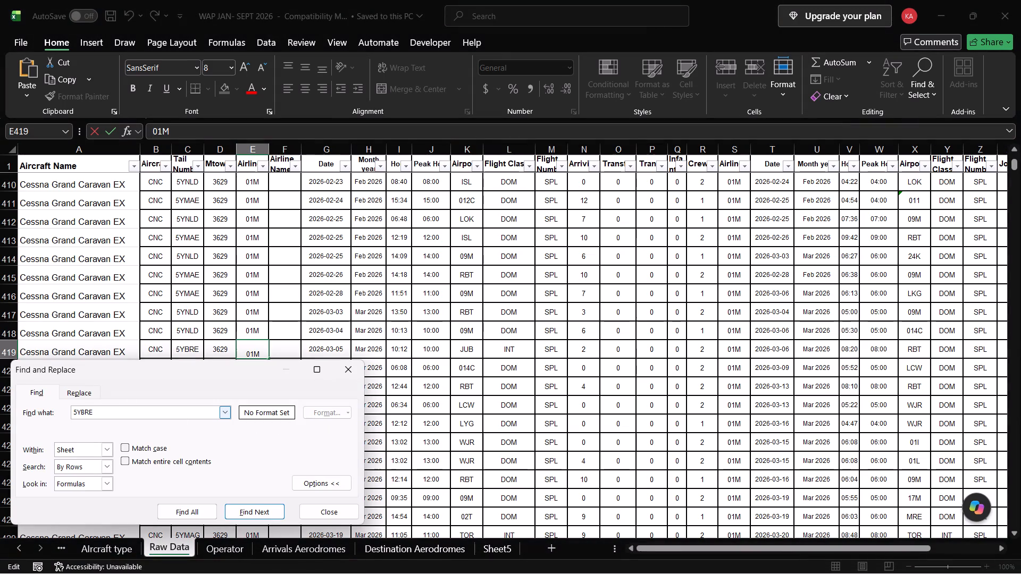
key(ctrl+v)
key(Left)
key(Left)
key(Left)
key(Left)
key(BackSpace)
key(Return)
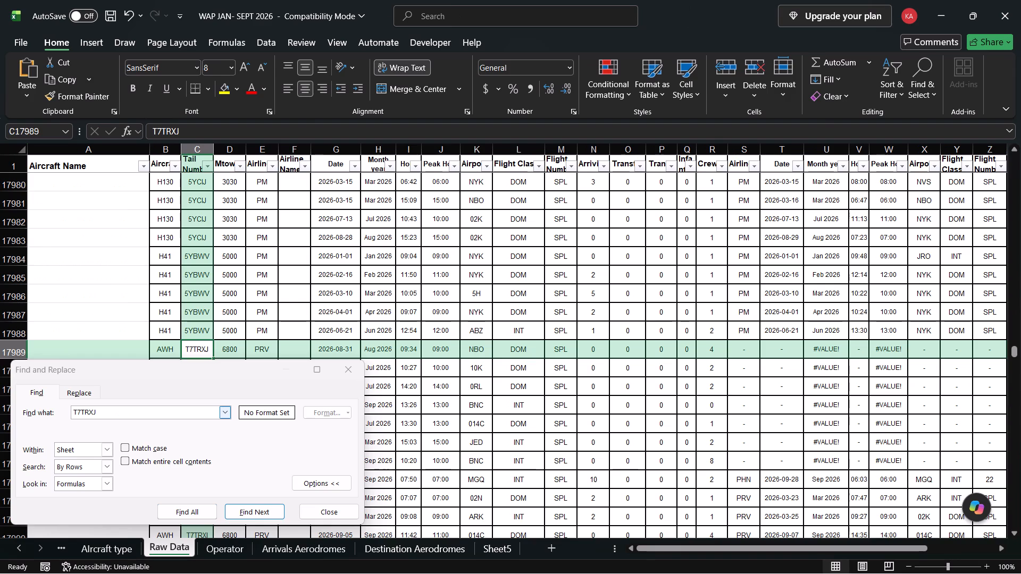
scroll(188, 290, down, 2)
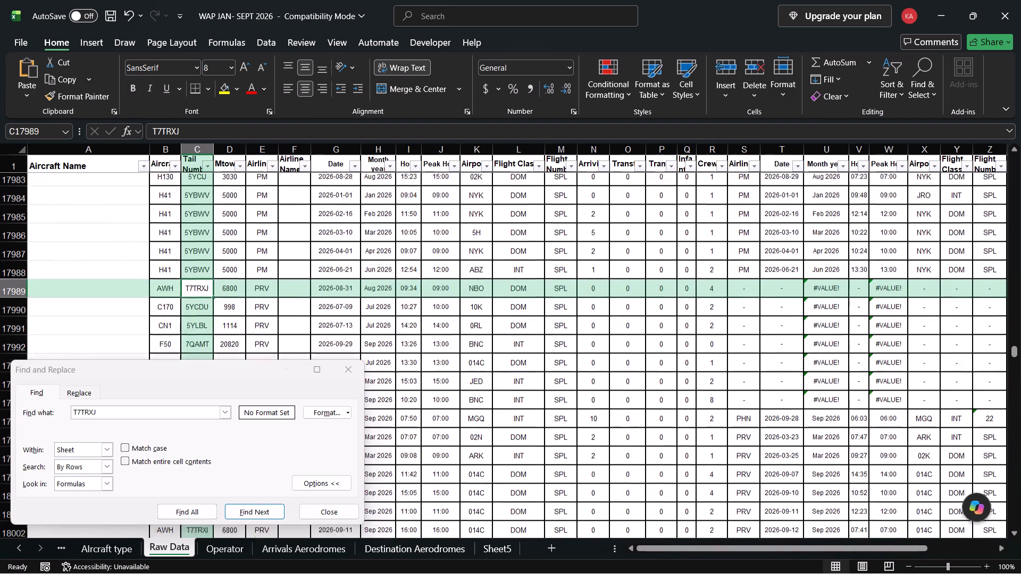
click(271, 281)
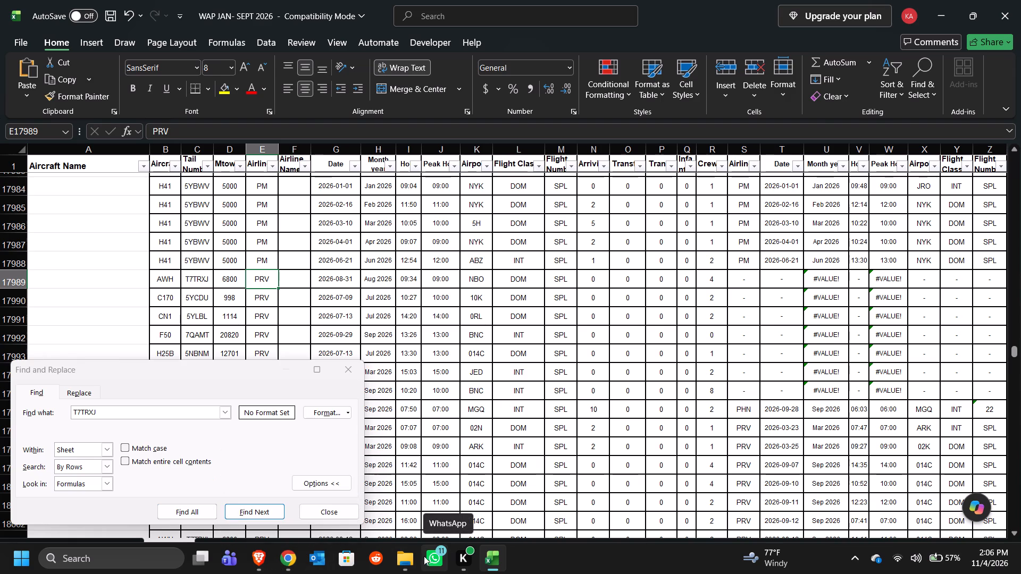
Switch to MEMBER FLEET COMPOSITION and enter TRV as HELINT LTD's operator code in cell B46.
click(286, 554)
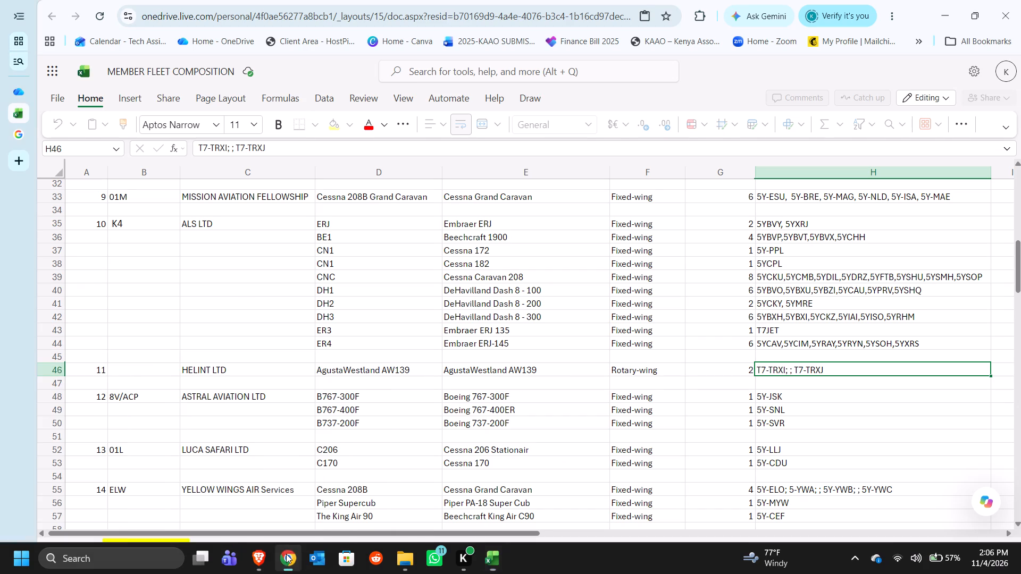
click(135, 370)
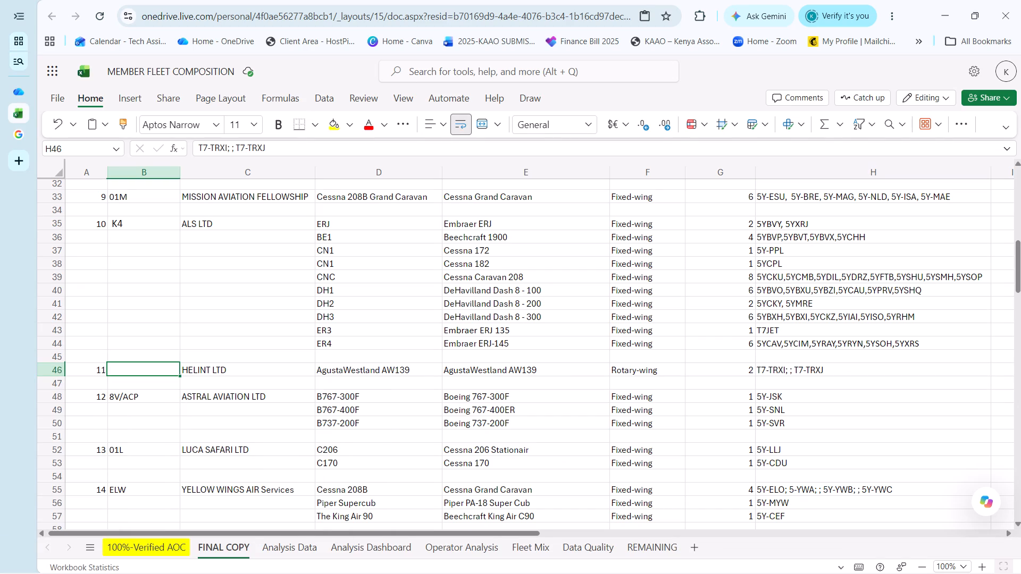
text(TRV)
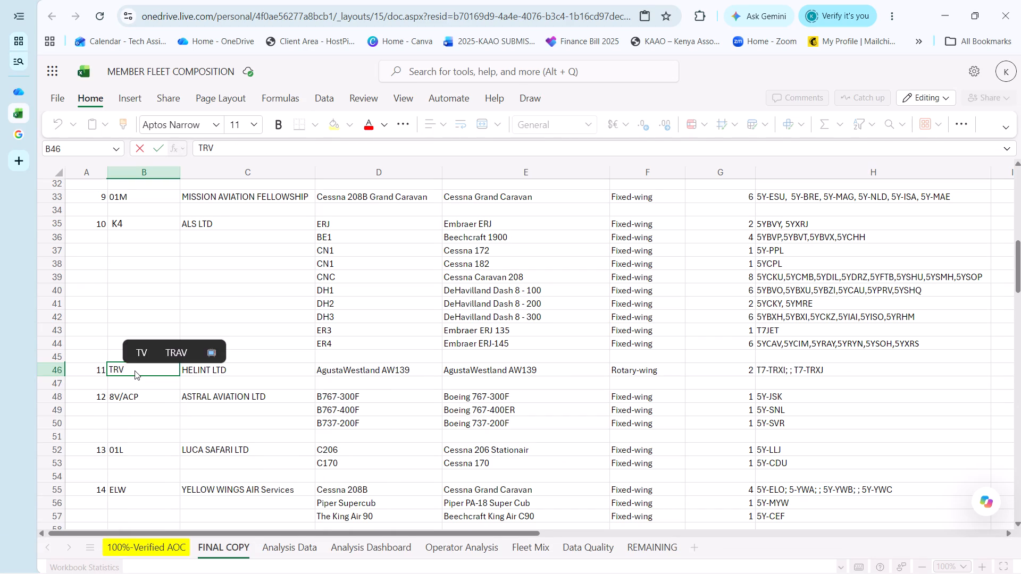
key(Return)
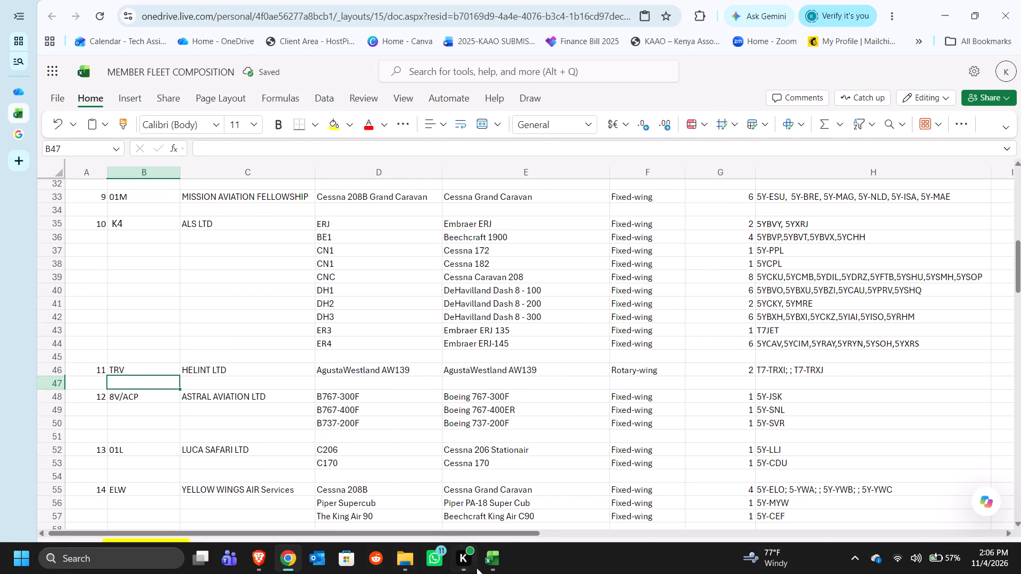
Switch to WAP JAN- SEPT 2026 and examine the tail numbers and airline codes in the Raw Data records below the T7TRXJ entry.
click(488, 559)
scroll(229, 300, down, 1)
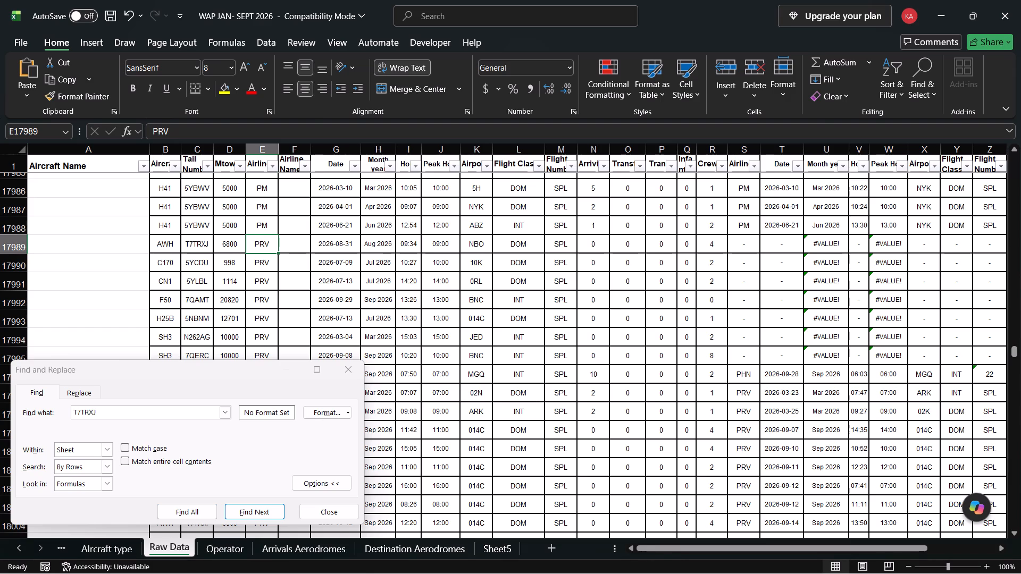
scroll(214, 260, down, 2)
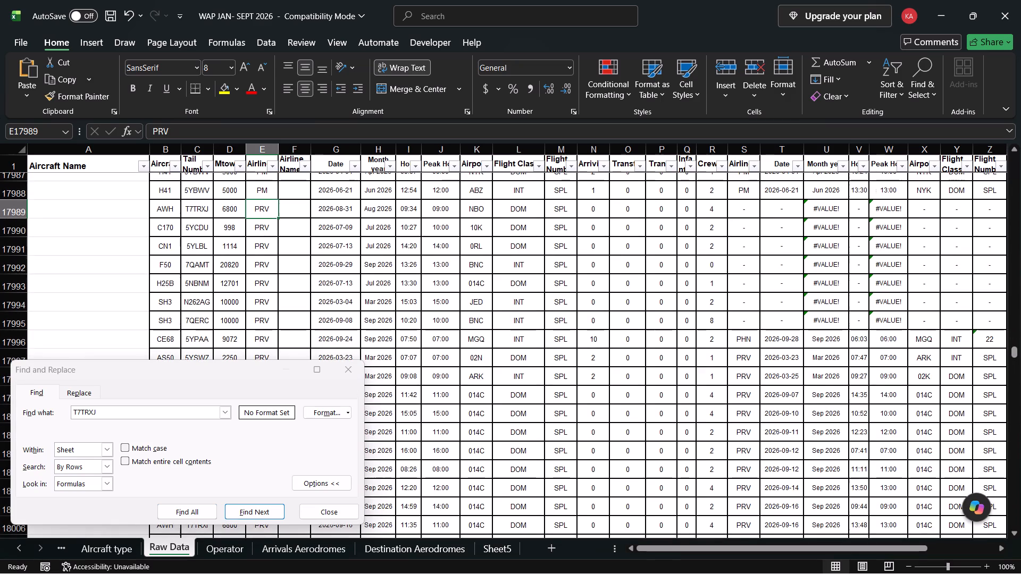
scroll(270, 250, down, 11)
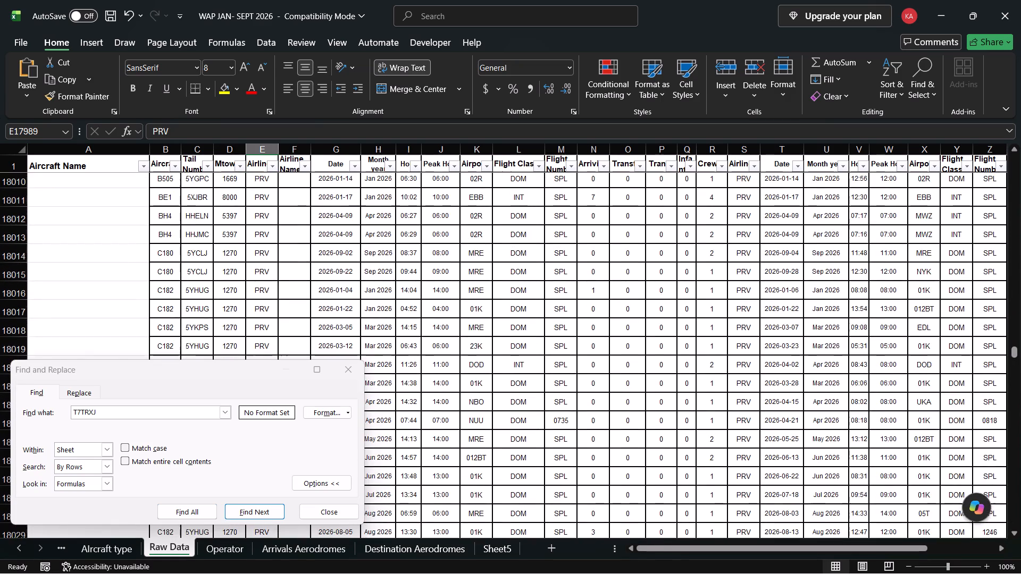
scroll(270, 250, down, 7)
scroll(270, 250, up, 7)
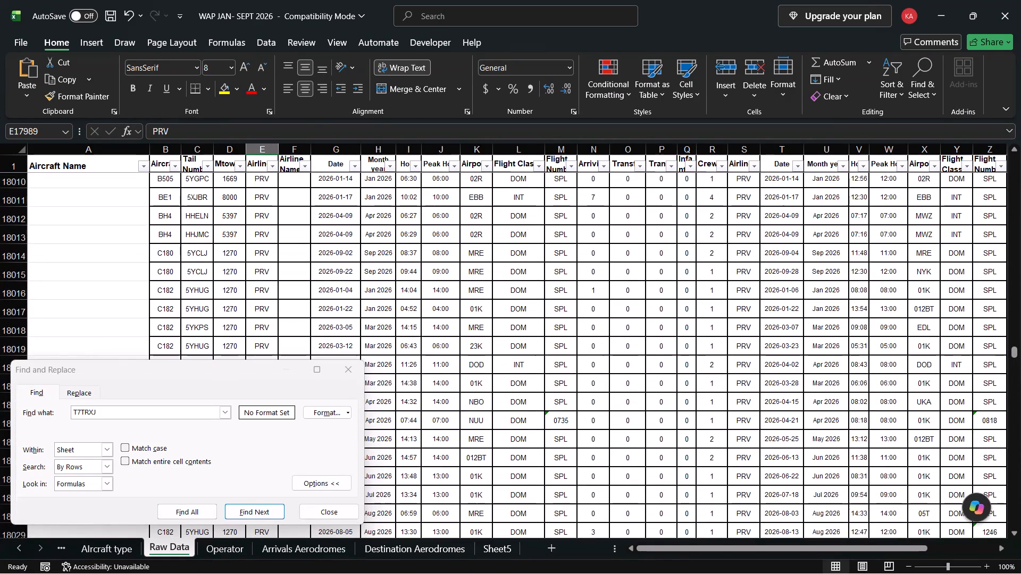
scroll(270, 250, up, 2)
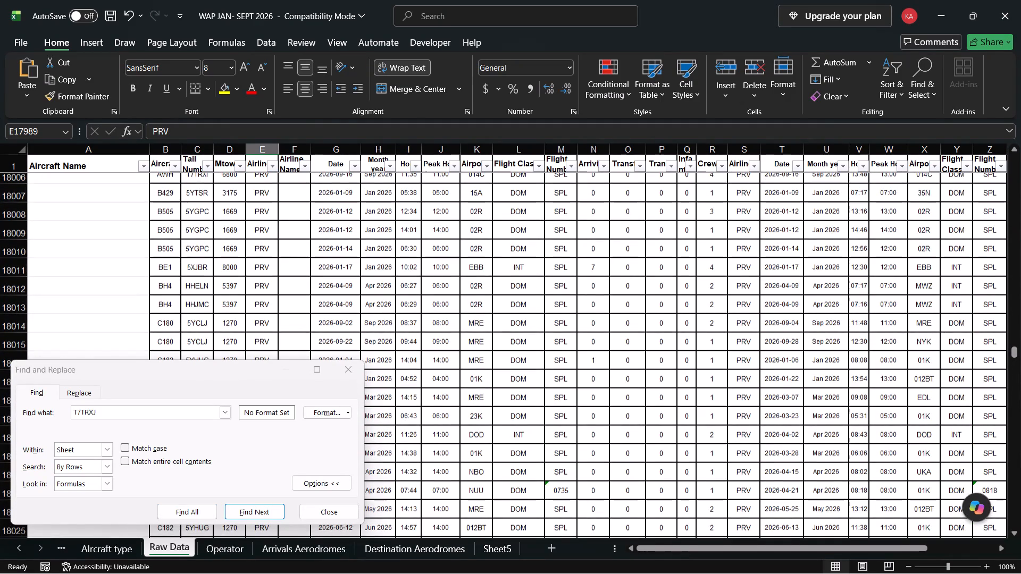
scroll(199, 244, up, 2)
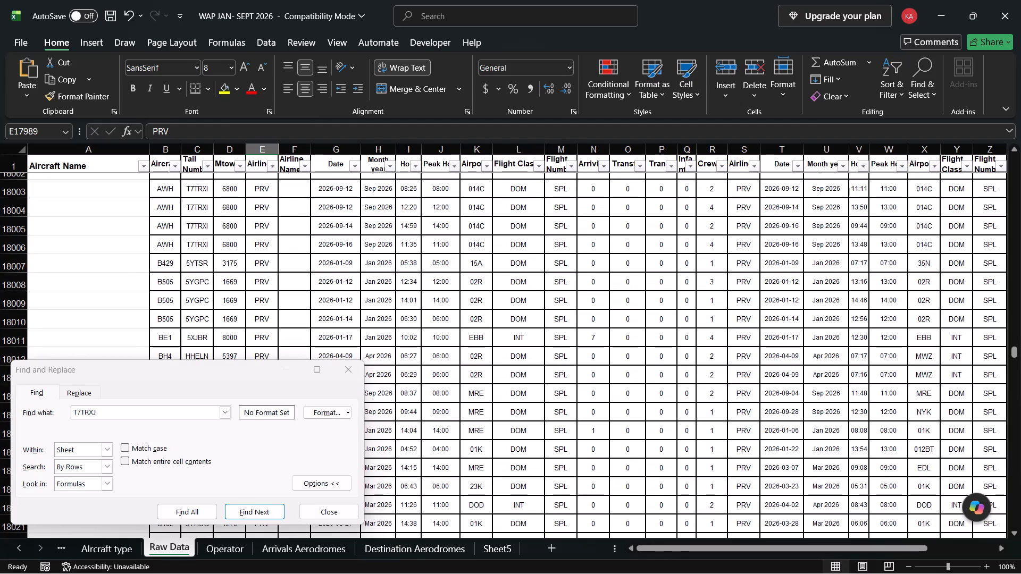
scroll(206, 239, up, 2)
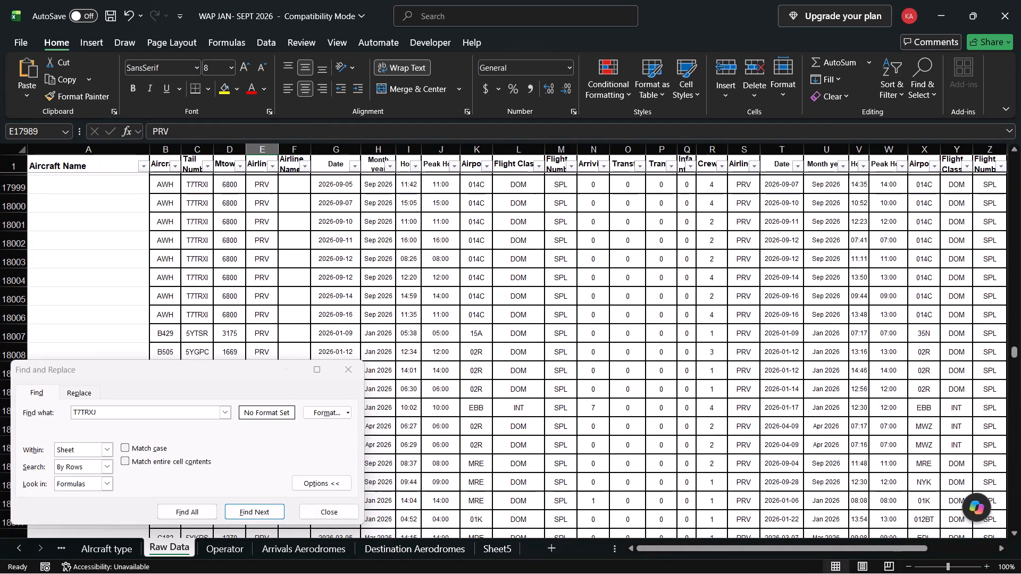
scroll(206, 239, up, 1)
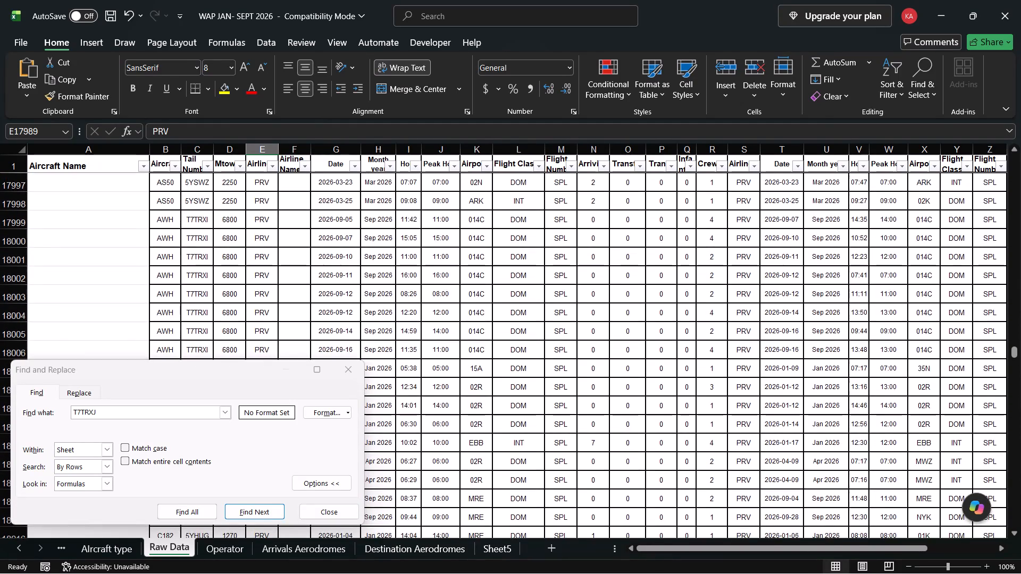
scroll(206, 239, up, 1)
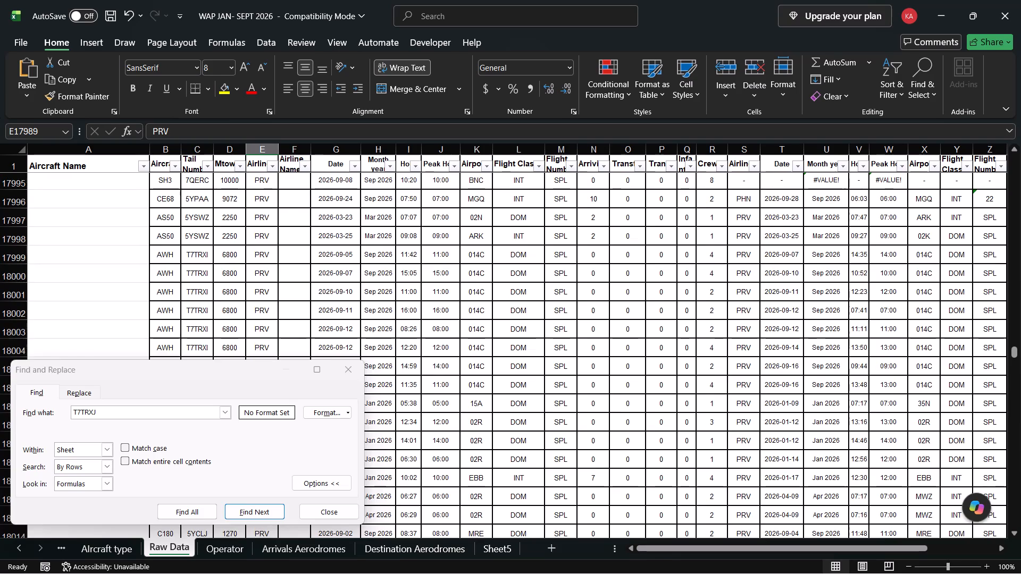
scroll(214, 229, up, 2)
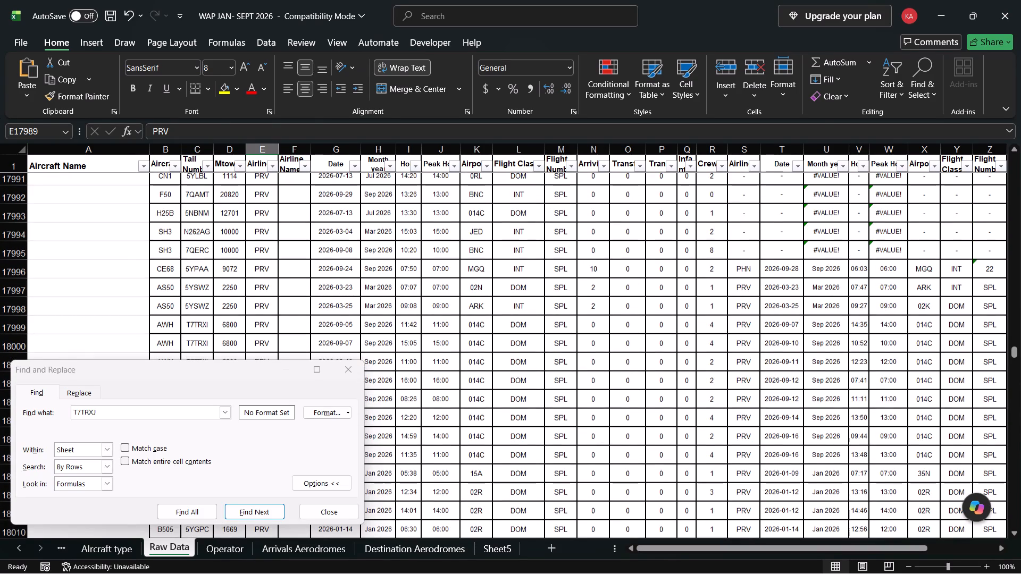
Switch to MEMBER FLEET COMPOSITION and shorten ASTRAL AVIATION LTD's operator code in cell B48 to 8V.
click(263, 564)
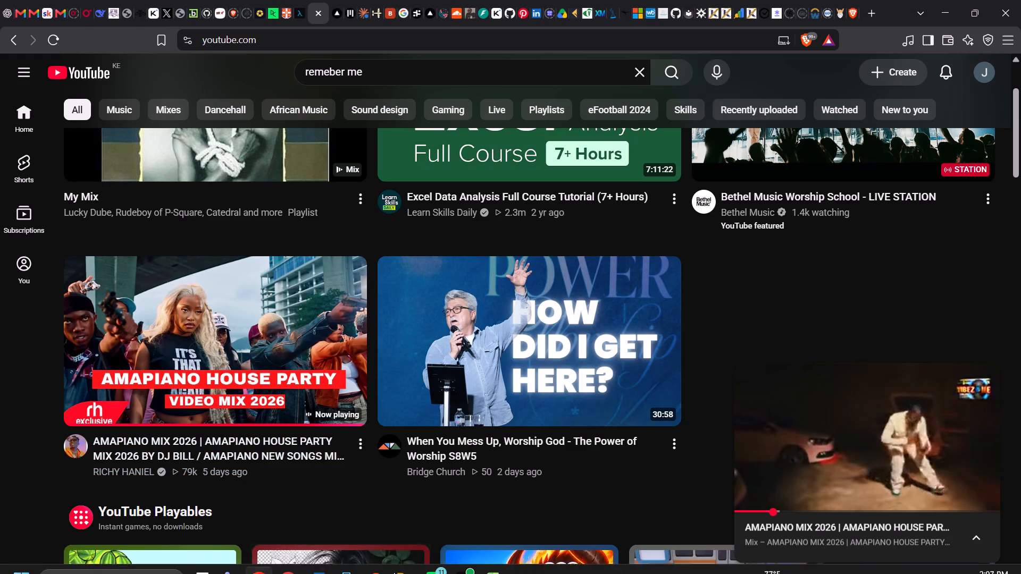
click(291, 564)
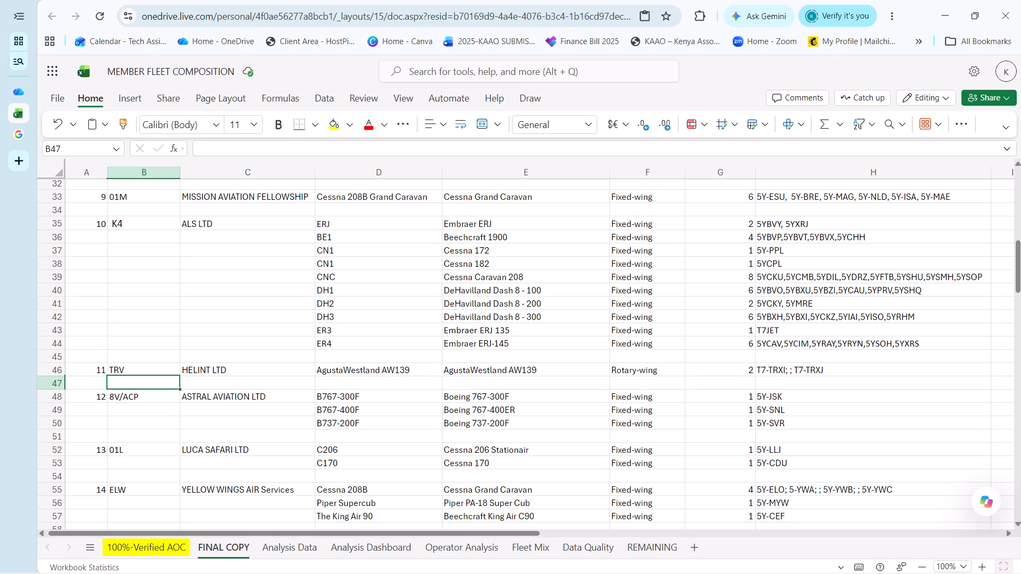
click(150, 399)
double_click(152, 396)
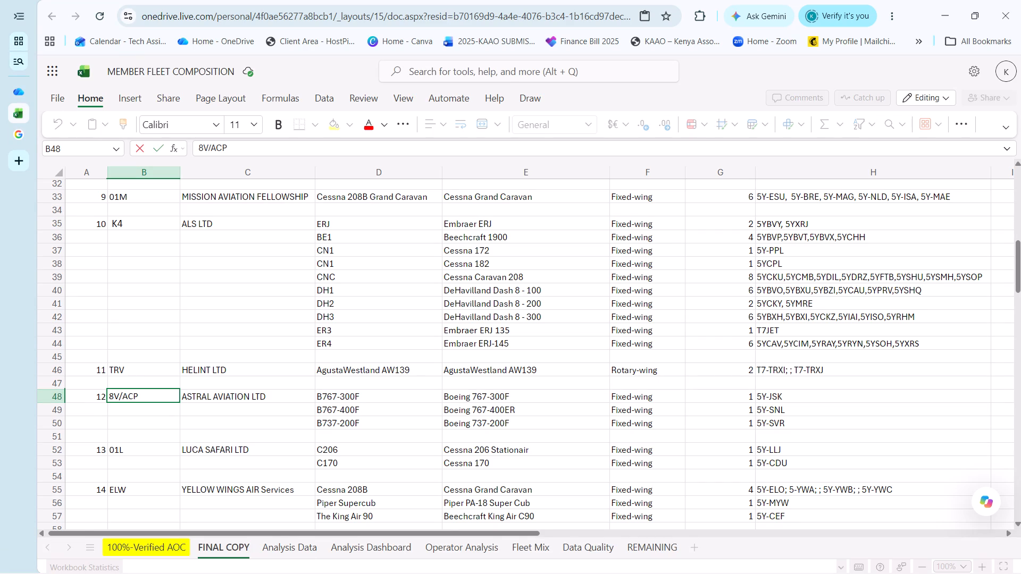
key(BackSpace)
key(BackSpace)
key(BackSpace)
key(BackSpace)
Select TWINSTAR AVIATION LTD's operator code cell B63, then search Raw Data in WAP JAN- SEPT 2026 for tail number 5YHIL.
scroll(155, 378, down, 3)
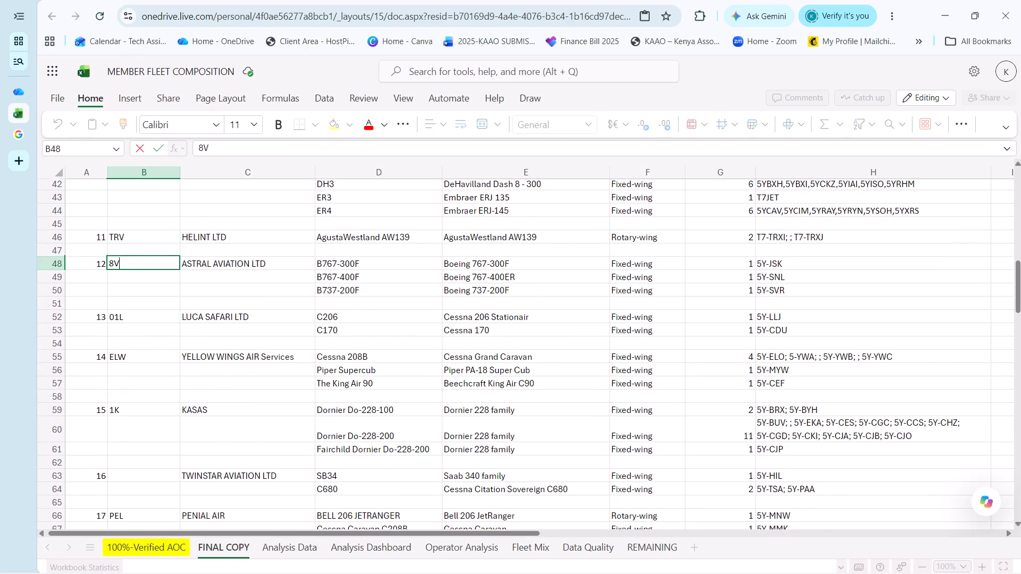
click(145, 408)
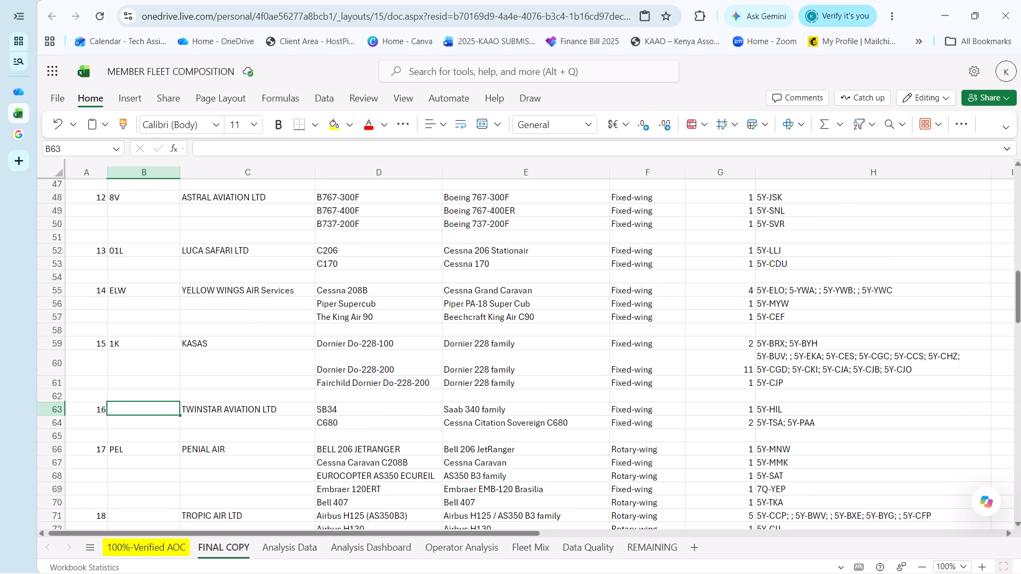
click(492, 567)
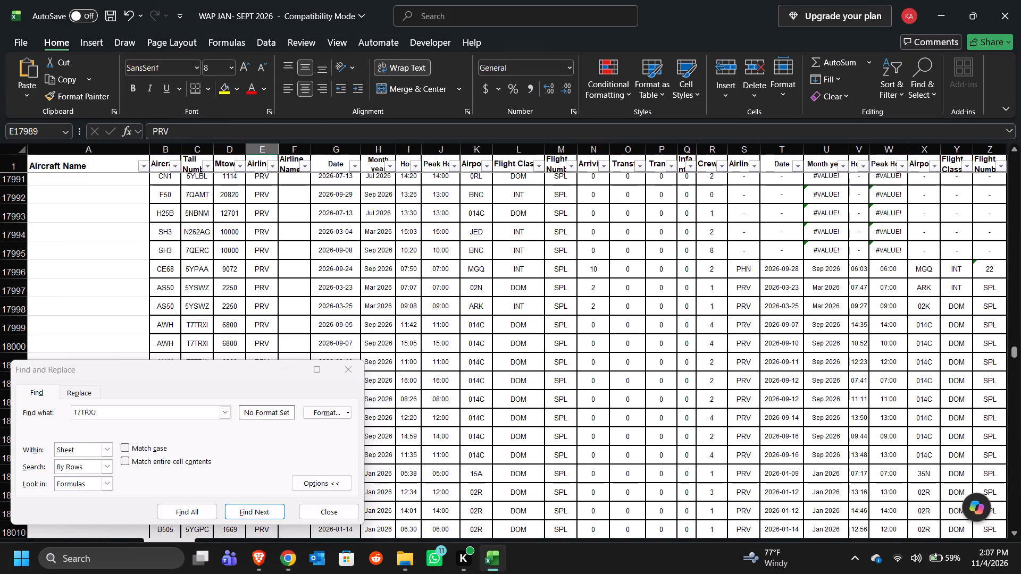
click(139, 415)
key(BackSpace)
key(BackSpace)
key(BackSpace)
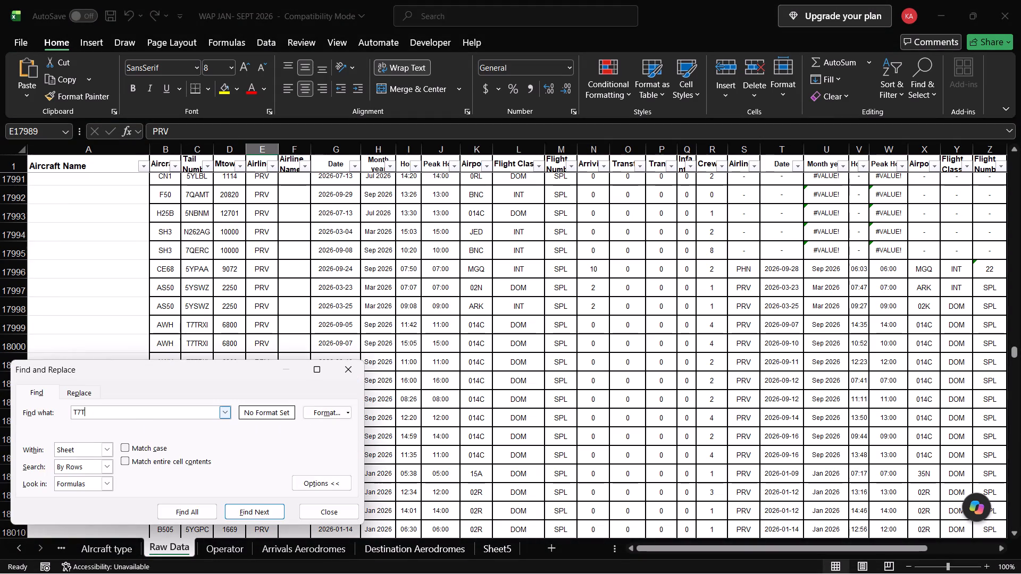
key(BackSpace)
key(BackSpace)
key(BackSpace)
text(5YHIL)
key(Return)
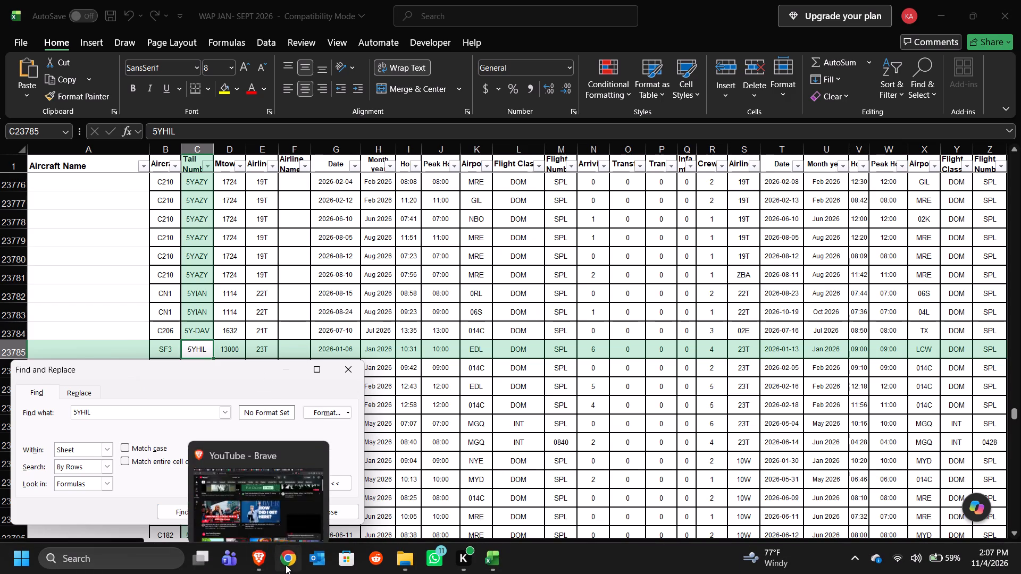
Switch to MEMBER FLEET COMPOSITION and enter 23T as TWINSTAR AVIATION LTD's operator code in cell B63.
click(286, 565)
text(23T)
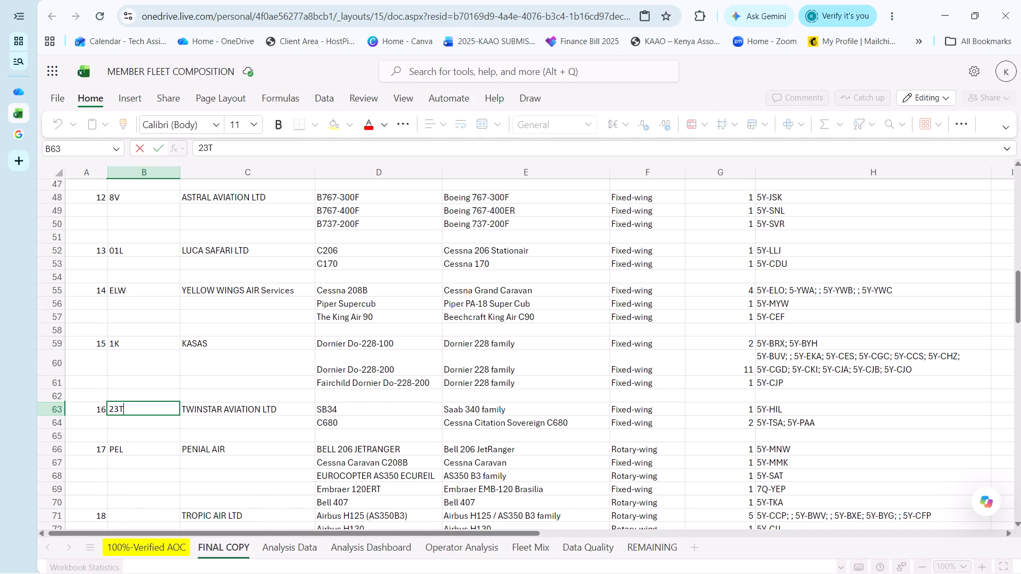
Select PENIAL AIR's registration in cell H68, then search WAP JAN- SEPT 2026's Raw Data for 5YSAT to check its airline code.
click(805, 475)
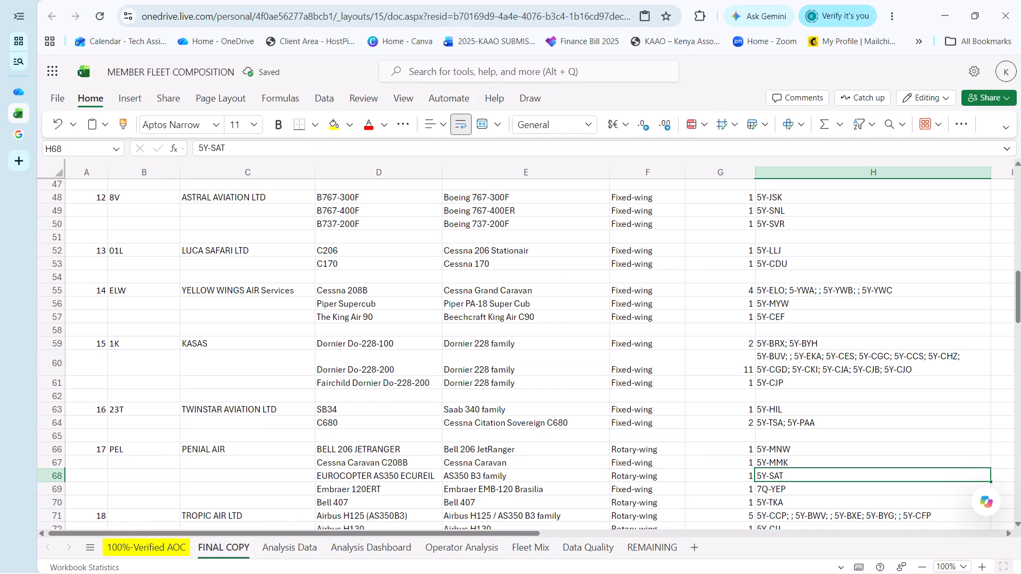
click(497, 567)
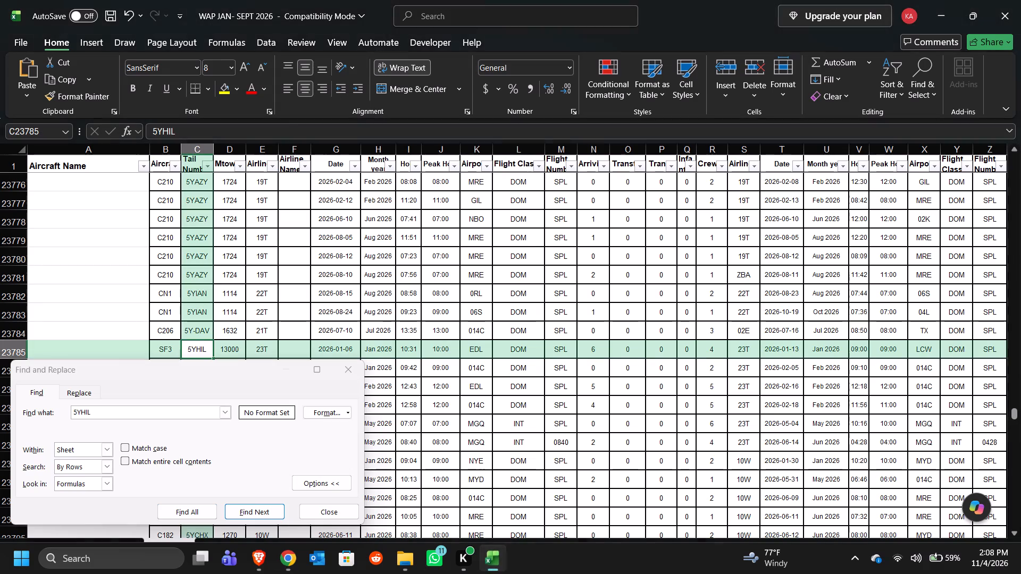
click(132, 416)
key(BackSpace)
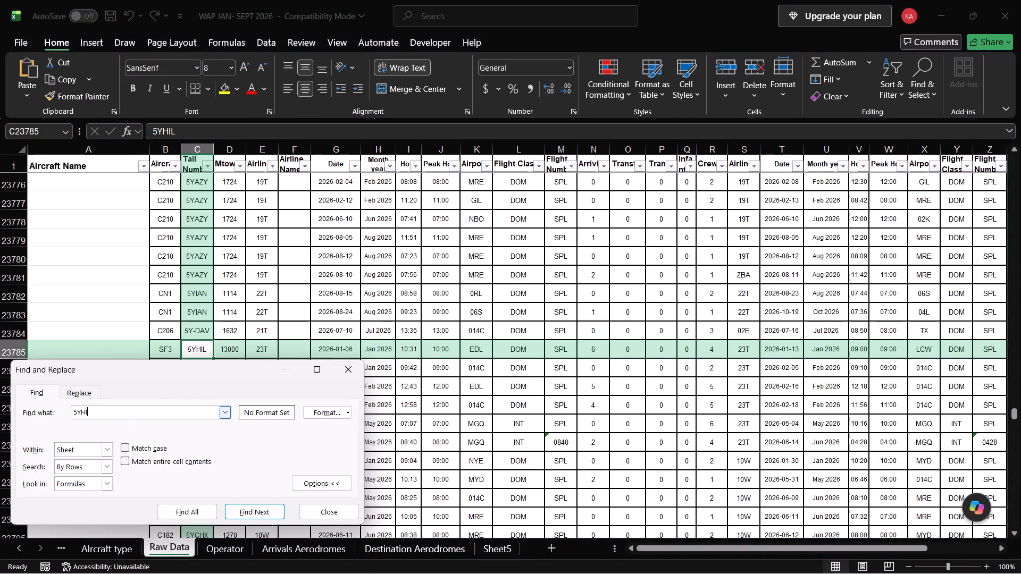
key(BackSpace)
key(BackSpace)
key(BackSpace)
text(YSAT)
key(Return)
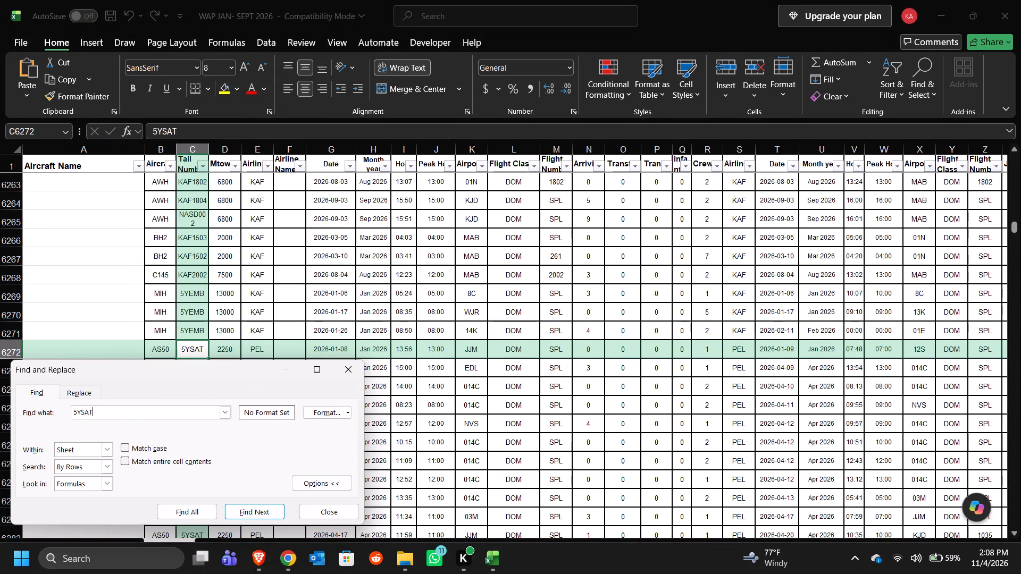
Select TROPIC AIR LTD's registration in H72 of MEMBER FLEET COMPOSITION, then search WAP JAN- SEPT 2026's Raw Data for 5YCIJ.
click(264, 565)
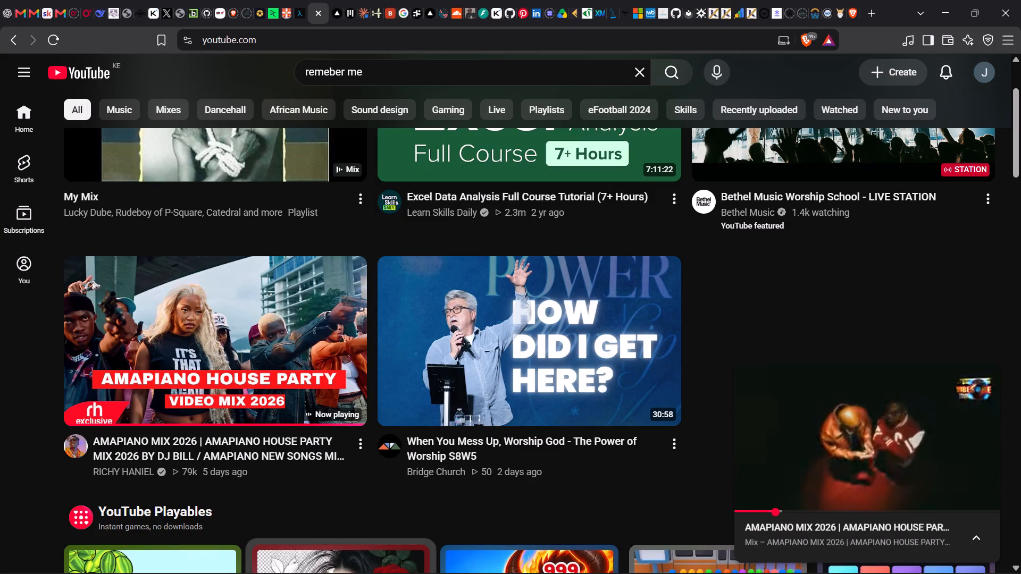
click(288, 569)
scroll(229, 340, down, 1)
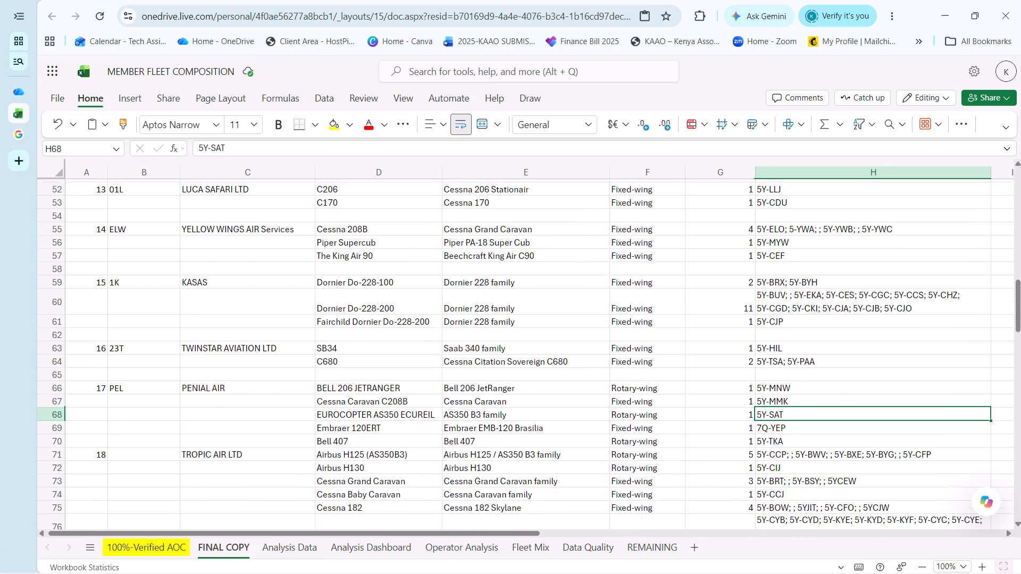
scroll(225, 340, down, 2)
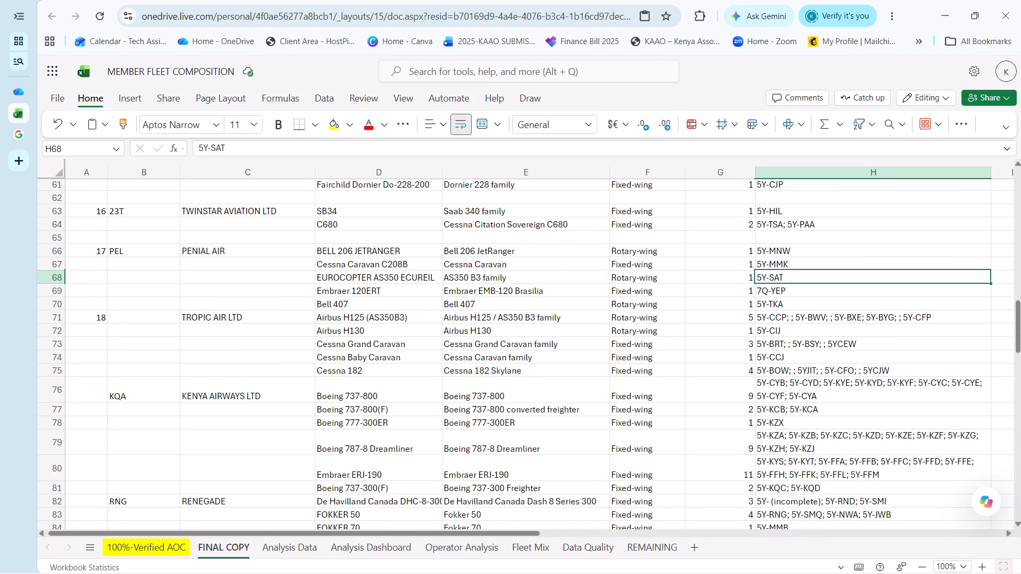
click(781, 330)
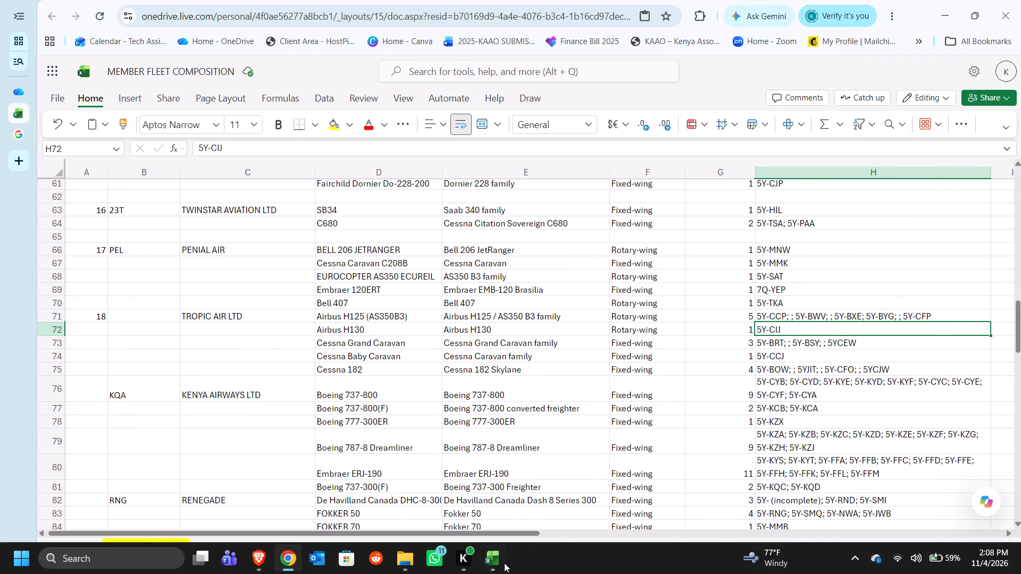
click(498, 563)
click(156, 417)
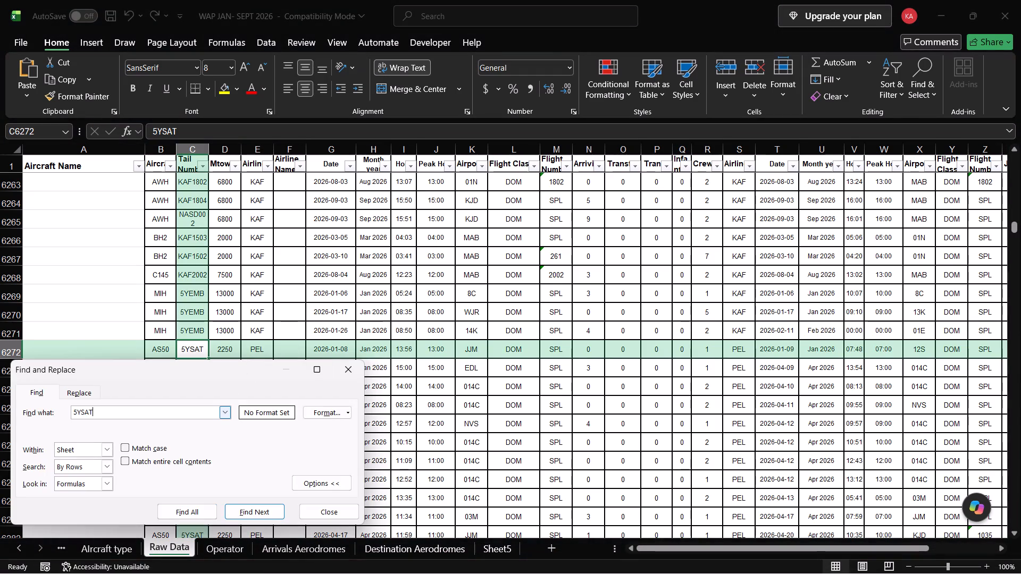
key(BackSpace)
key(BackSpace)
key(BackSpace)
text(CIJ)
key(Return)
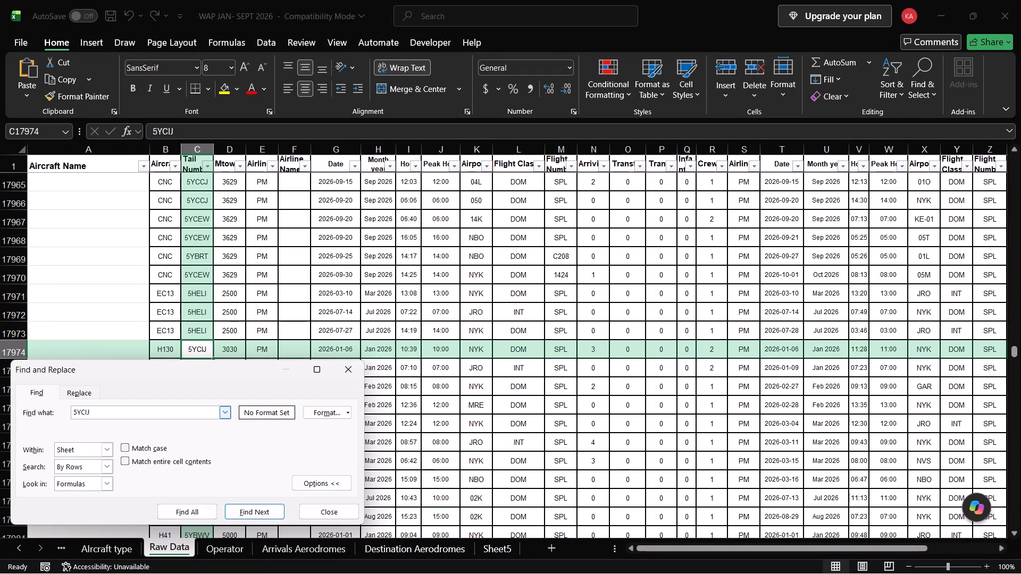
Switch to MEMBER FLEET COMPOSITION and enter PM as TROPIC AIR LTD's operator code in cell B71.
click(257, 563)
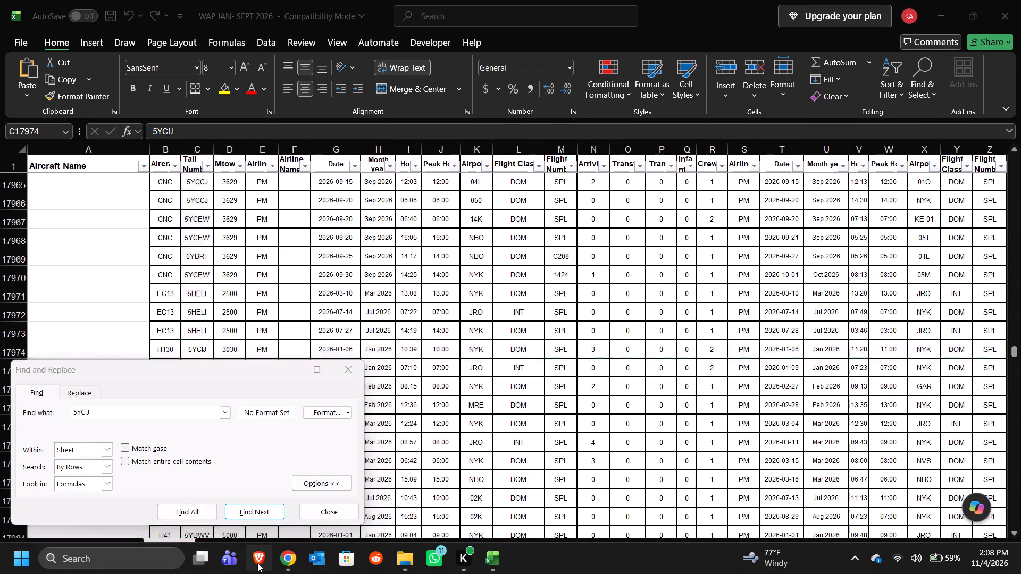
click(283, 568)
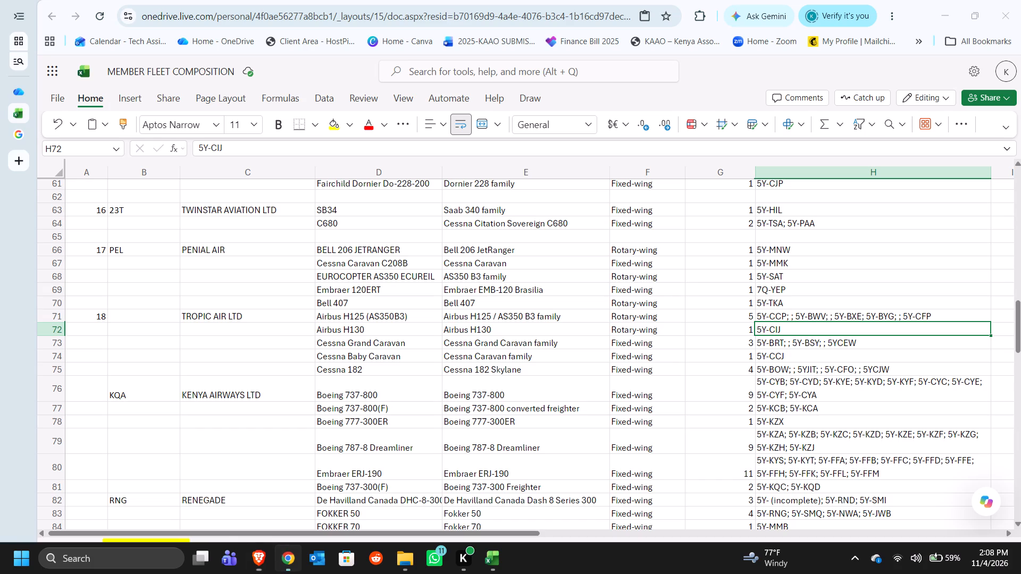
click(144, 318)
text(PM)
Select RENEGADE's FOKKER 70 registration in cell H84, then search WAP JAN- SEPT 2026's Raw Data for tail number 5YMMB.
scroll(158, 337, down, 3)
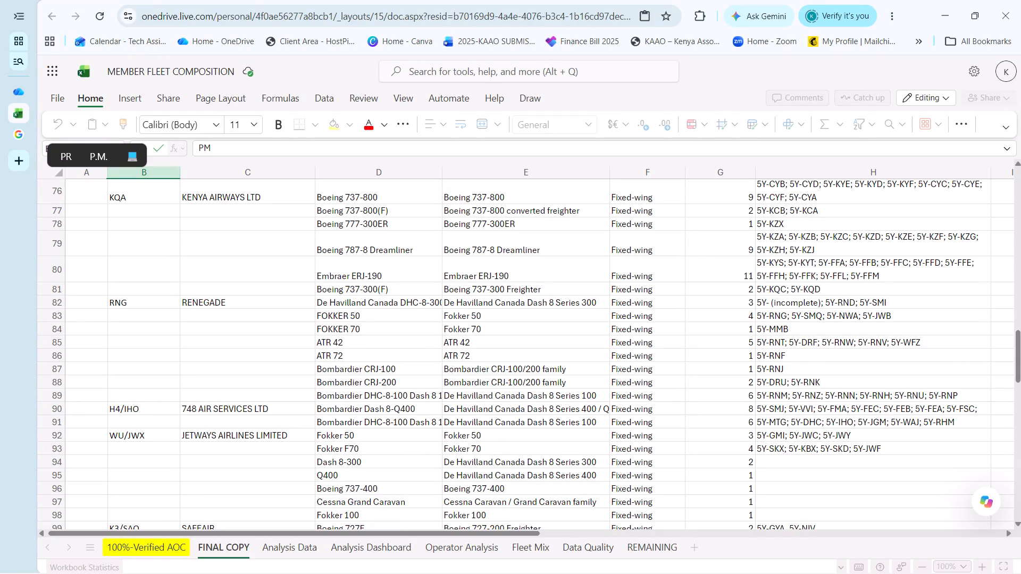
click(807, 331)
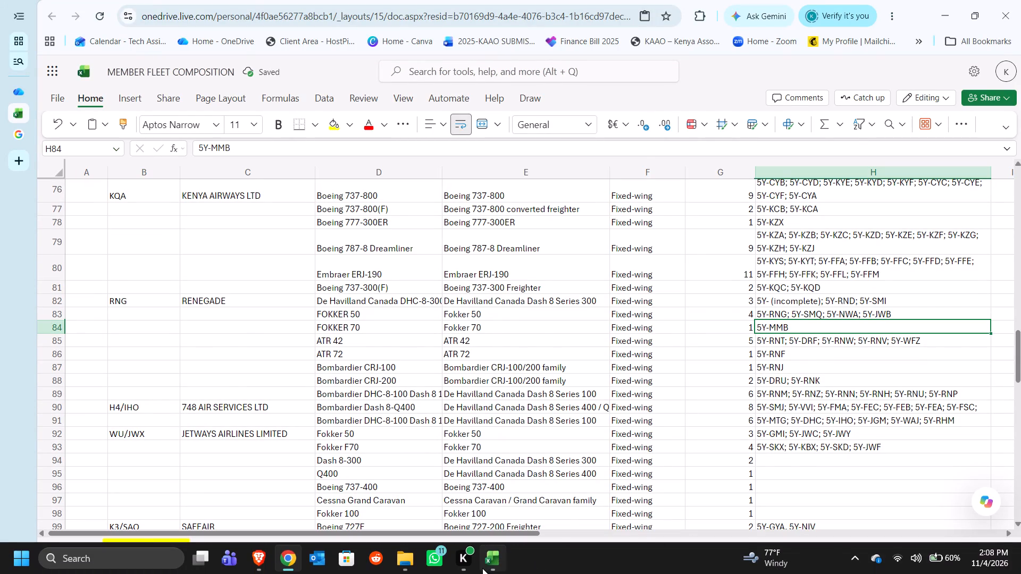
click(482, 568)
click(136, 411)
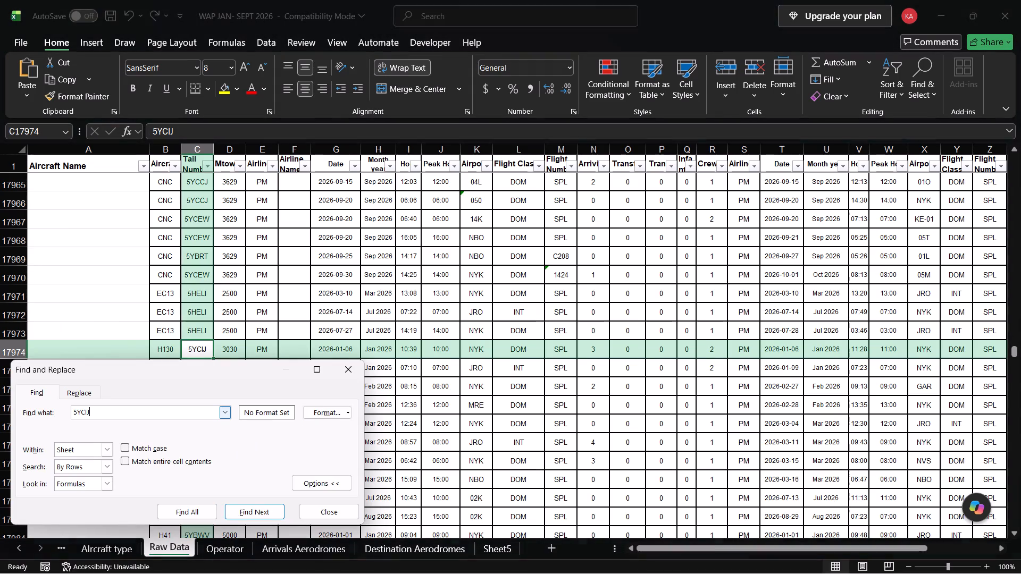
key(BackSpace)
key(BackSpace)
key(BackSpace)
text(MM)
key(b)
key(Return)
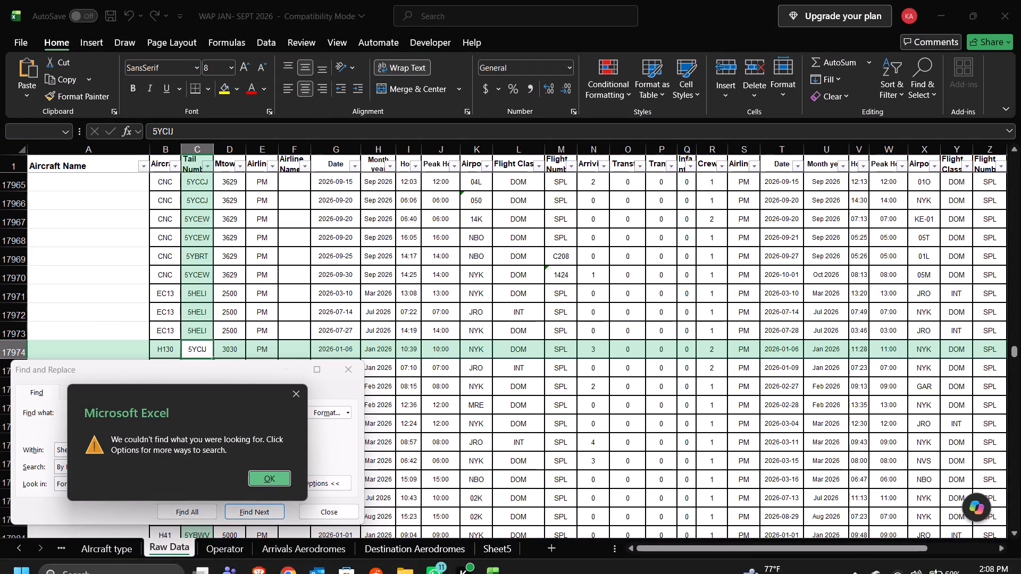
Select RENEGADE's registration in H87 of MEMBER FLEET COMPOSITION, then search WAP JAN- SEPT 2026's Raw Data for 5YRNJ to check its airline code.
click(265, 572)
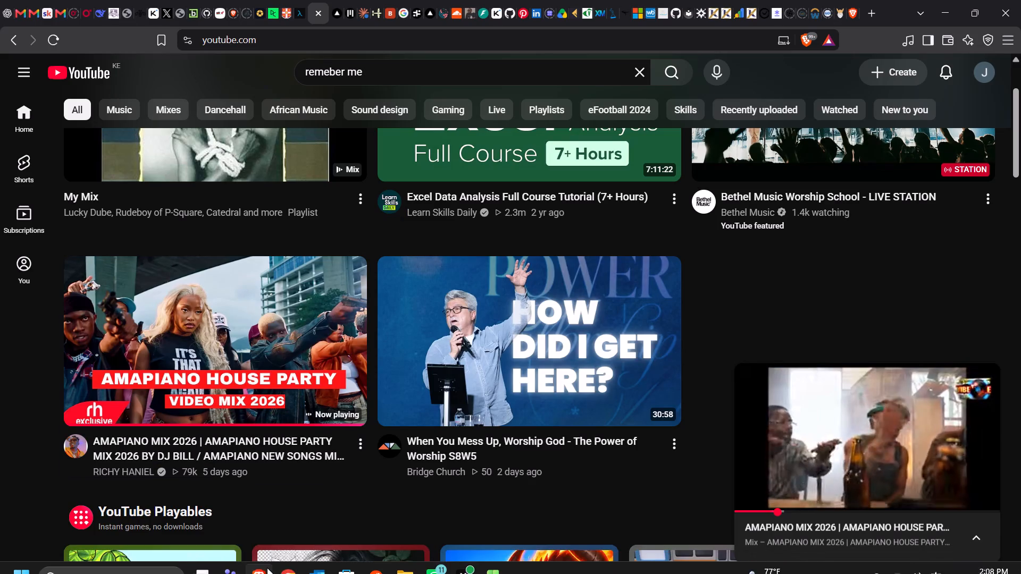
click(279, 564)
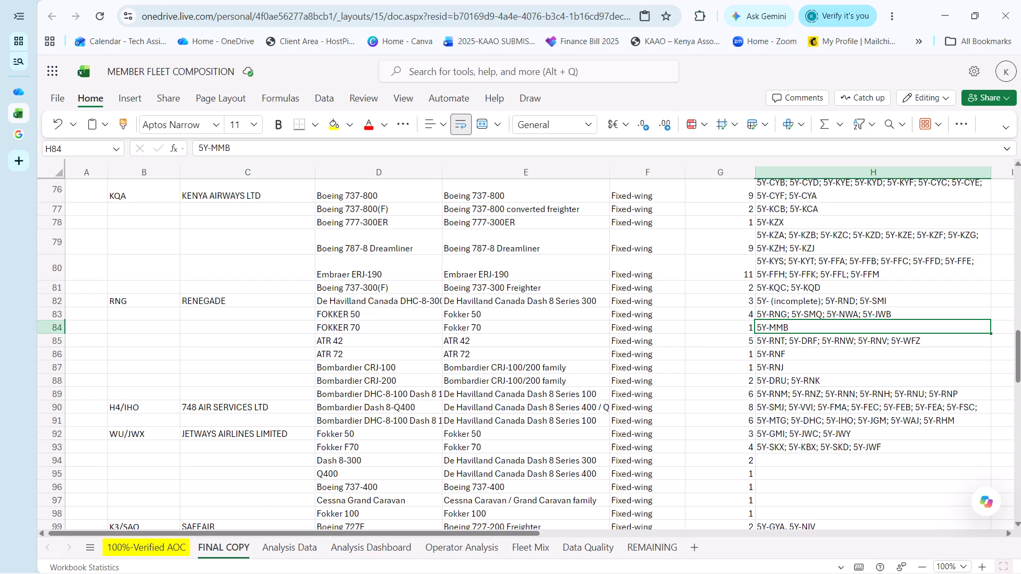
click(793, 365)
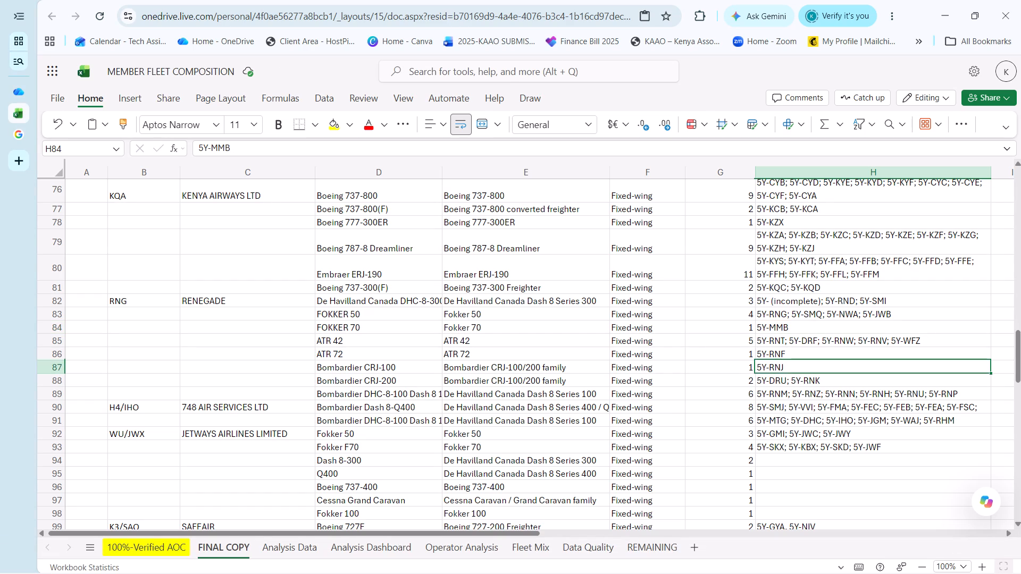
click(491, 562)
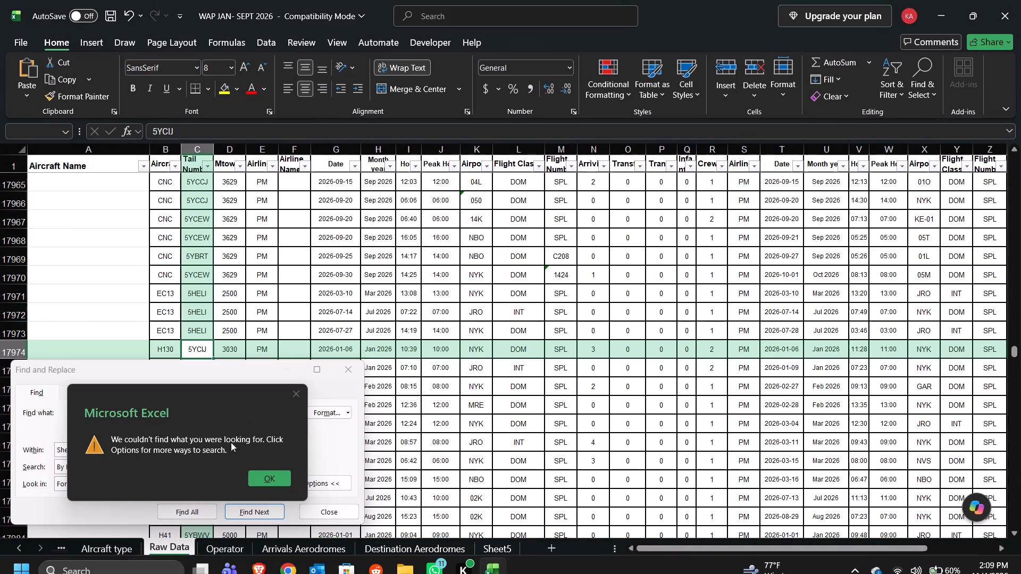
click(262, 475)
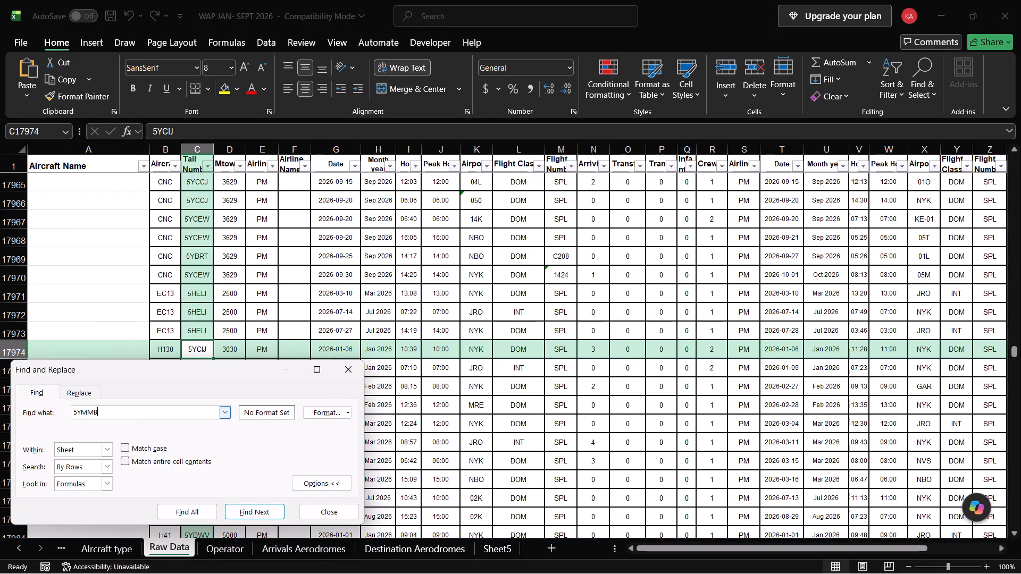
key(BackSpace)
key(BackSpace)
key(BackSpace)
text(RNJ)
key(Return)
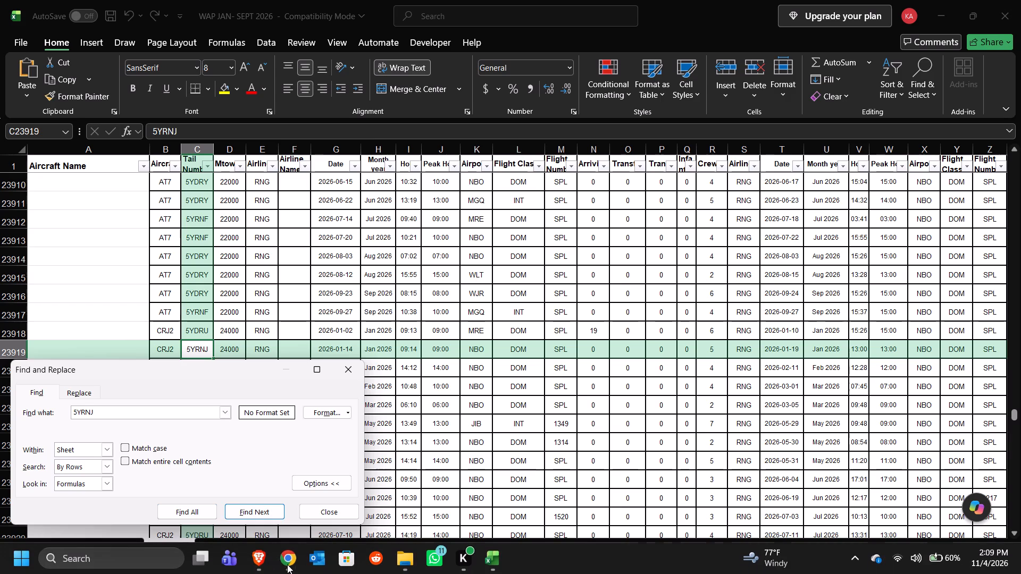
Switch to MEMBER FLEET COMPOSITION and shorten 748 AIR SERVICES LTD's operator code in cell B90 to H4.
click(292, 564)
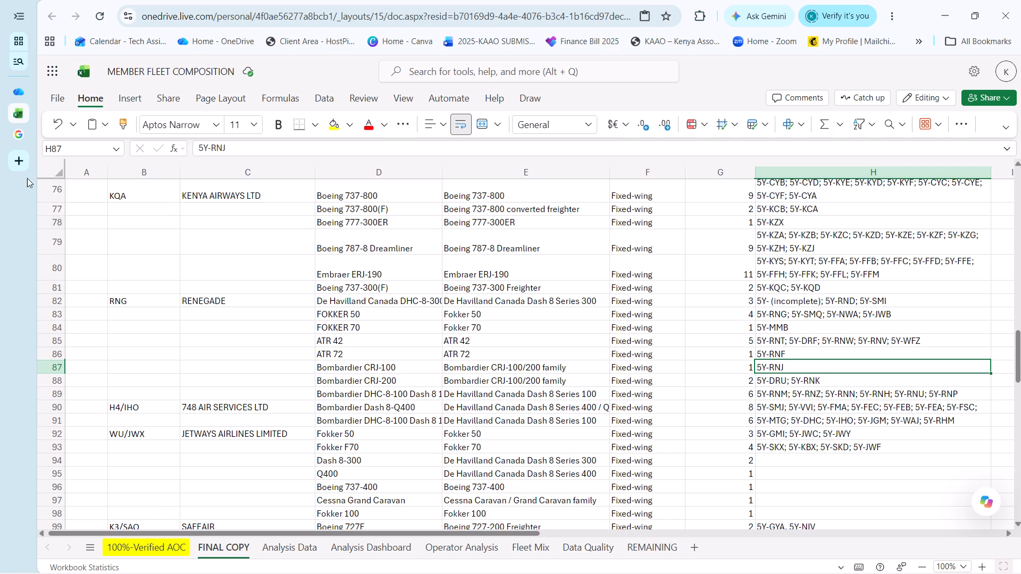
scroll(236, 292, down, 1)
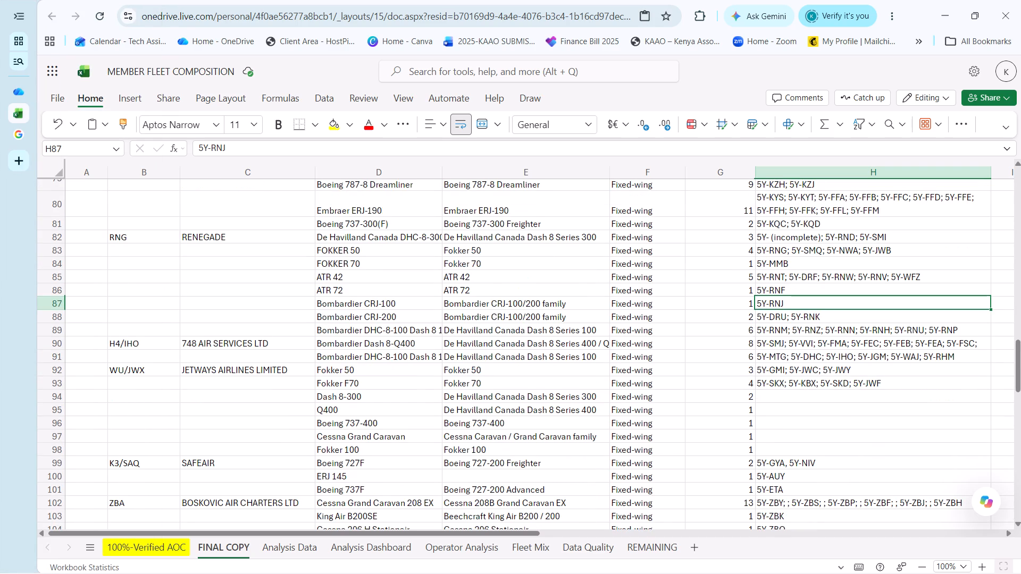
click(169, 341)
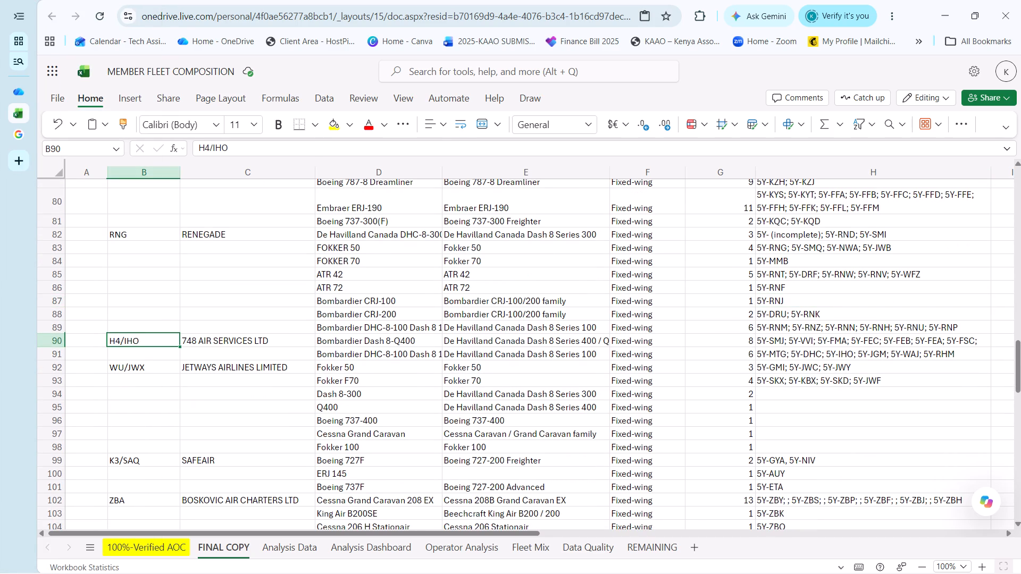
click(233, 149)
key(shift+Left)
key(shift+Left)
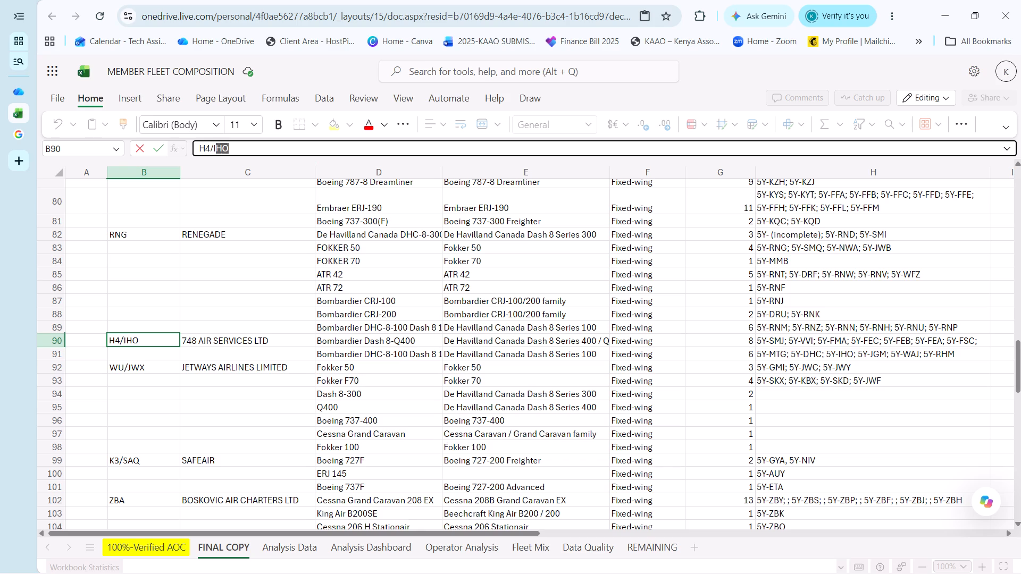
key(shift+Left)
key(shift+Left)
key(BackSpace)
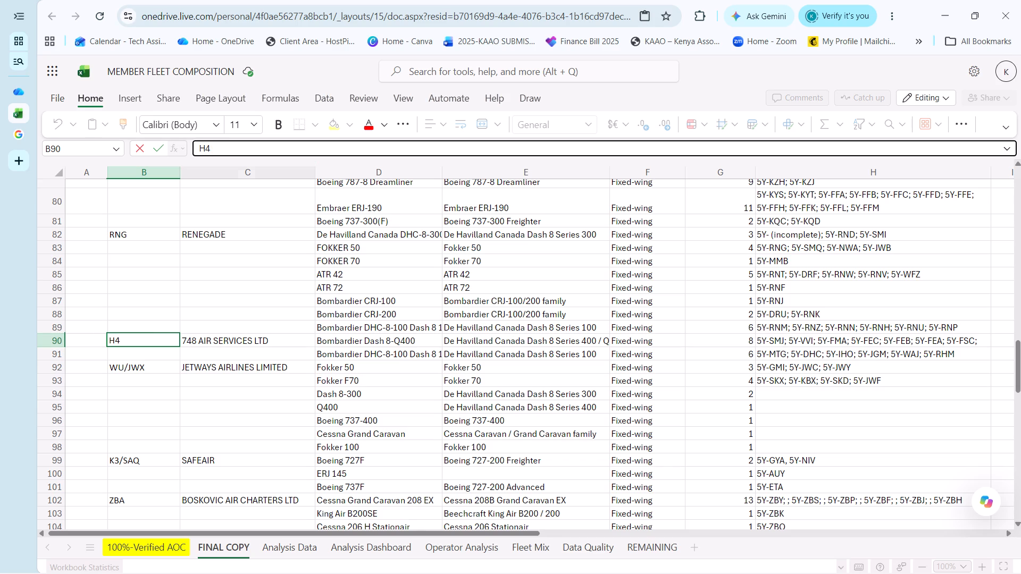
click(149, 354)
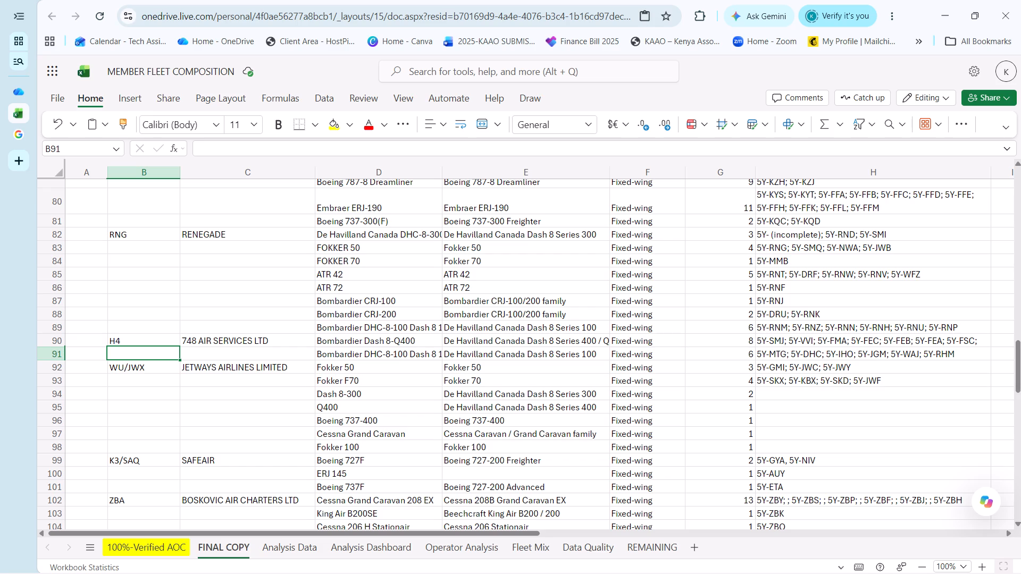
Switch to WAP JAN- SEPT 2026 and search its Raw Data sheet for 748 AIR SERVICES LTD's tail number 5YMTG.
click(500, 566)
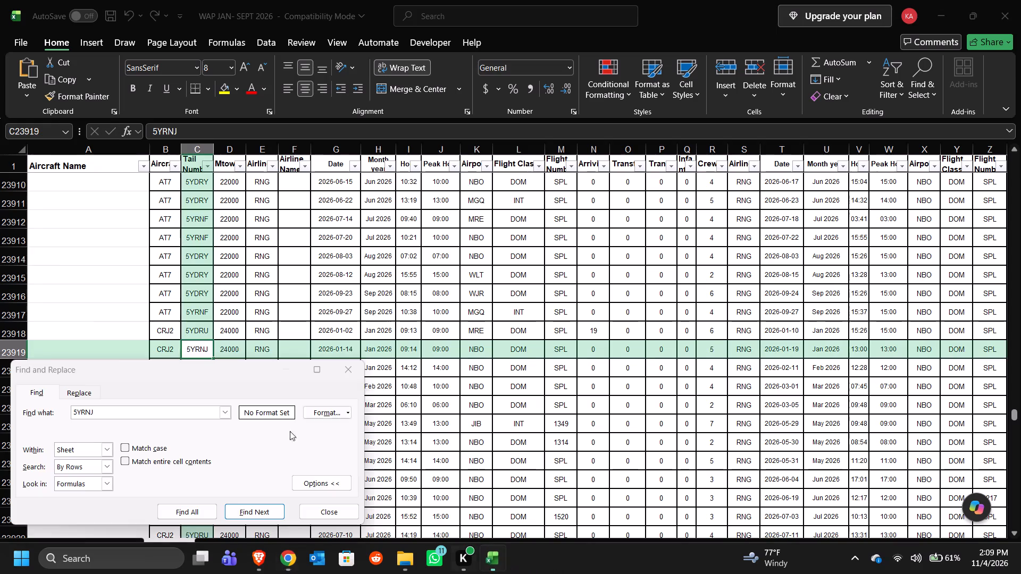
click(134, 413)
key(BackSpace)
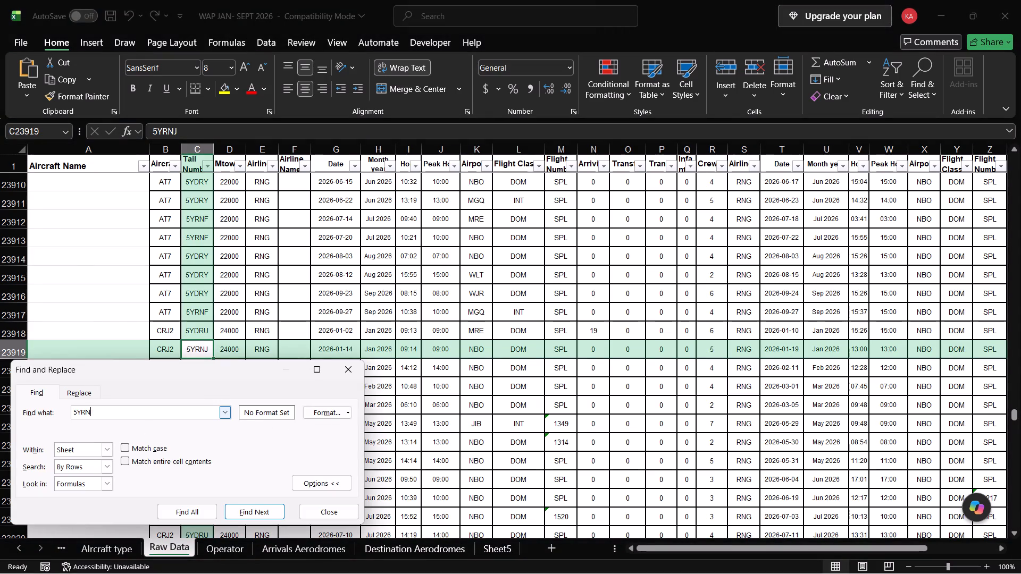
key(BackSpace)
key(BackSpace)
text(MTG)
key(Return)
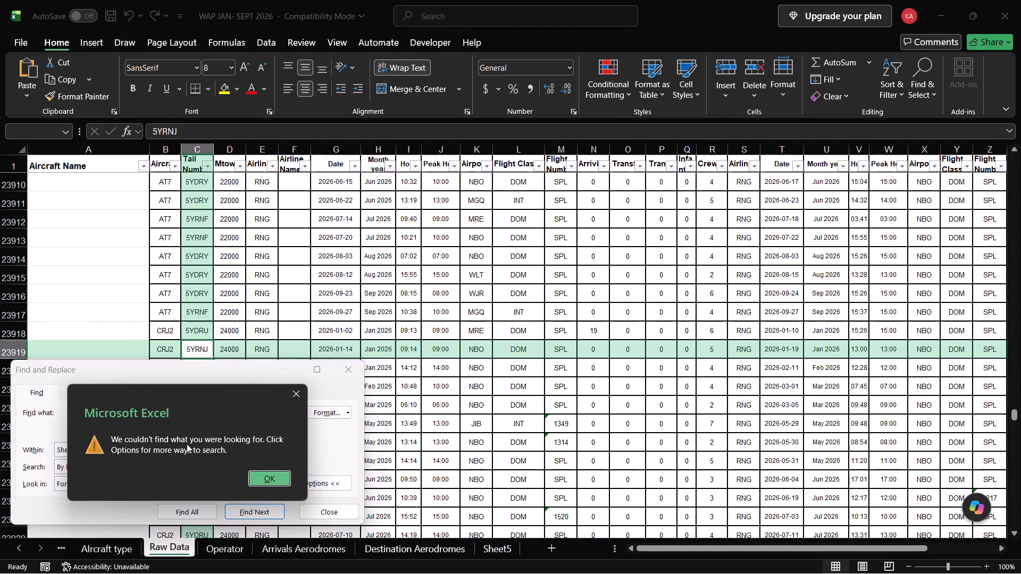
click(254, 477)
Select 748 AIR SERVICES LTD's registrations in H90 of MEMBER FLEET COMPOSITION, then search WAP JAN- SEPT 2026's Raw Data for 5YFEC.
click(265, 565)
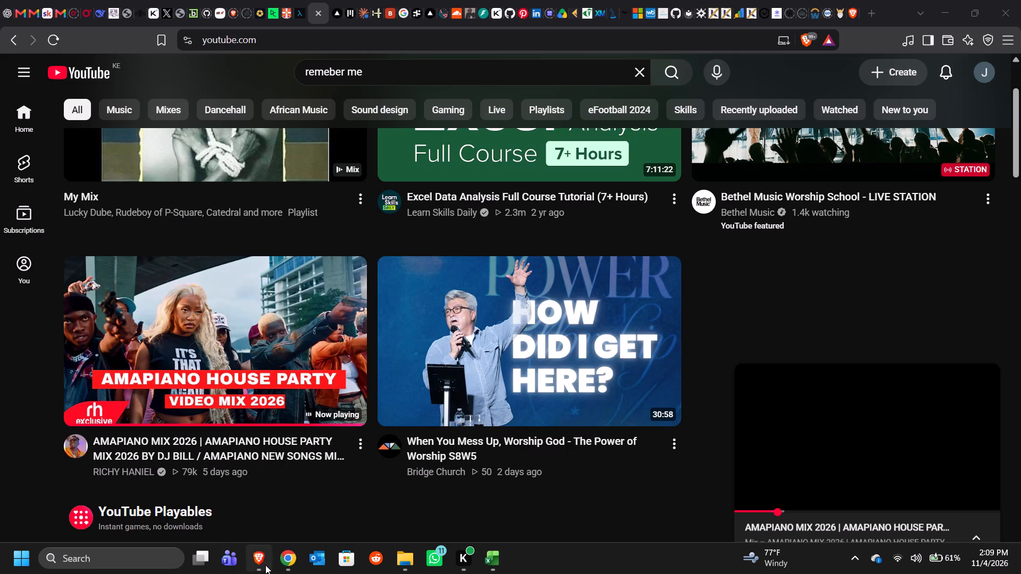
click(299, 563)
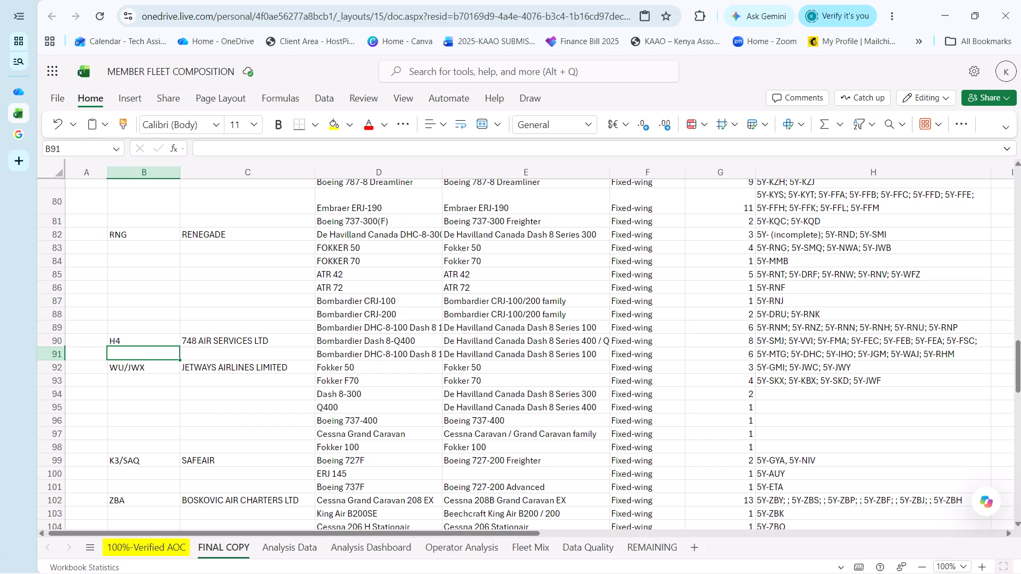
click(775, 345)
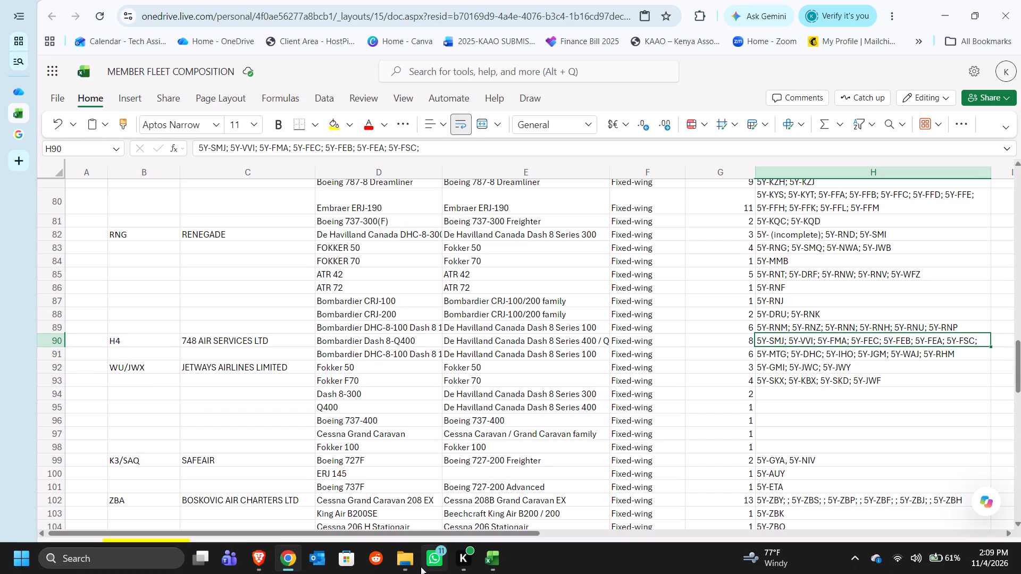
click(489, 565)
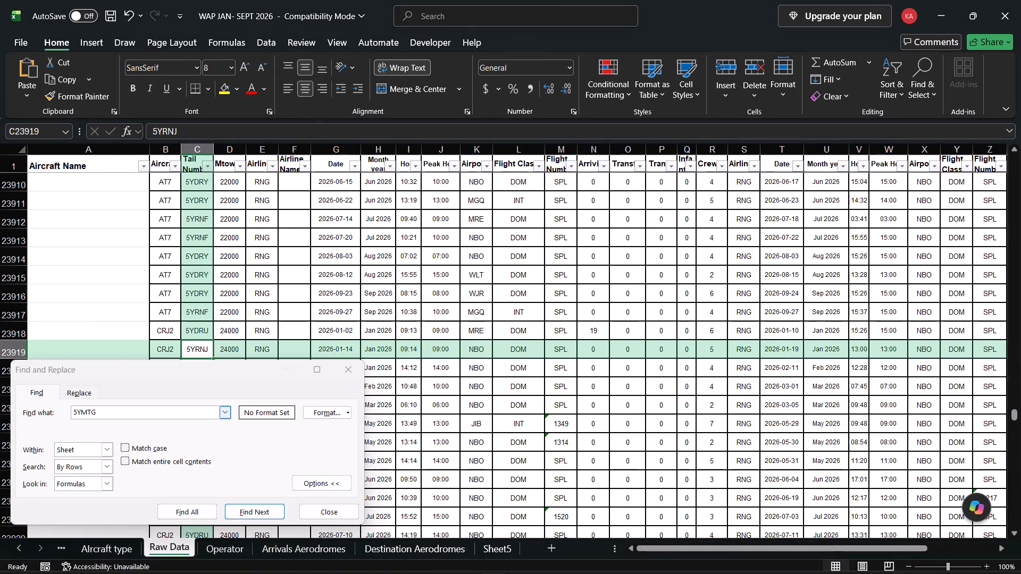
click(163, 413)
key(BackSpace)
key(BackSpace)
key(BackSpace)
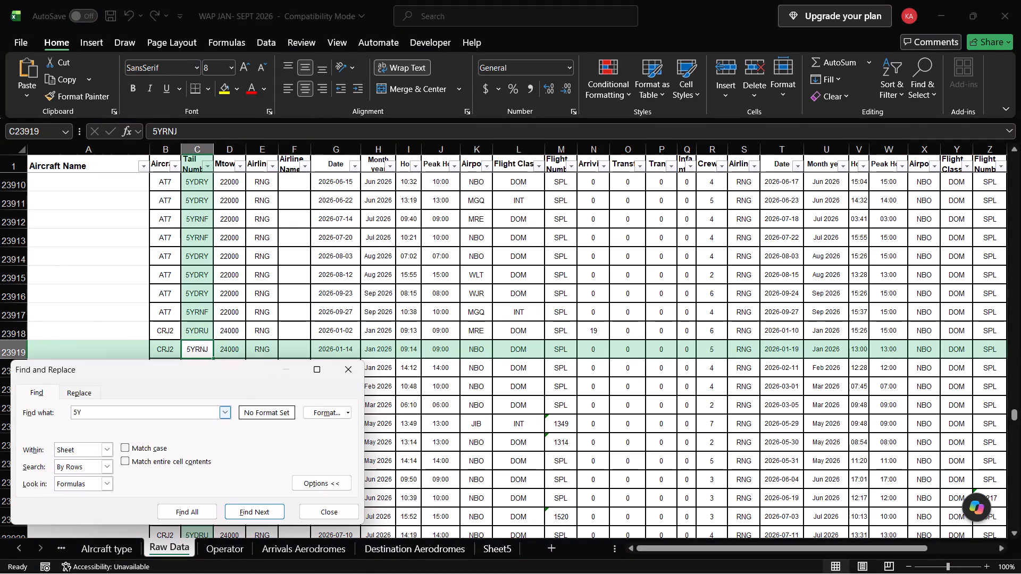
text(FEC)
key(Return)
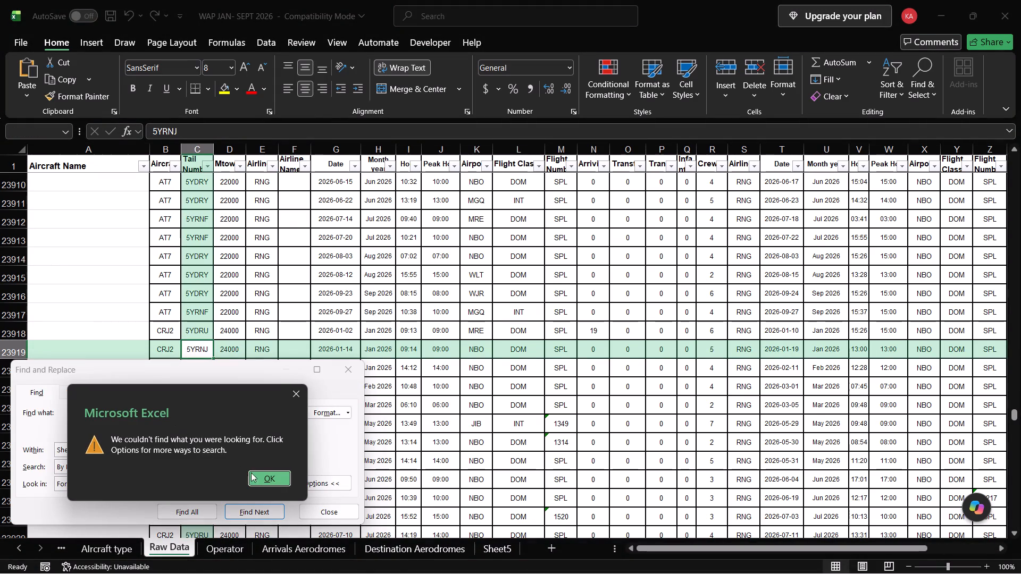
click(256, 476)
Search the Raw Data sheet for 748 AIR SERVICES LTD's tail number 5YFEB.
key(BackSpace)
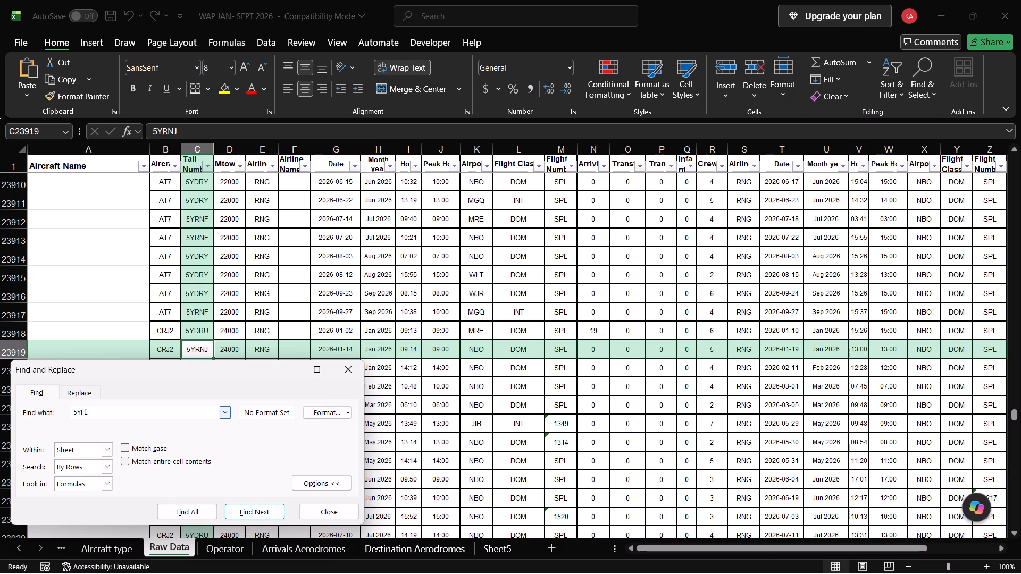
key(b)
key(Return)
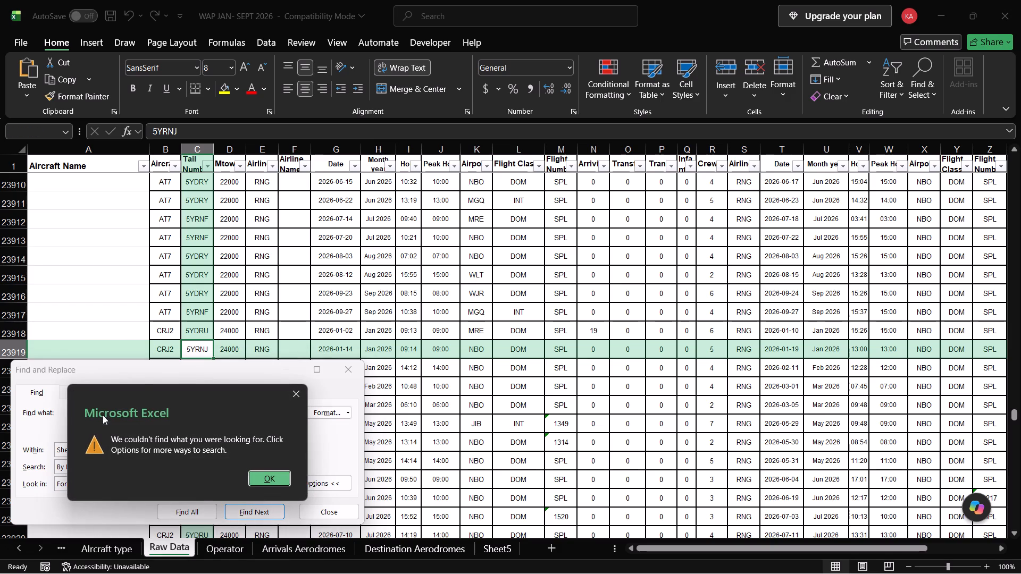
click(252, 479)
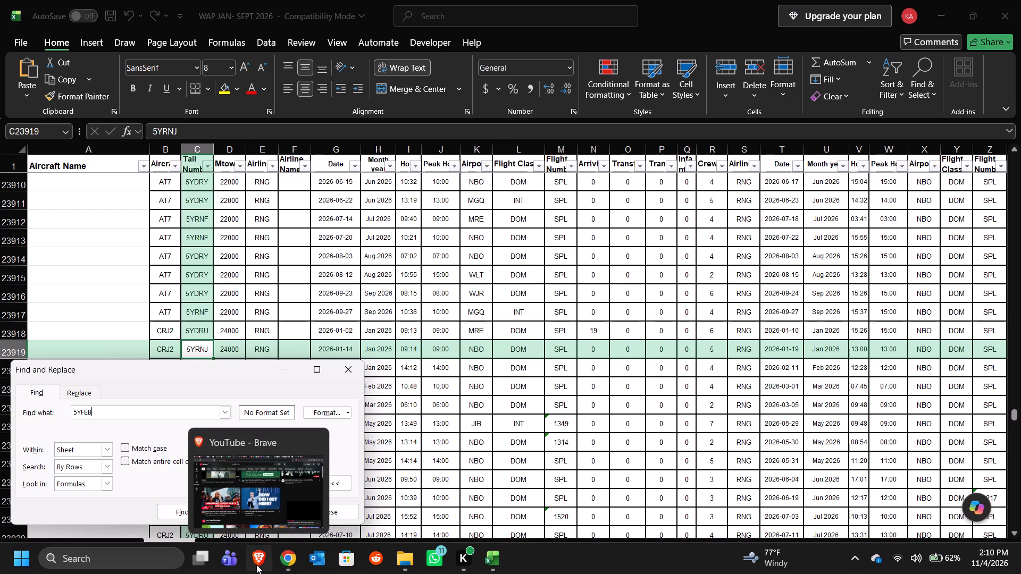
Switch to MEMBER FLEET COMPOSITION and copy registration 5Y-RHM from 748 AIR SERVICES LTD's list in cell H91.
click(286, 566)
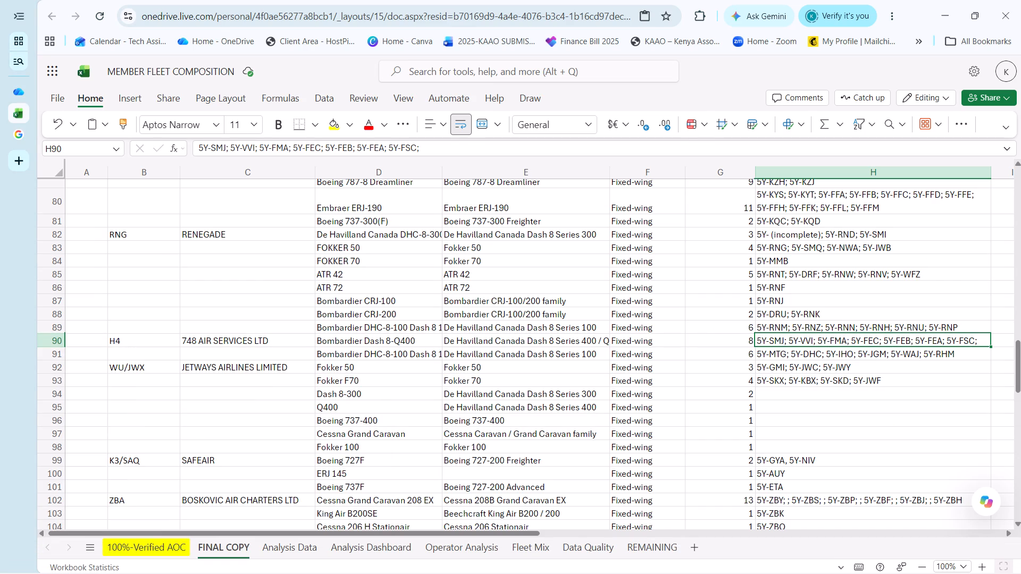
click(638, 343)
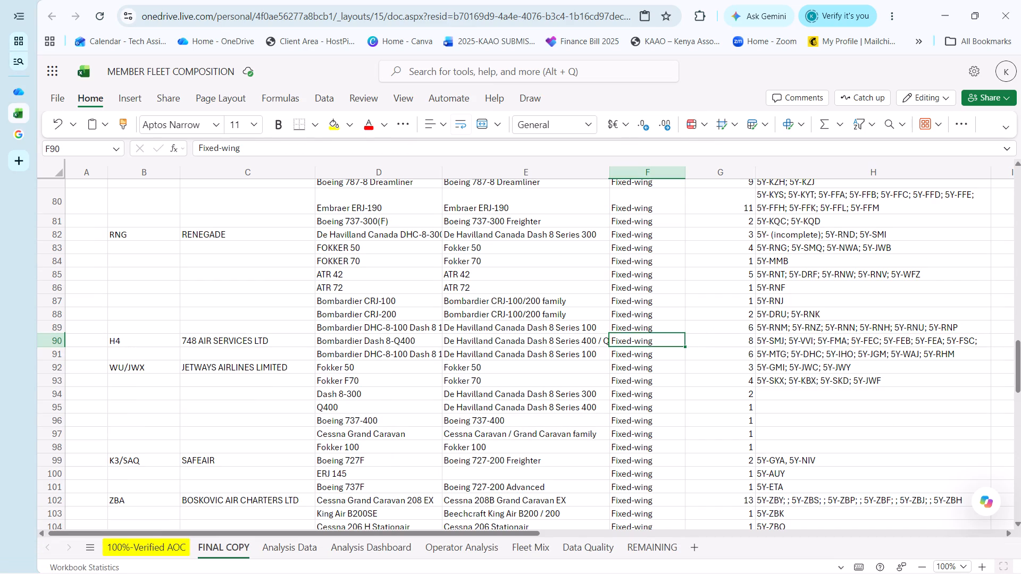
click(899, 341)
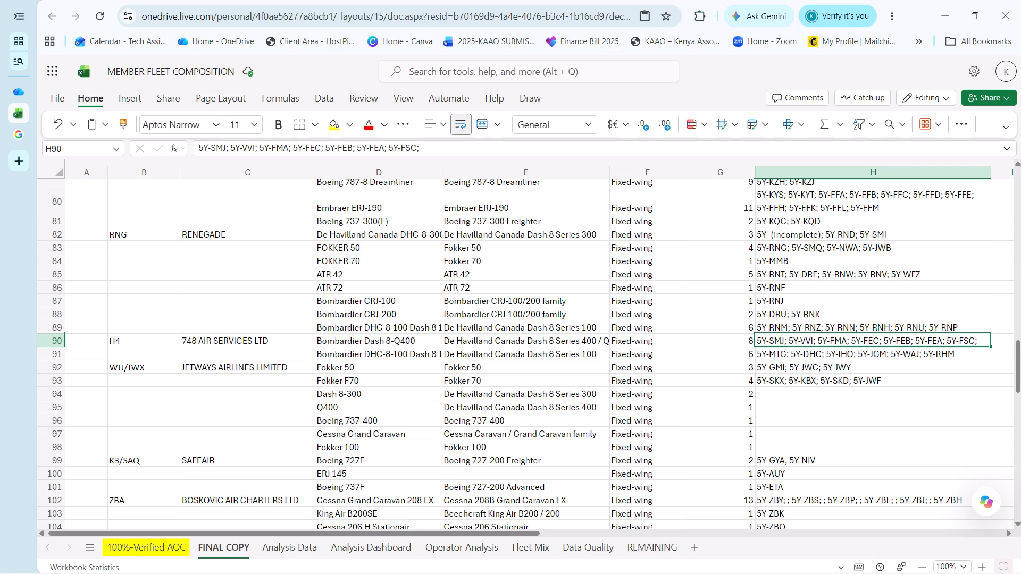
click(969, 355)
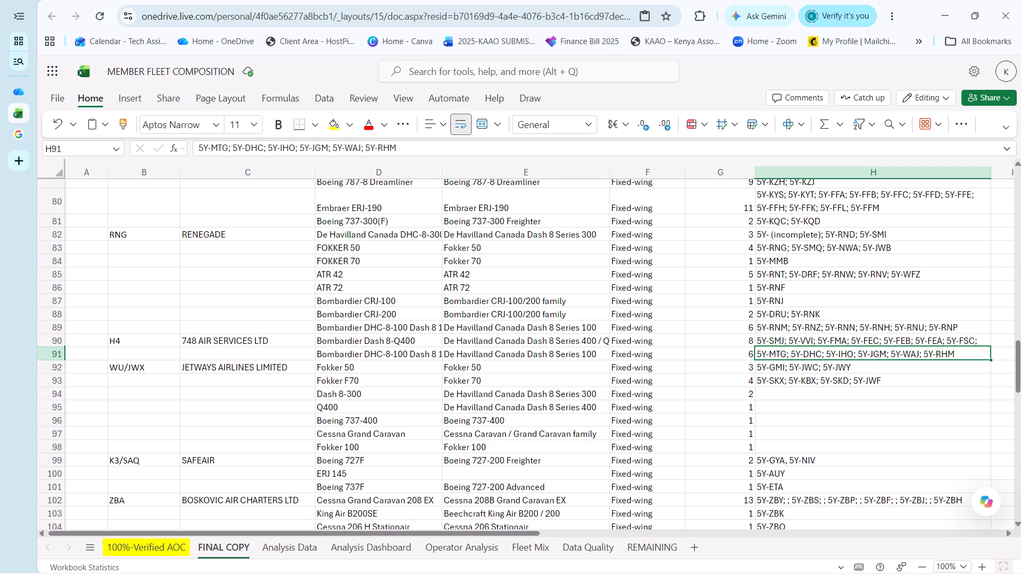
click(423, 147)
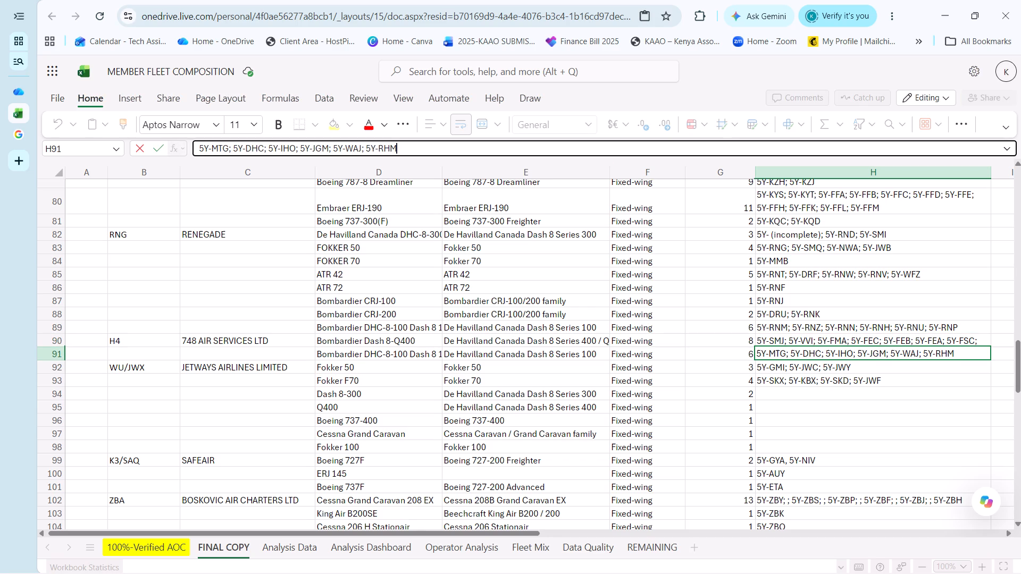
key(shift+Left)
key(shift+Left)
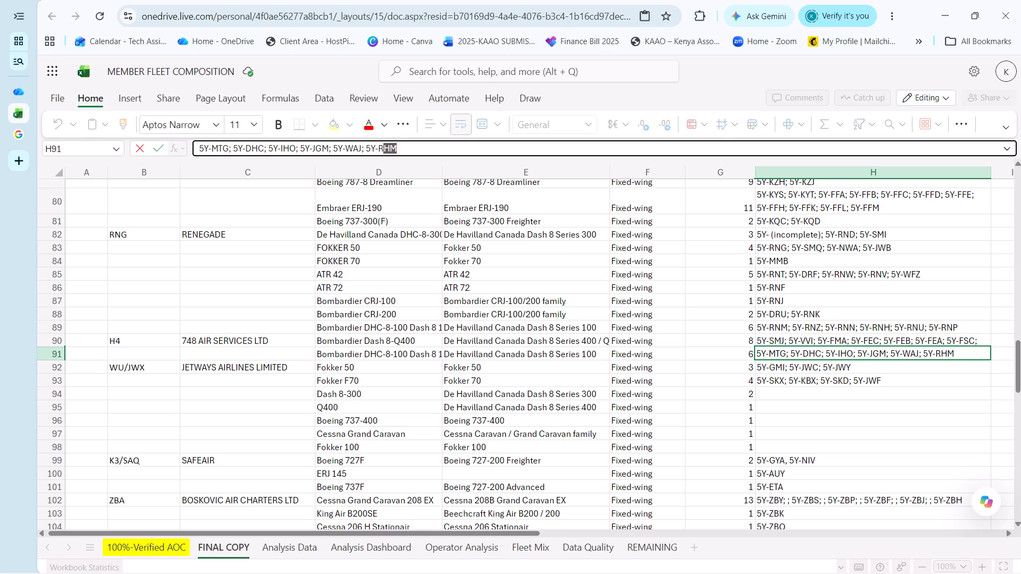
key(shift+Left)
key(shift+Left)
key(shift+Left)
key(shift+Left)
key(ctrl+c)
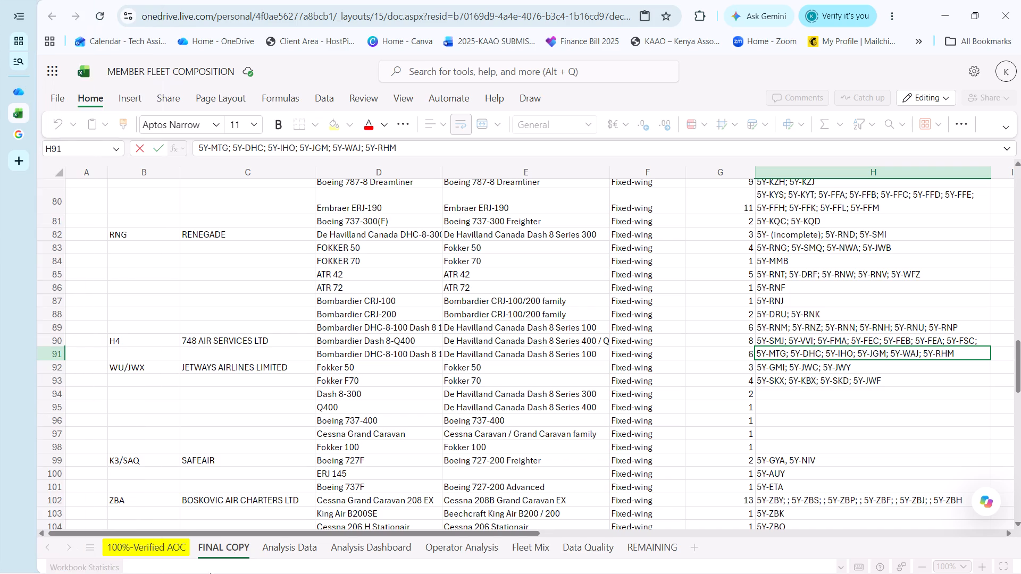
Switch to the Brave browser window showing the YouTube home page.
click(253, 570)
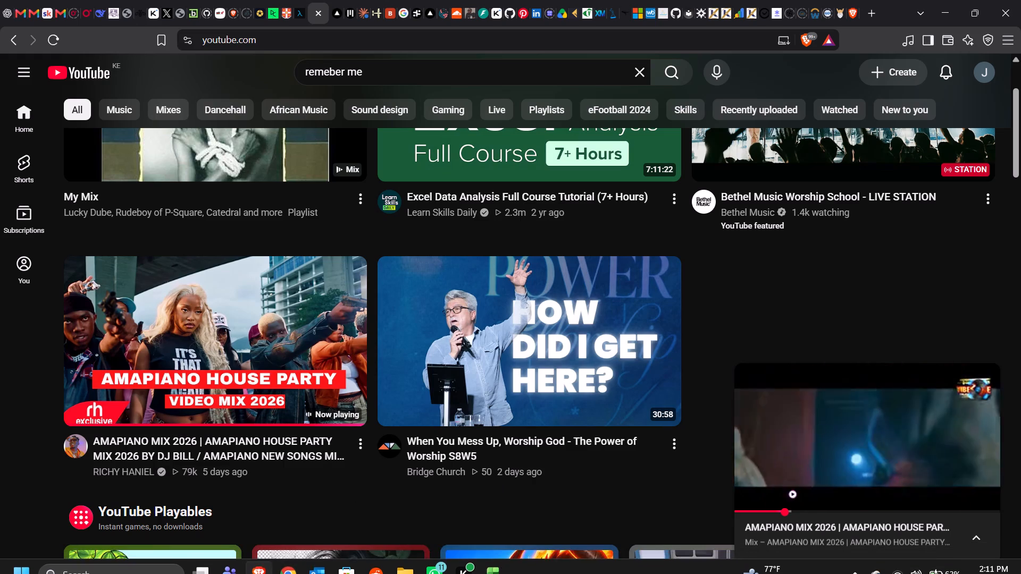
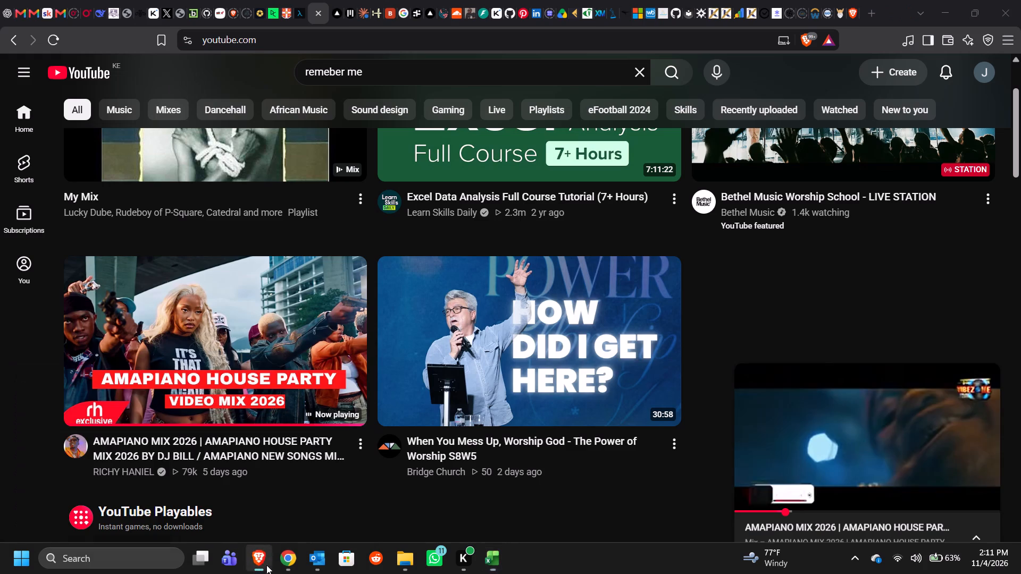
Return from YouTube through MEMBER FLEET COMPOSITION to WAP JAN- SEPT 2026 and start replacing the tail number in the Raw Data search.
click(288, 564)
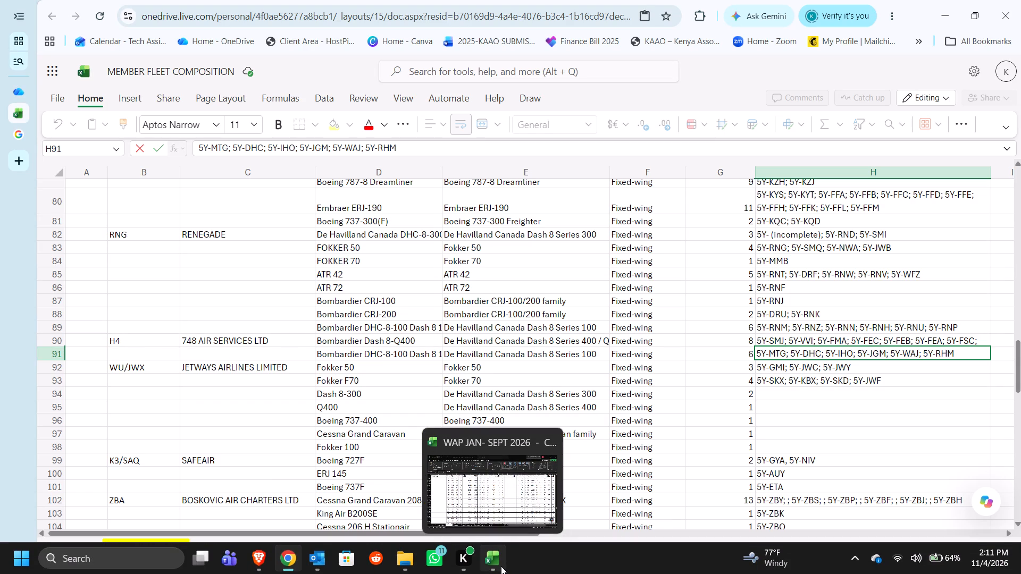
click(501, 566)
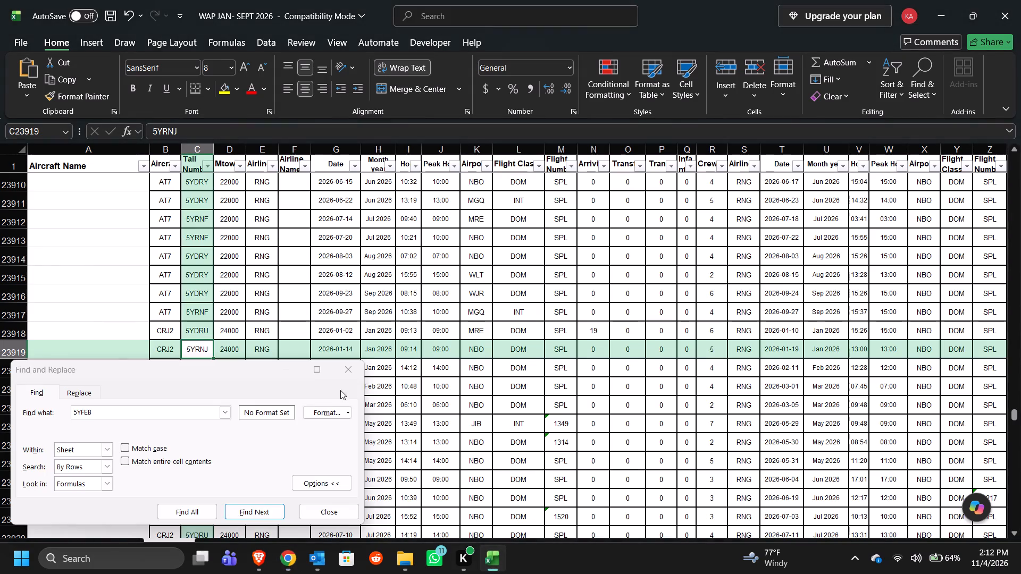
click(157, 413)
key(BackSpace)
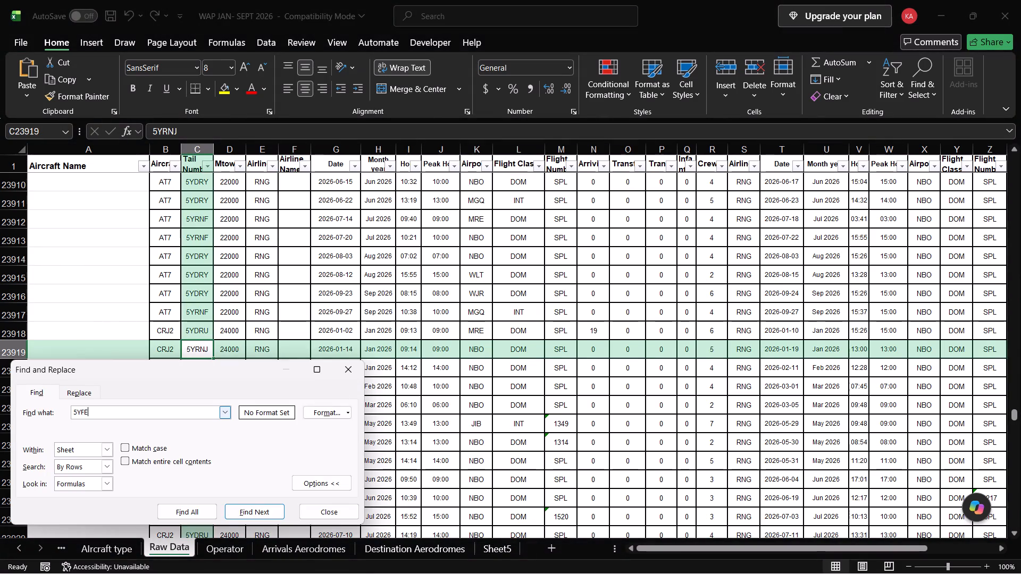
Search the Raw Data sheet for 748 AIR SERVICES LTD's tail number 5YFEA.
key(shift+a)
key(BackSpace)
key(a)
key(Return)
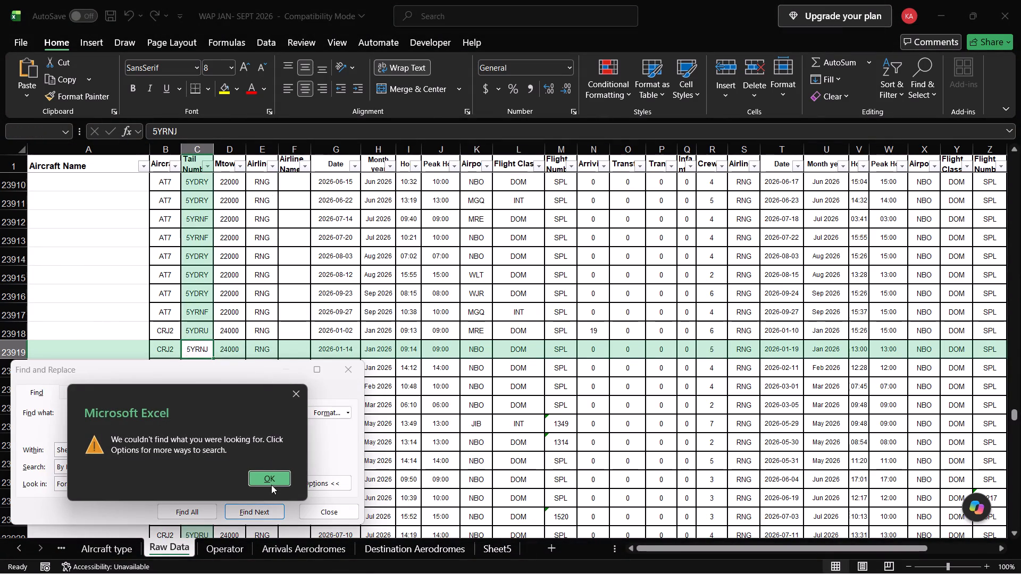
click(267, 478)
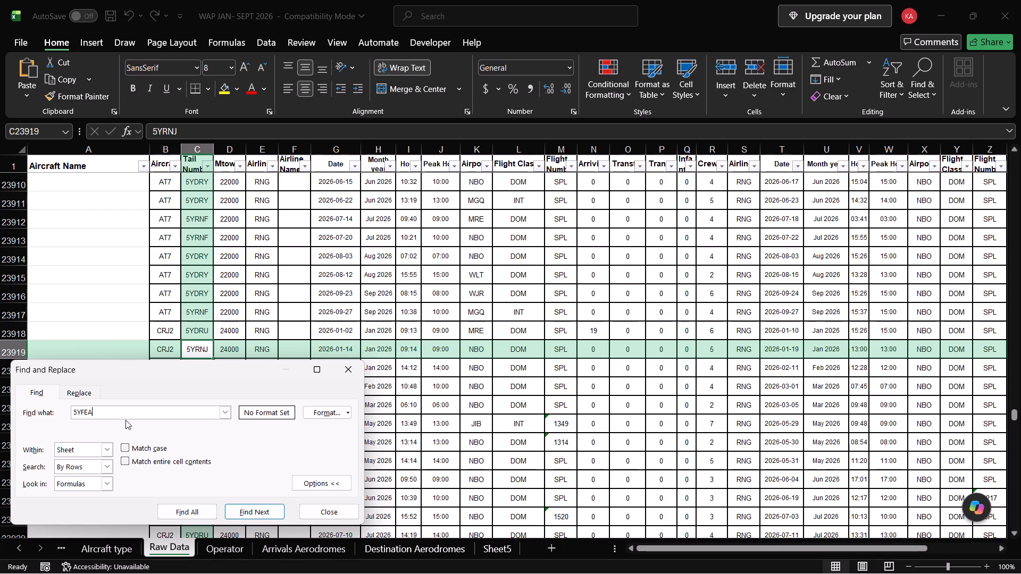
Clear tail number 5YFEA from the Raw Data search term to prepare for another registration search.
key(BackSpace)
key(BackSpace)
key(BackSpace)
key(BackSpace)
key(BackSpace)
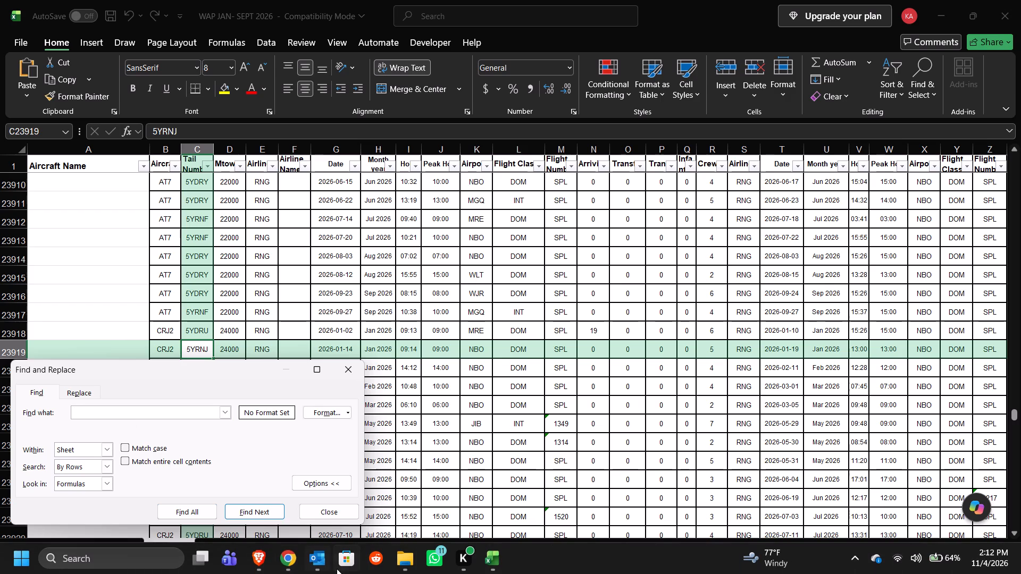
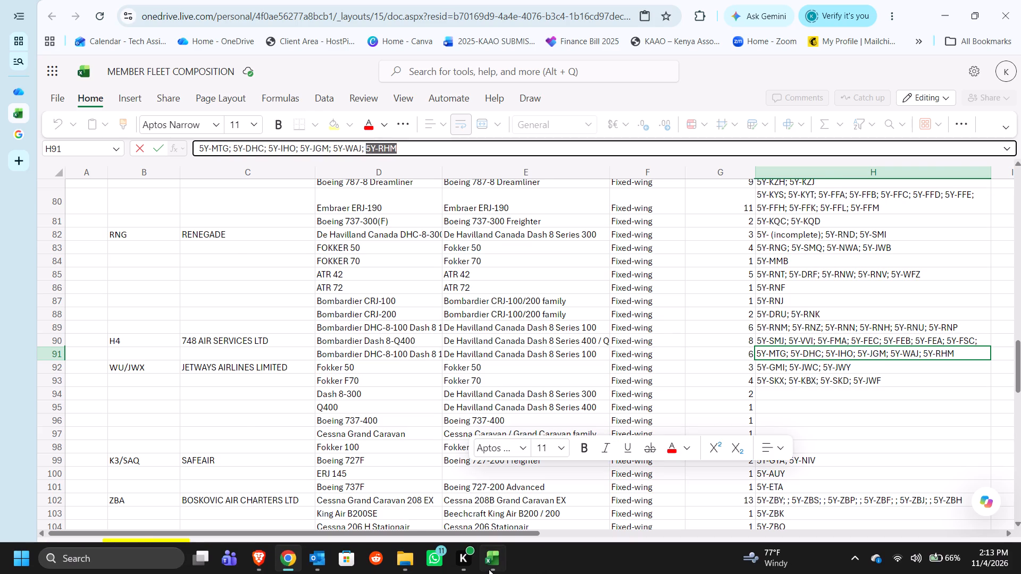
Switch to WAP JAN- SEPT 2026 and search the Raw Data sheet for tail number 5YETA.
click(490, 569)
click(141, 416)
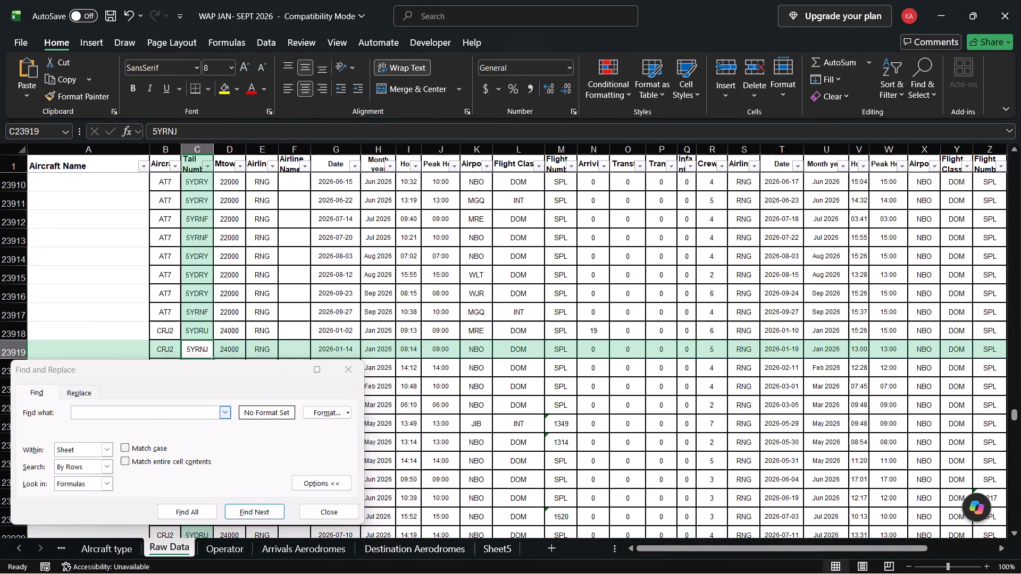
text(5Y-)
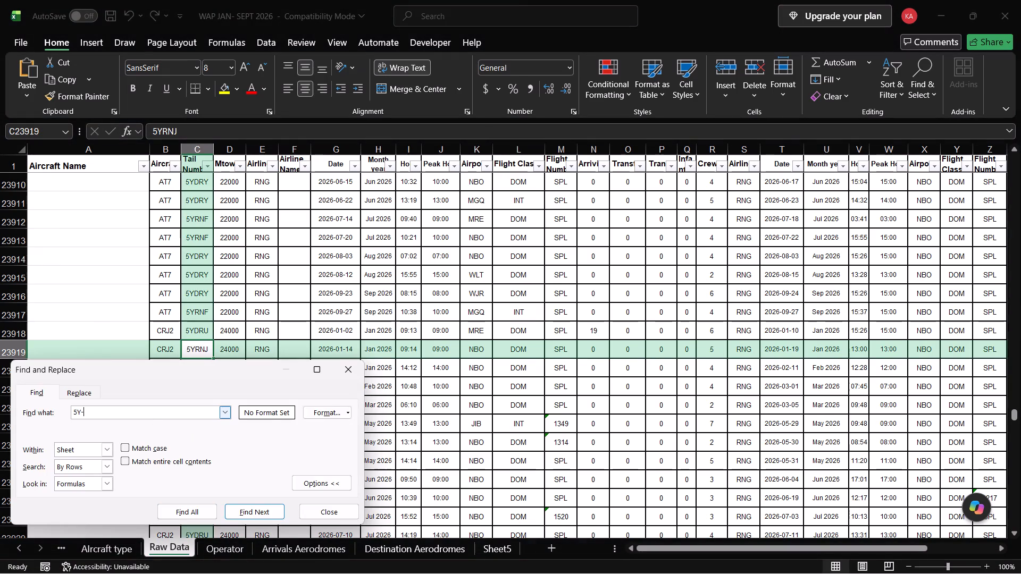
text(ETA)
key(Left)
key(Left)
key(Left)
key(BackSpace)
key(Return)
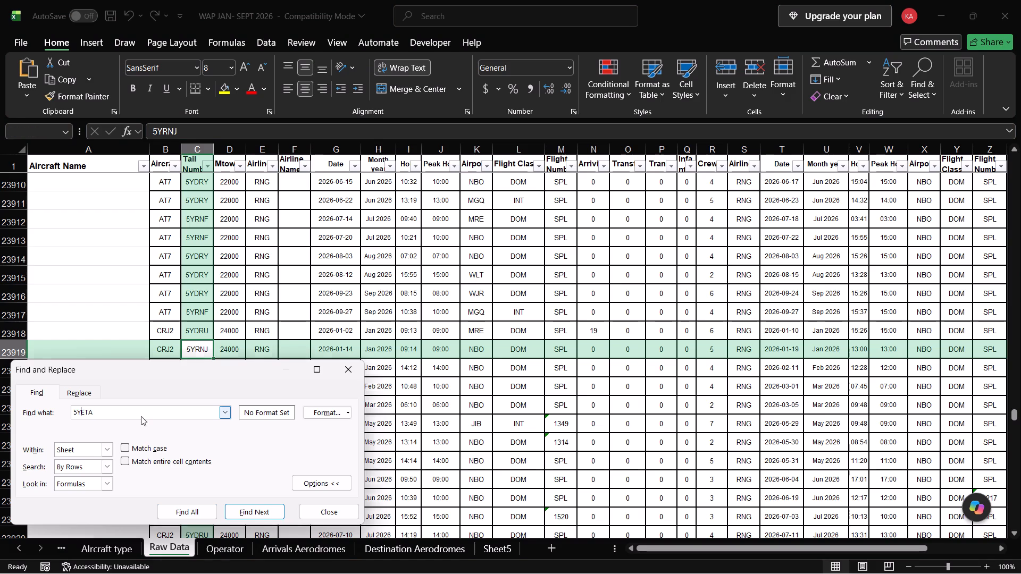
click(265, 472)
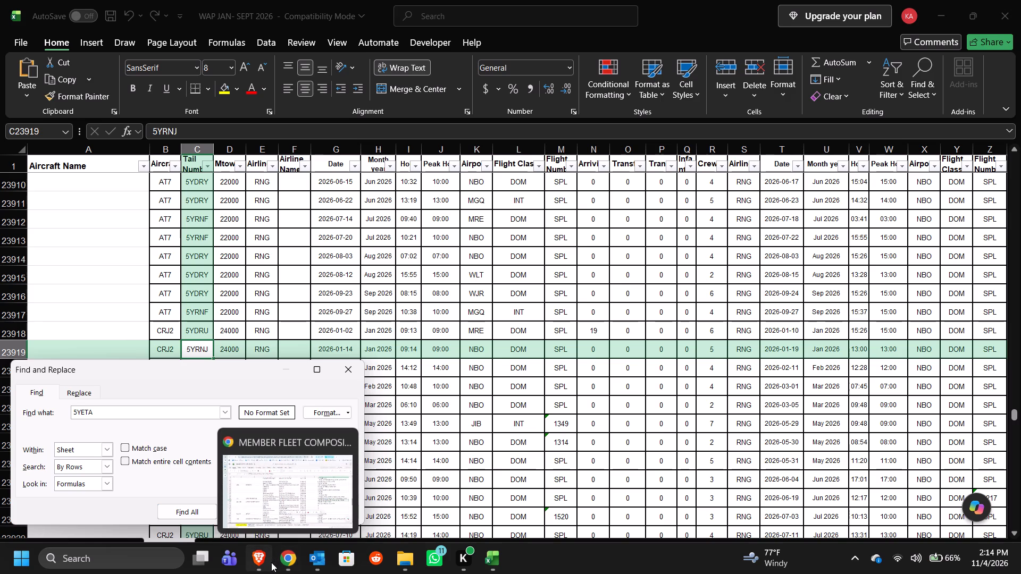
Check the SAFEAIR tail numbers in MEMBER FLEET COMPOSITION and search the WAP workbook's Raw Data for 5YAUY.
click(287, 563)
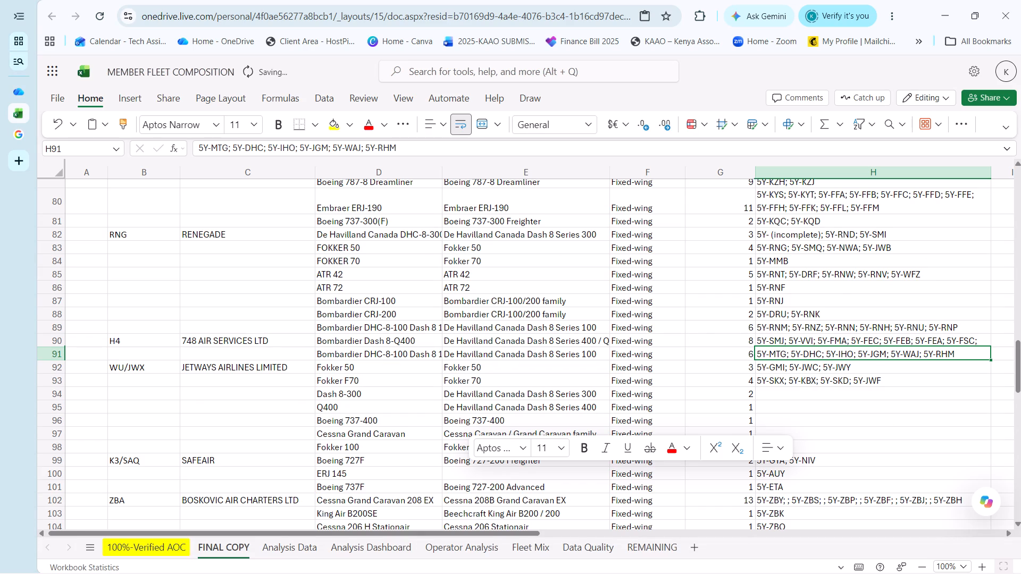
click(311, 441)
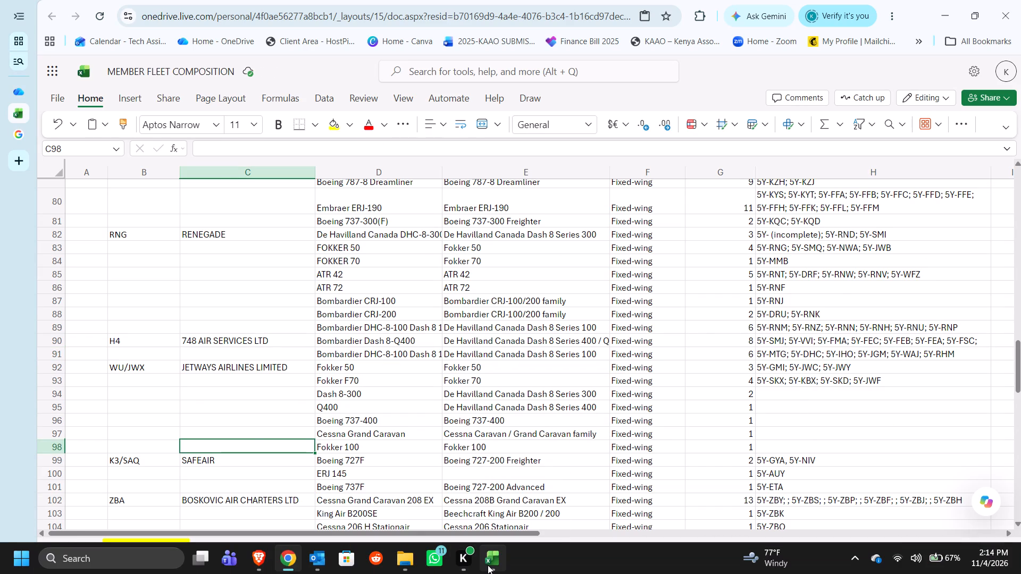
click(488, 565)
click(159, 409)
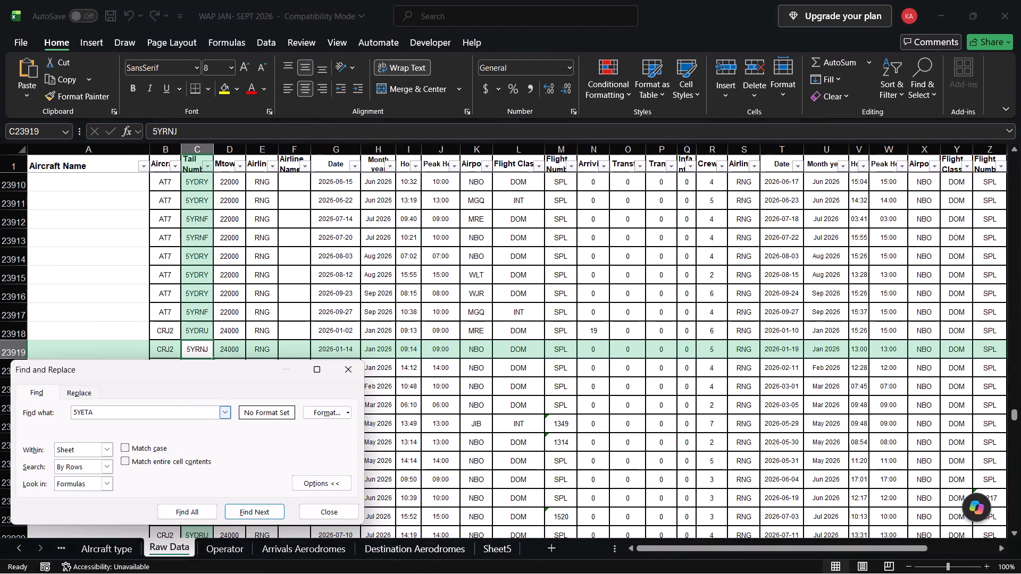
key(BackSpace)
key(BackSpace)
key(BackSpace)
text(AUY)
key(Return)
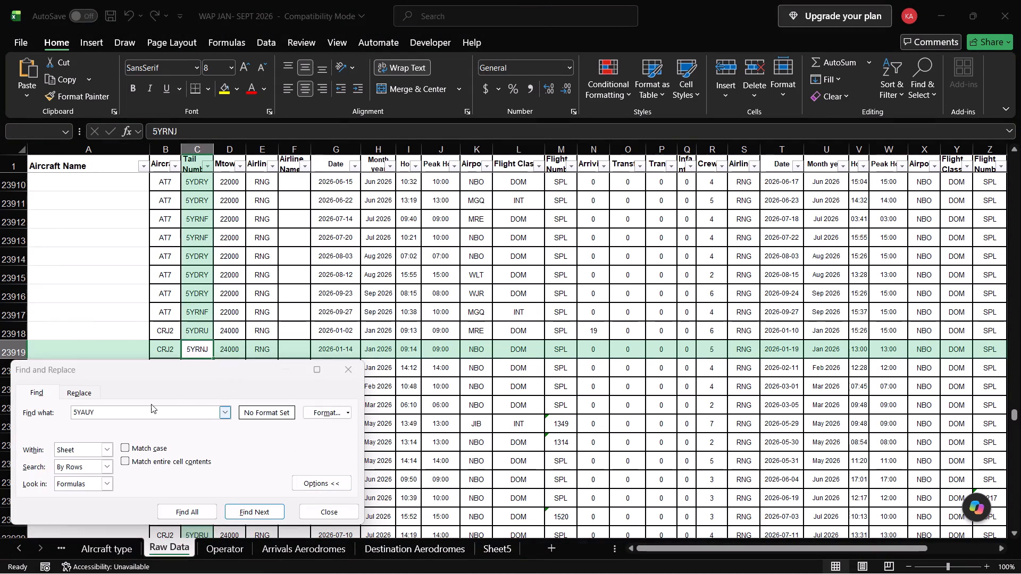
click(258, 479)
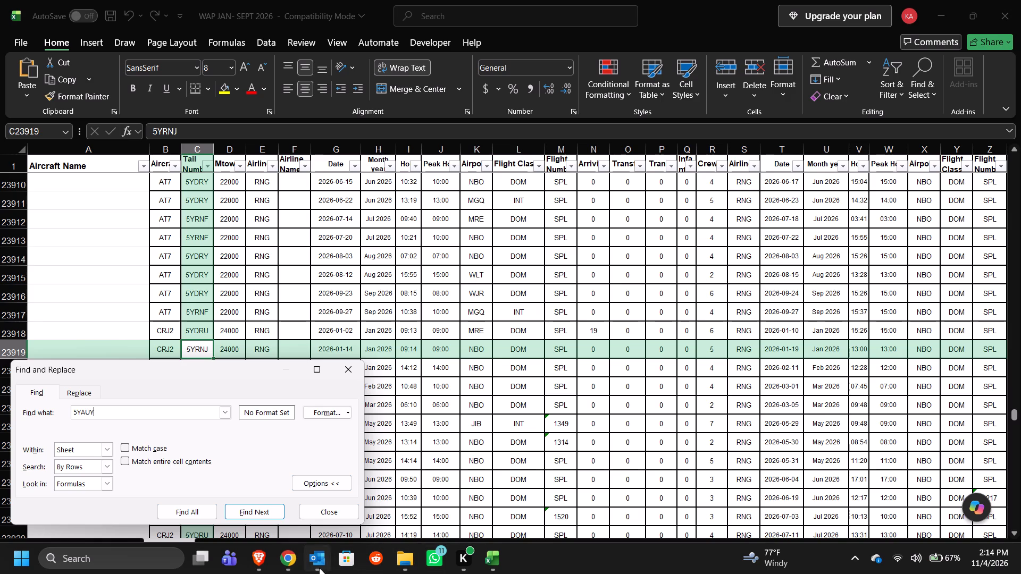
Check SAFEAIR's Boeing 727F tail numbers in MEMBER FLEET COMPOSITION and search the WAP workbook's Raw Data for 5YNIV.
click(267, 555)
click(298, 561)
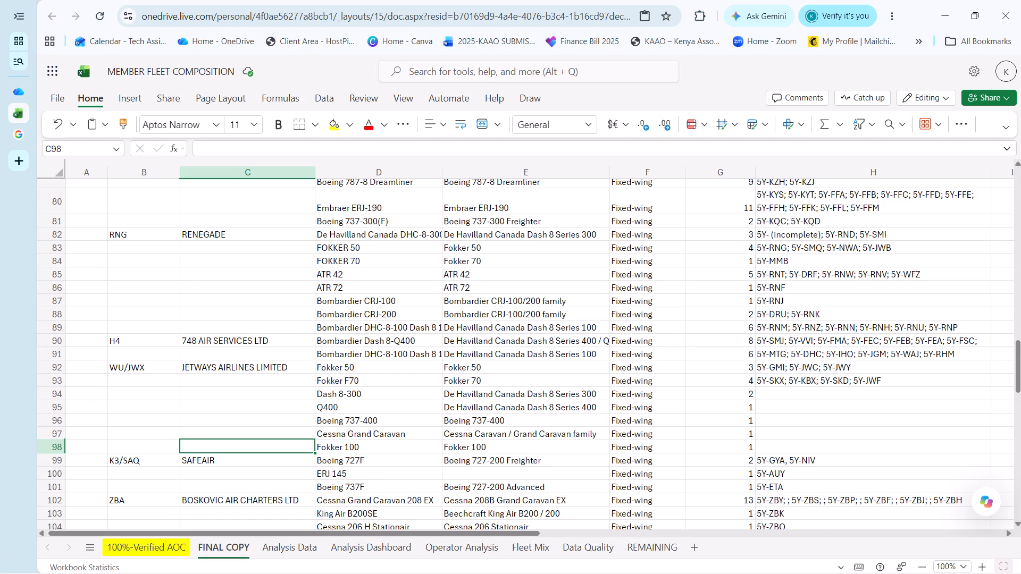
click(822, 462)
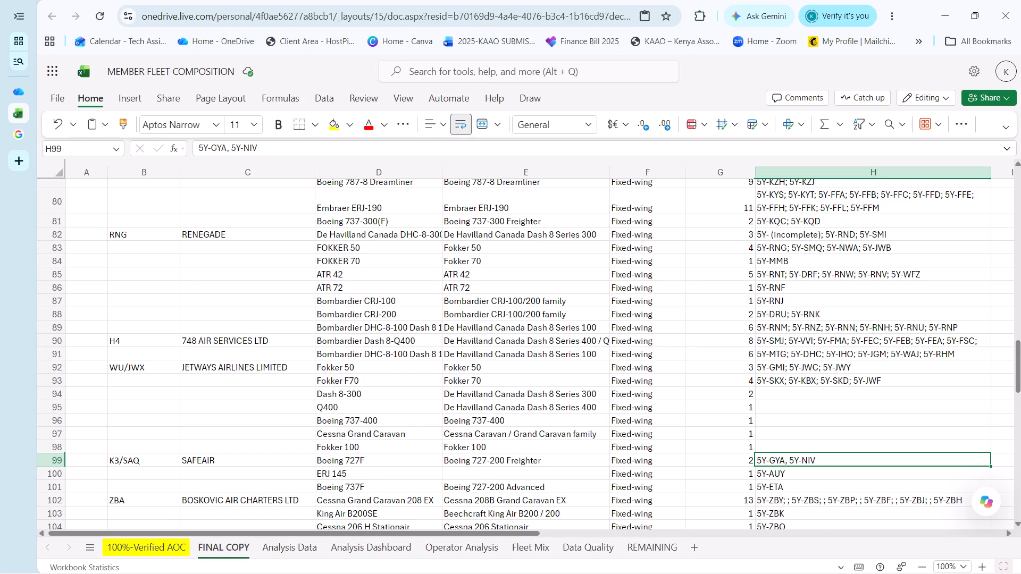
click(493, 565)
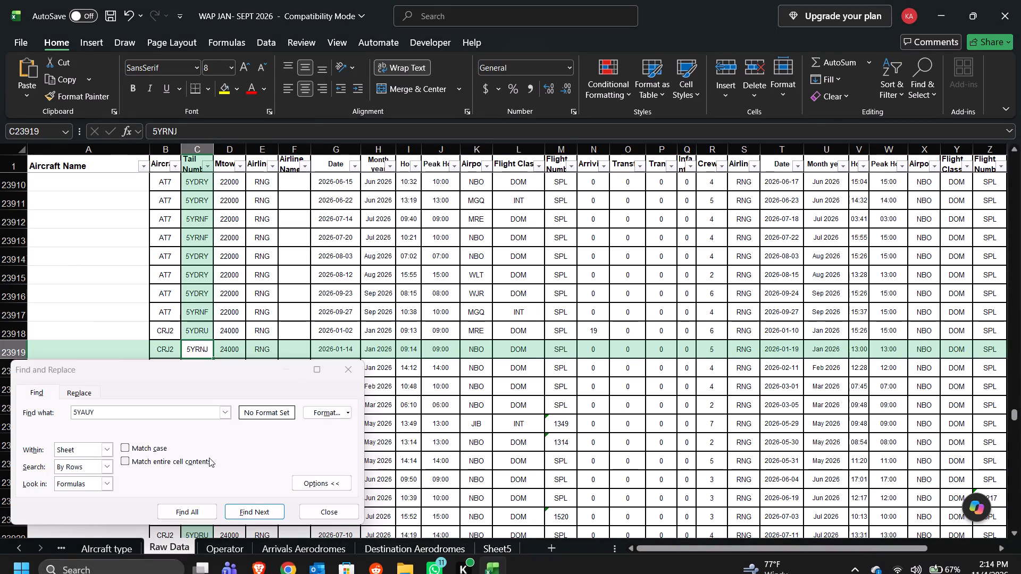
click(133, 417)
key(BackSpace)
key(BackSpace)
key(BackSpace)
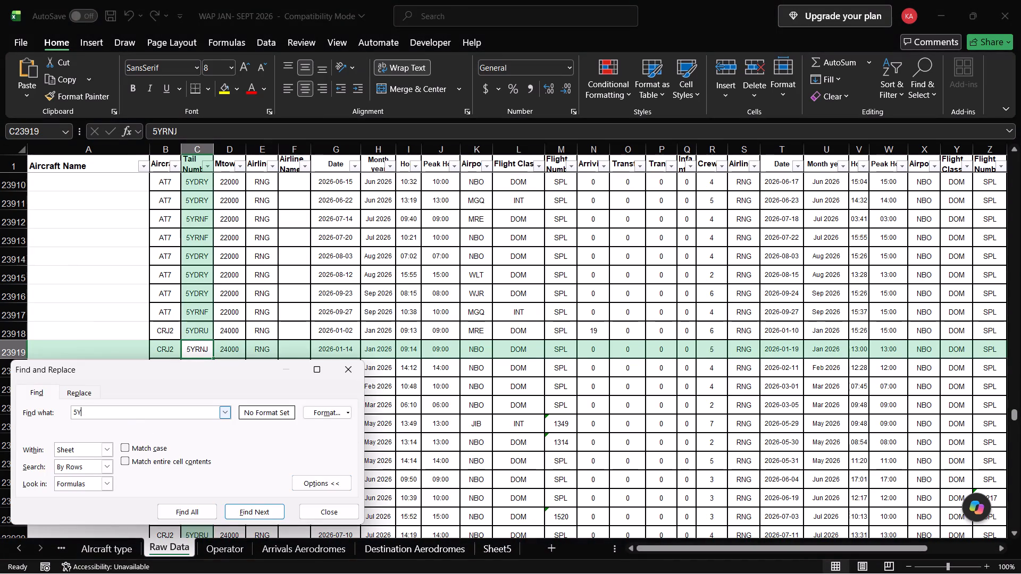
text(NIC)
key(BackSpace)
key(v)
key(Return)
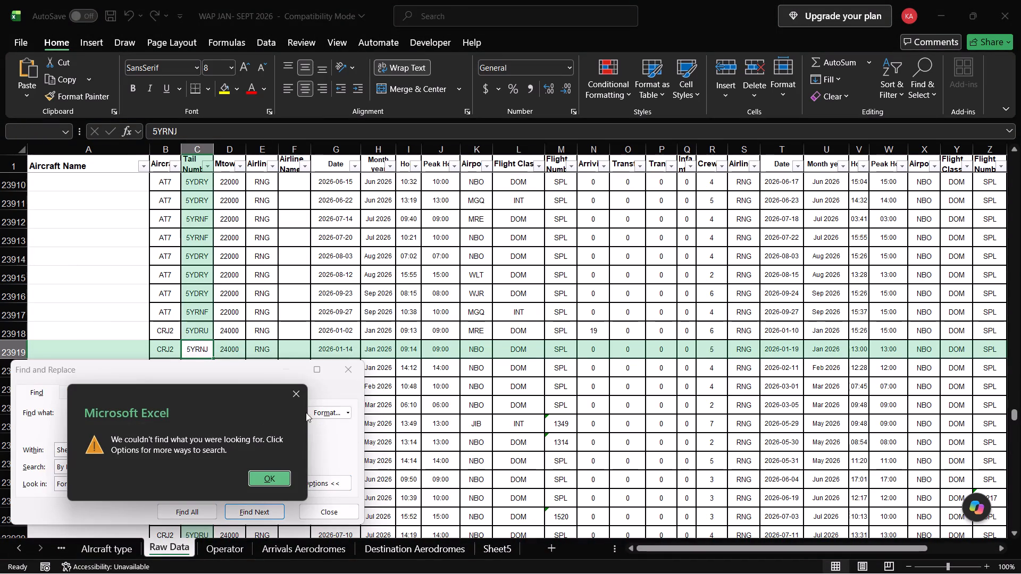
click(297, 391)
Search the Raw Data sheet for SAFEAIR's other Boeing 727F tail number, 5YGYA.
click(155, 413)
key(BackSpace)
key(BackSpace)
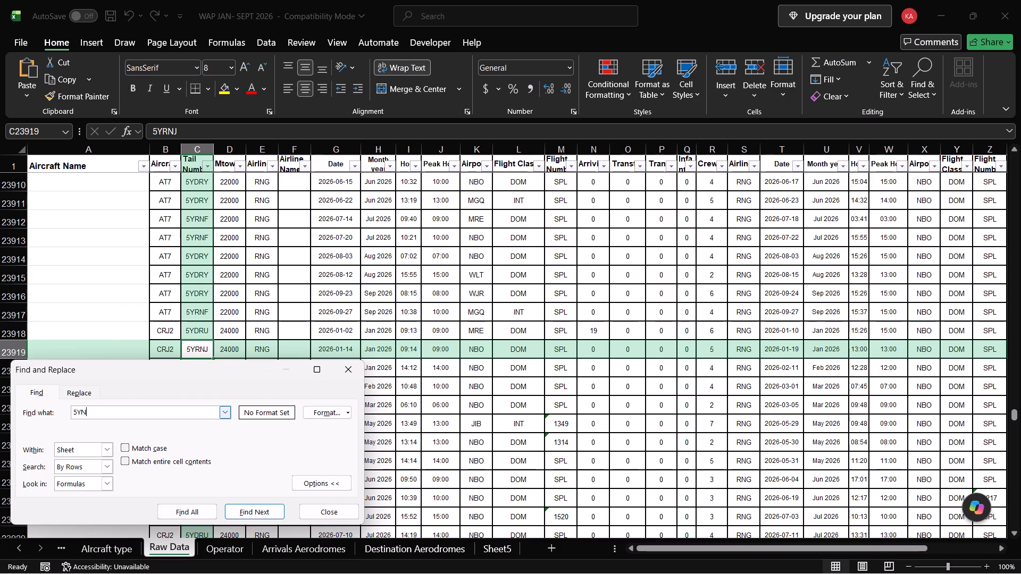
key(BackSpace)
text(GYA)
key(Return)
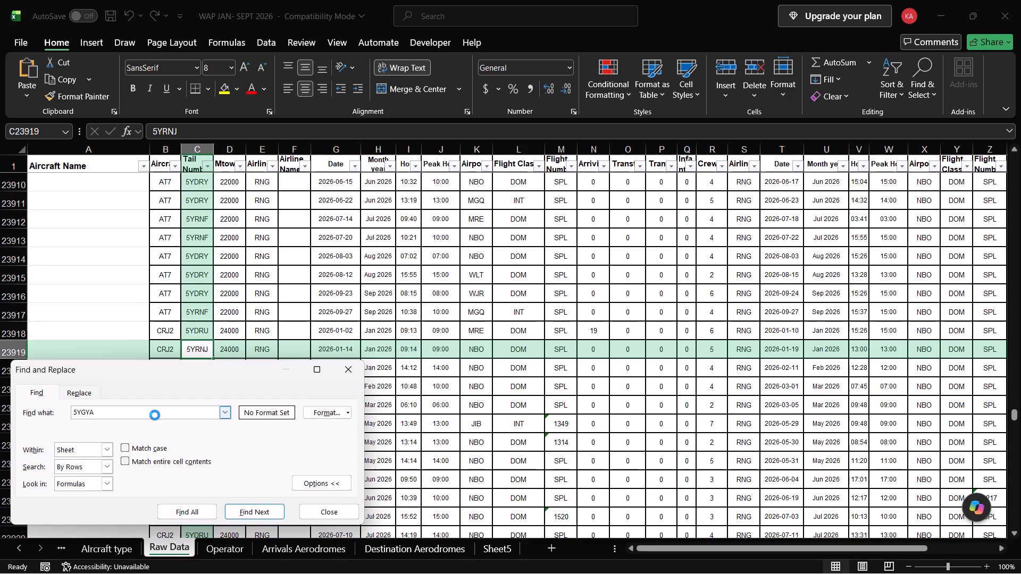
click(281, 480)
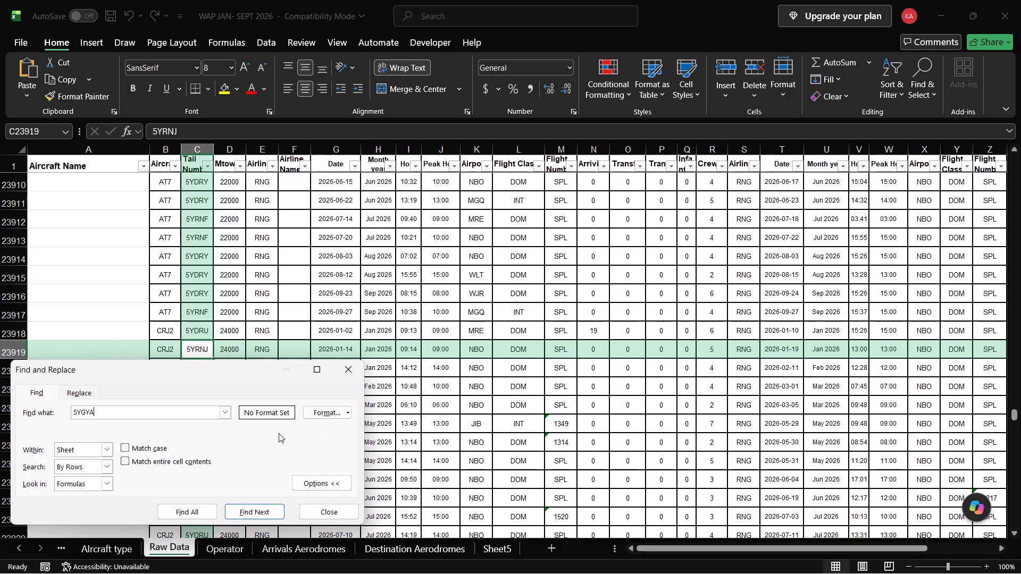
Switch to MEMBER FLEET COMPOSITION and shorten the JETWAYS AIRLINES LIMITED operator code in B92 to WU.
click(294, 567)
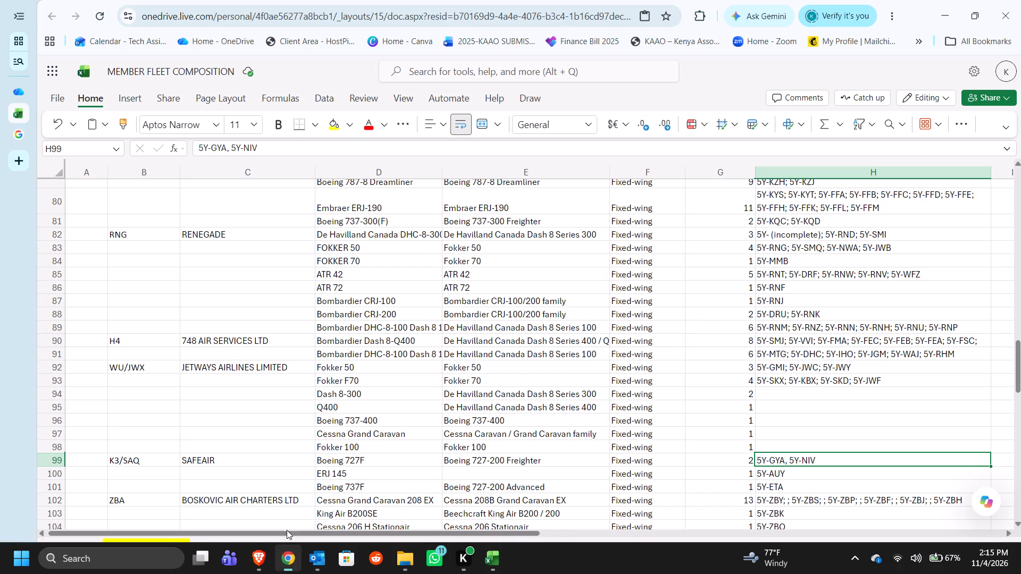
click(156, 372)
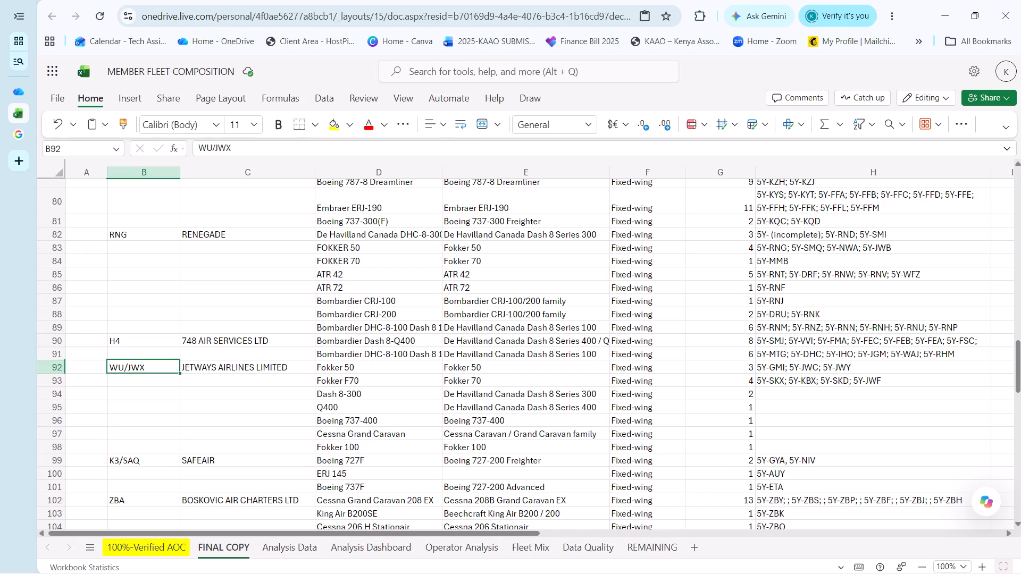
click(157, 367)
triple_click(157, 367)
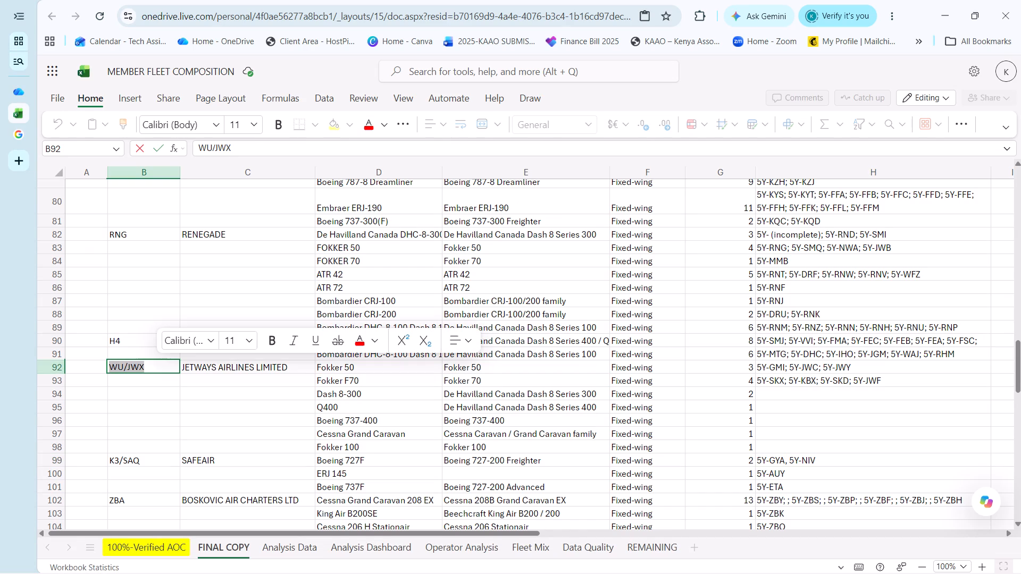
click(157, 367)
key(BackSpace)
key(BackSpace)
key(BackSpace)
key(BackSpace)
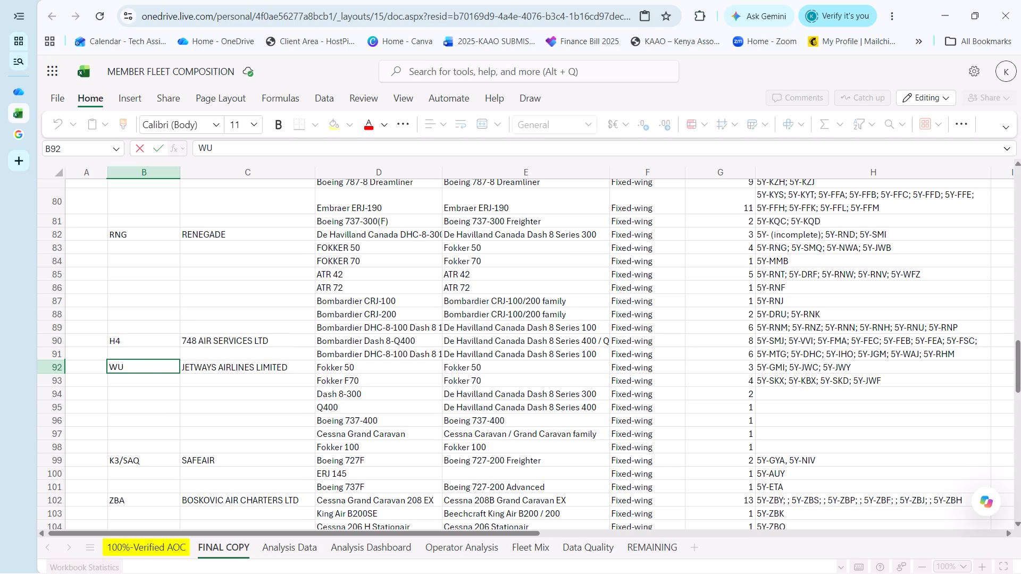
click(162, 384)
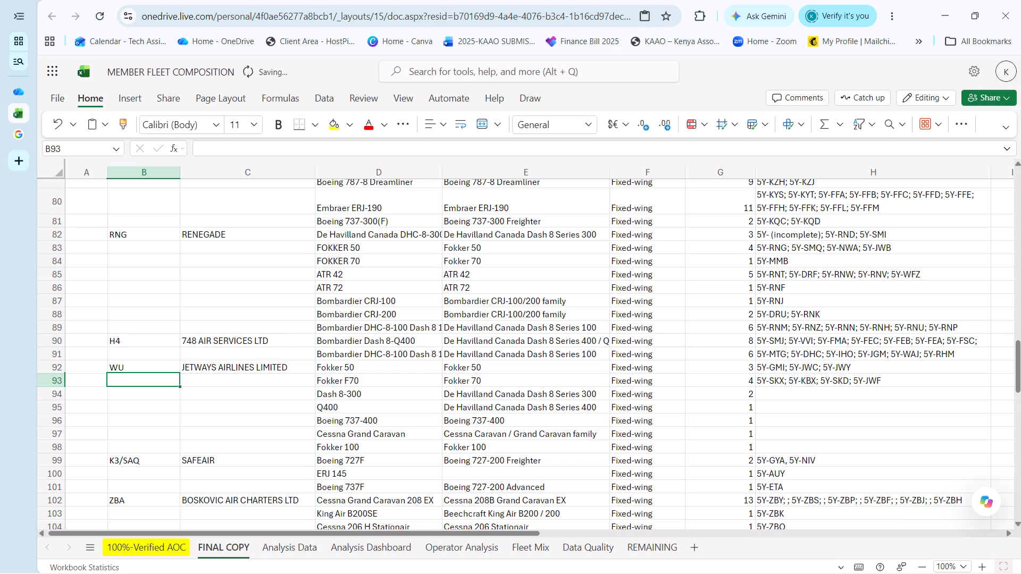
Shorten the SAFEAIR operator code in B99 to K3.
click(151, 462)
double_click(151, 461)
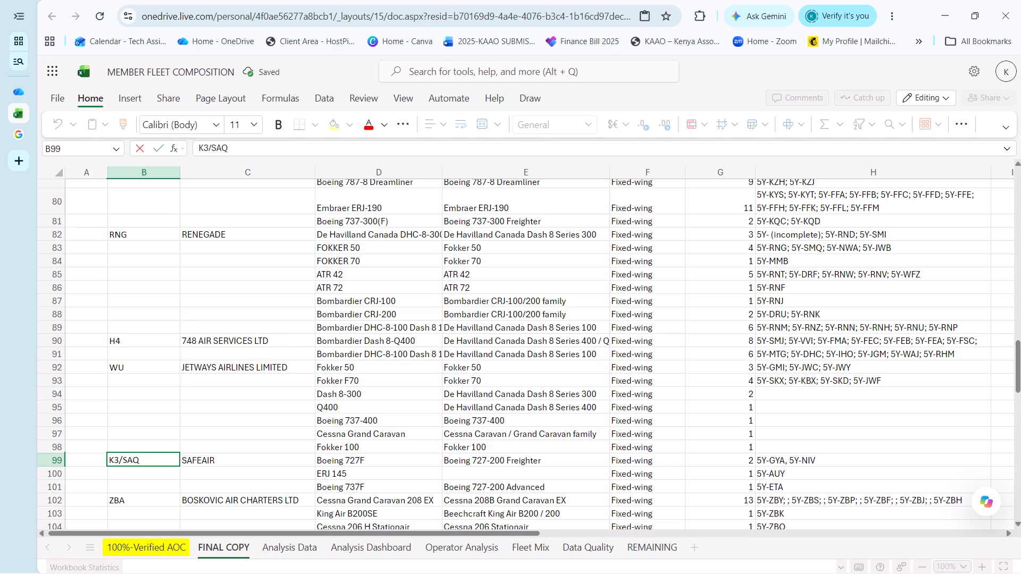
key(BackSpace)
key(BackSpace)
key(BackSpace)
key(BackSpace)
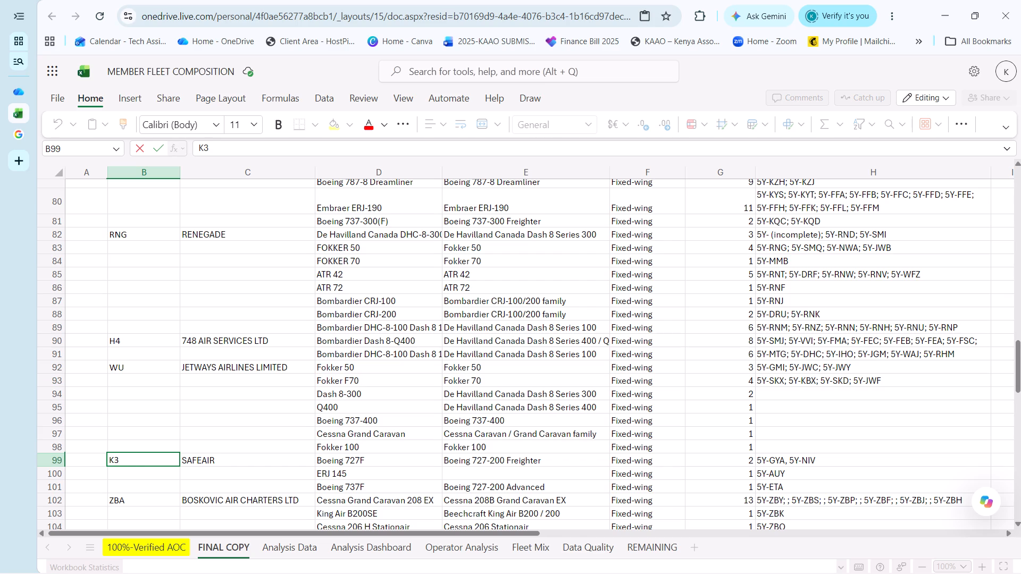
click(154, 501)
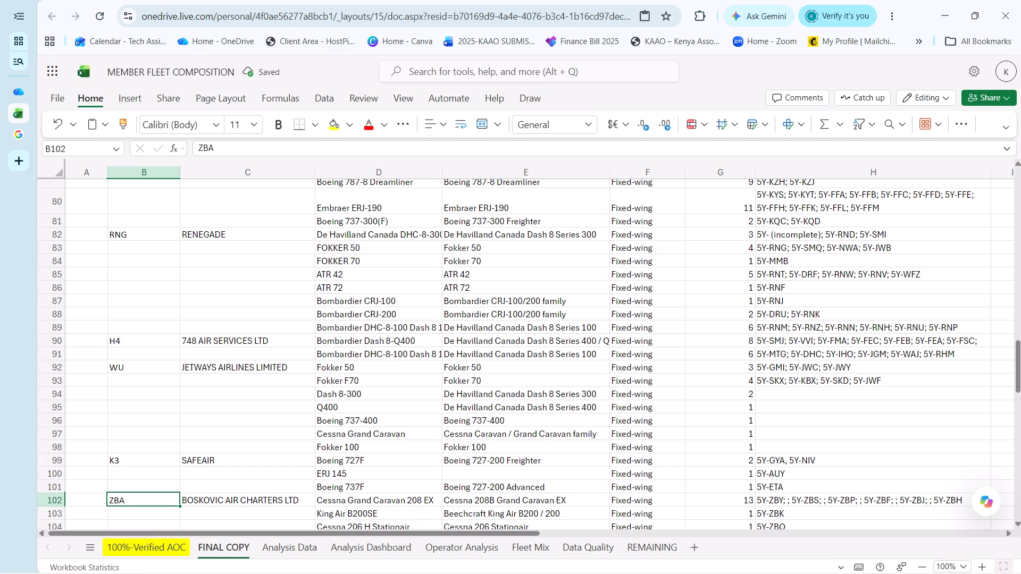
Copy tail number 5Y-JWY from the JETWAYS AIRLINES LIMITED Fokker 50 entry in H92.
click(786, 372)
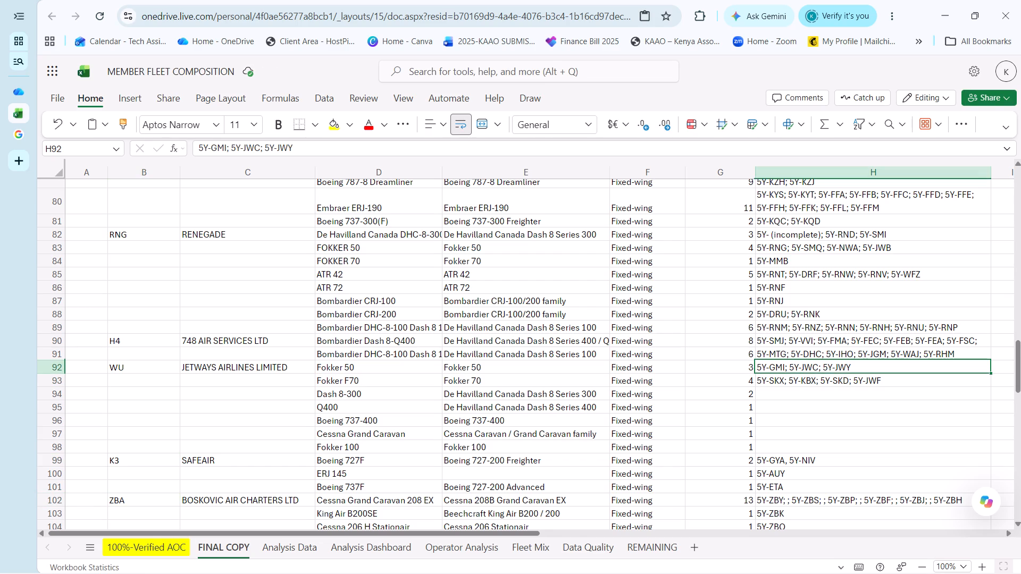
click(860, 368)
click(863, 367)
click(315, 151)
key(shift+Left)
key(shift+Left)
key(shift+Left)
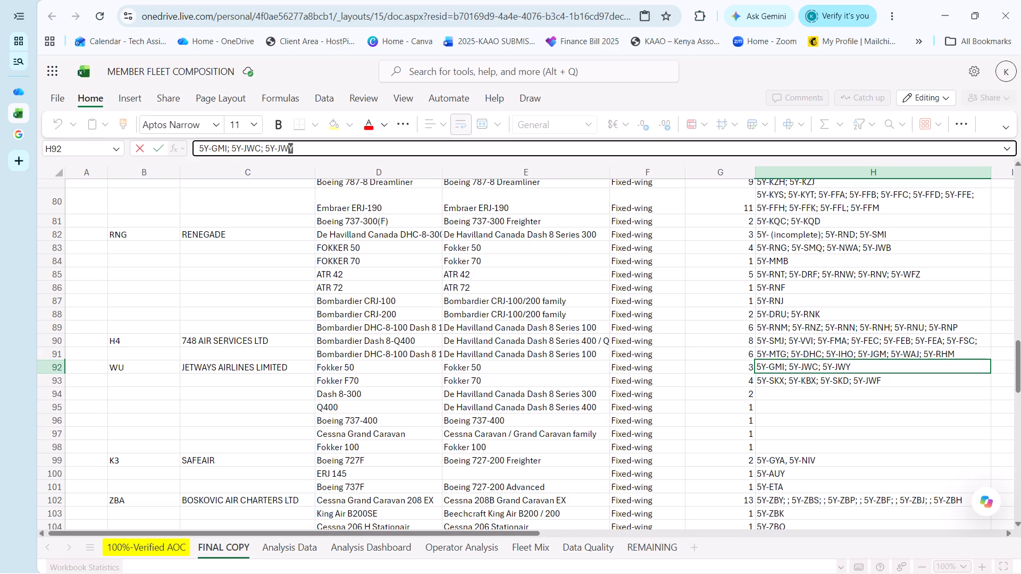
key(shift+Left)
key(shift+Left)
key(shift+Left)
key(ctrl+c)
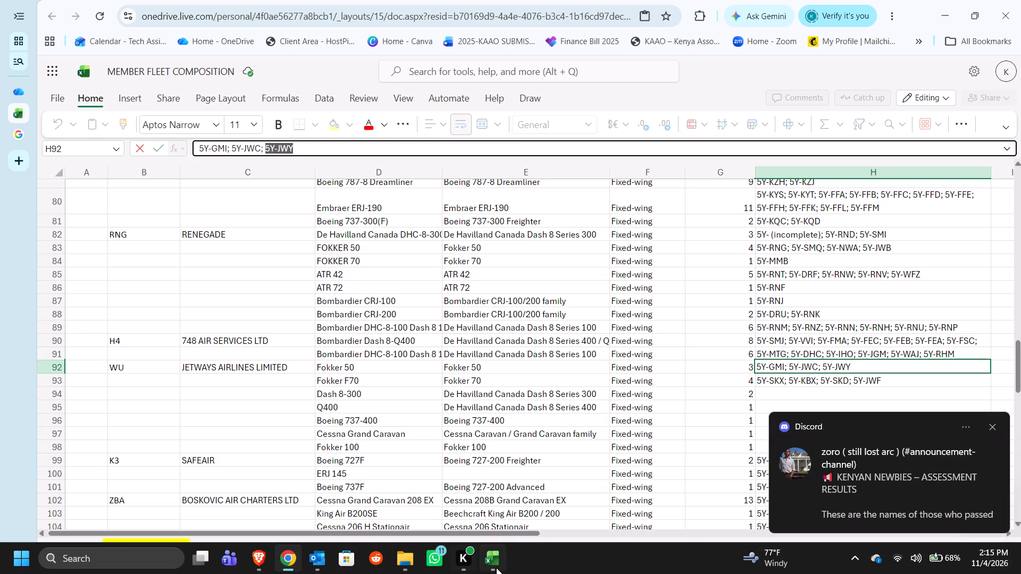
Switch to WAP JAN- SEPT 2026 and search Raw Data for the copied tail number without its hyphen, 5YJWY.
click(496, 568)
click(141, 415)
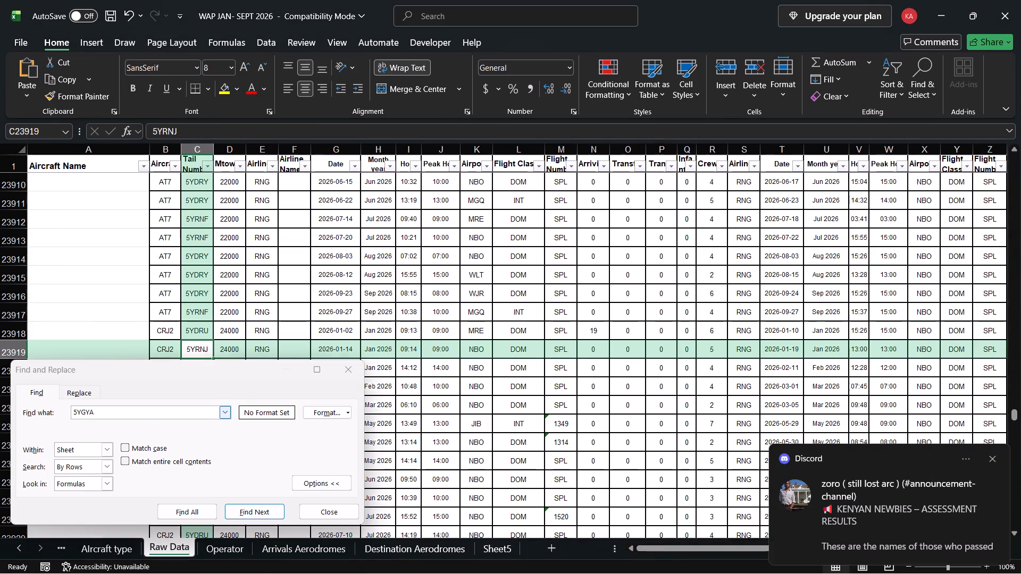
key(BackSpace)
key(BackSpace)
key(BackSpace)
key(BackSpace)
key(BackSpace)
key(BackSpace)
key(BackSpace)
key(BackSpace)
key(BackSpace)
key(BackSpace)
key(BackSpace)
key(BackSpace)
key(BackSpace)
key(BackSpace)
key(BackSpace)
key(BackSpace)
key(BackSpace)
key(BackSpace)
key(BackSpace)
key(BackSpace)
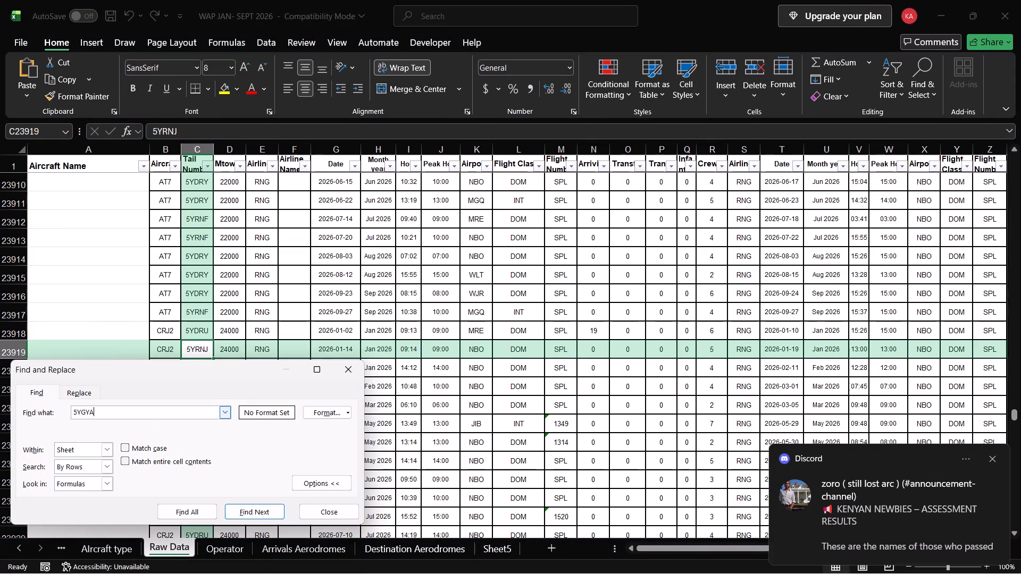
key(BackSpace)
key(BackSpace)
key(BackSpace)
key(BackSpace)
key(ctrl+v)
key(Left)
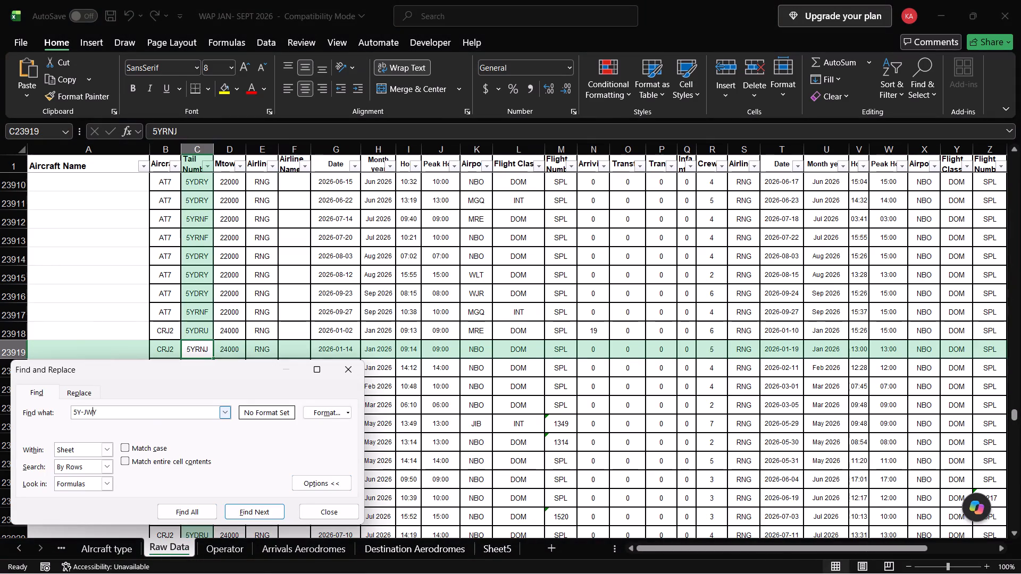
key(Left)
key(Left)
key(BackSpace)
key(Return)
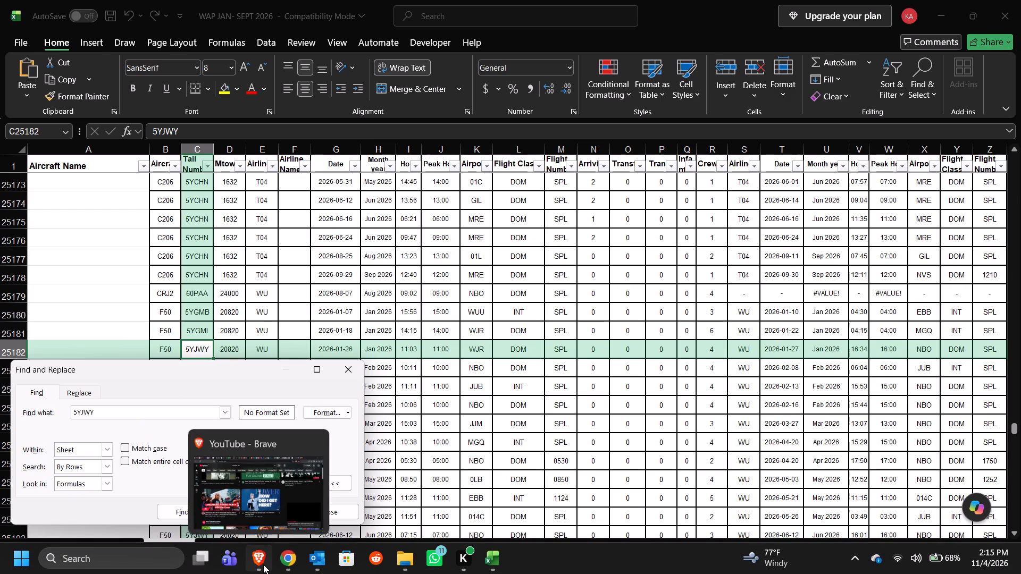
Switch to MEMBER FLEET COMPOSITION and check Mombasa Air Safari's operator code in B106 and its DeHavilland Dash 8-200 tail number in H106.
click(263, 564)
click(296, 570)
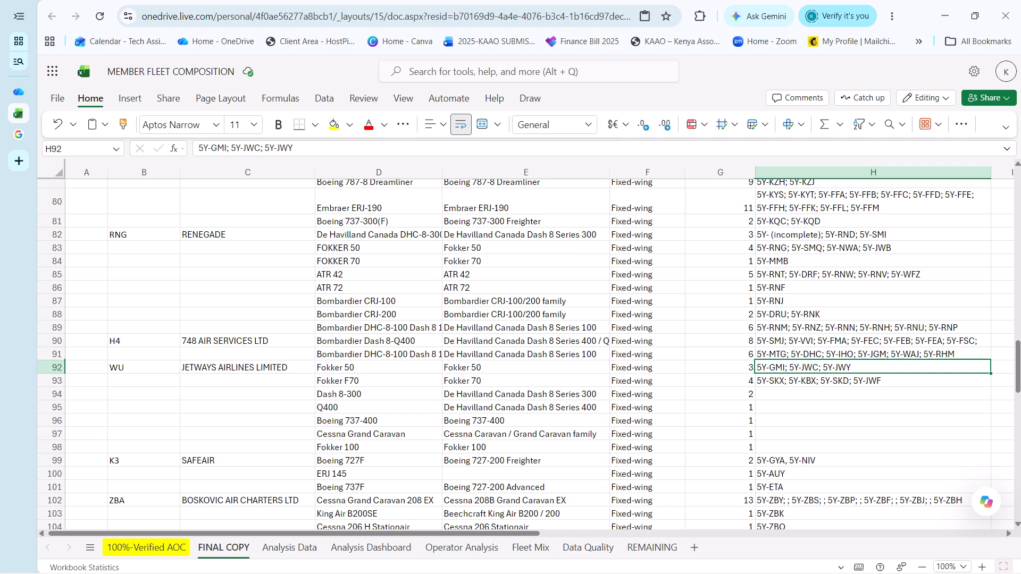
scroll(138, 370, down, 2)
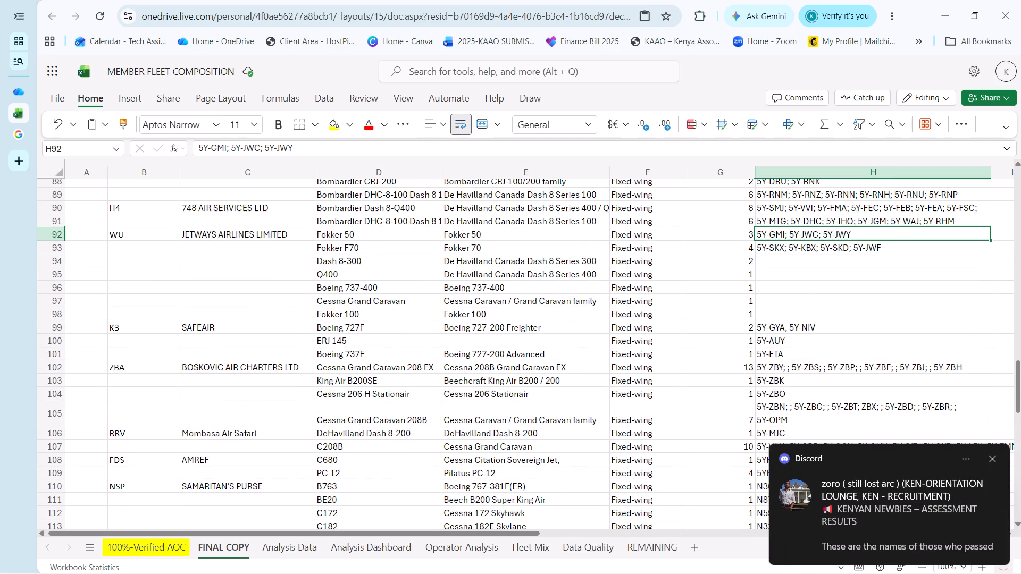
scroll(143, 371, down, 1)
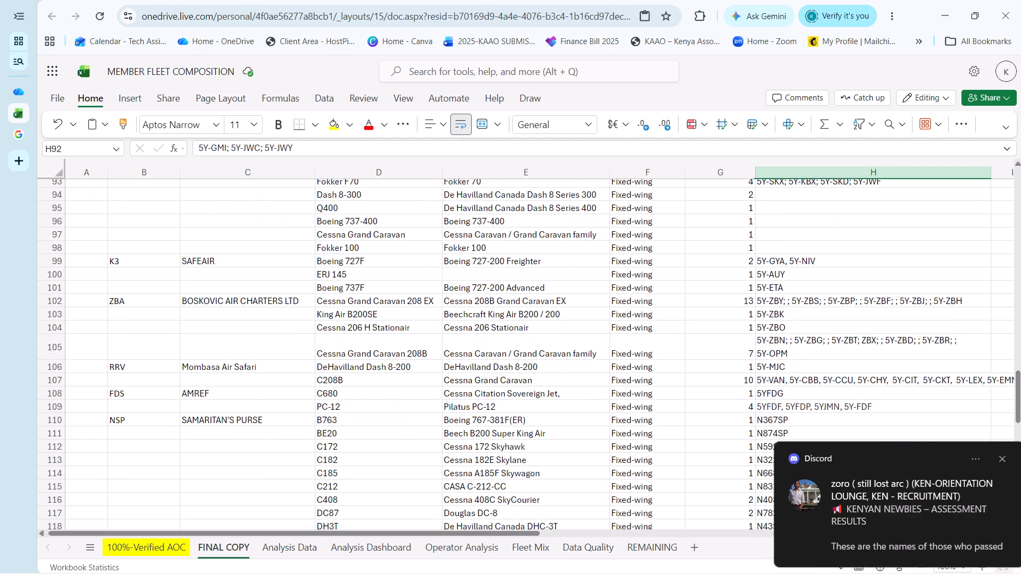
click(143, 370)
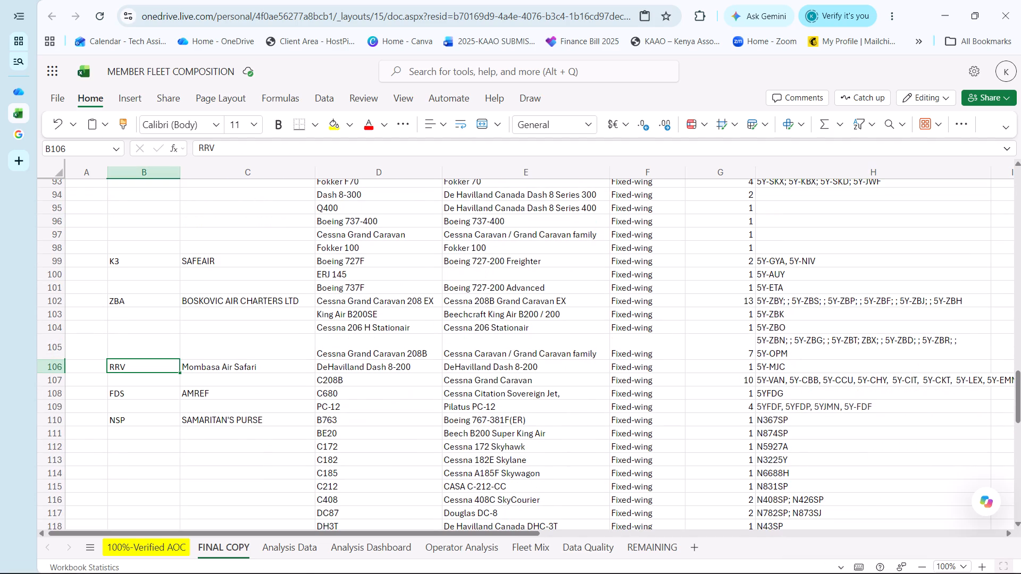
click(794, 368)
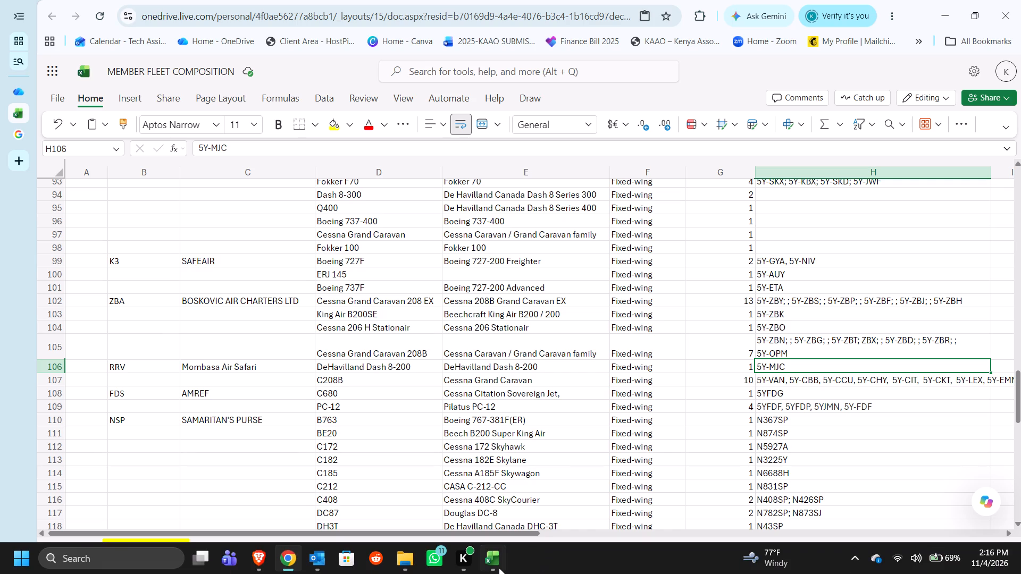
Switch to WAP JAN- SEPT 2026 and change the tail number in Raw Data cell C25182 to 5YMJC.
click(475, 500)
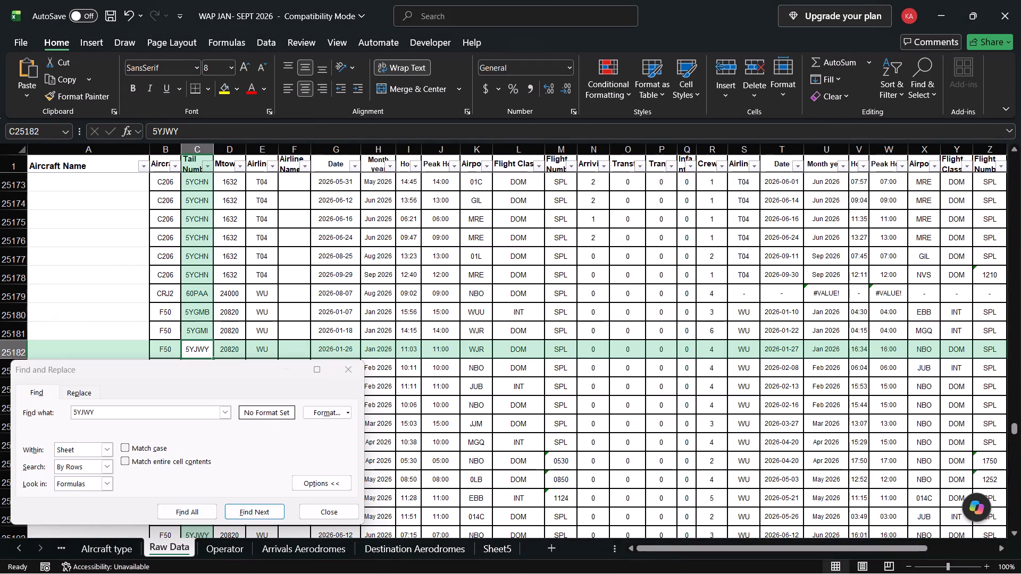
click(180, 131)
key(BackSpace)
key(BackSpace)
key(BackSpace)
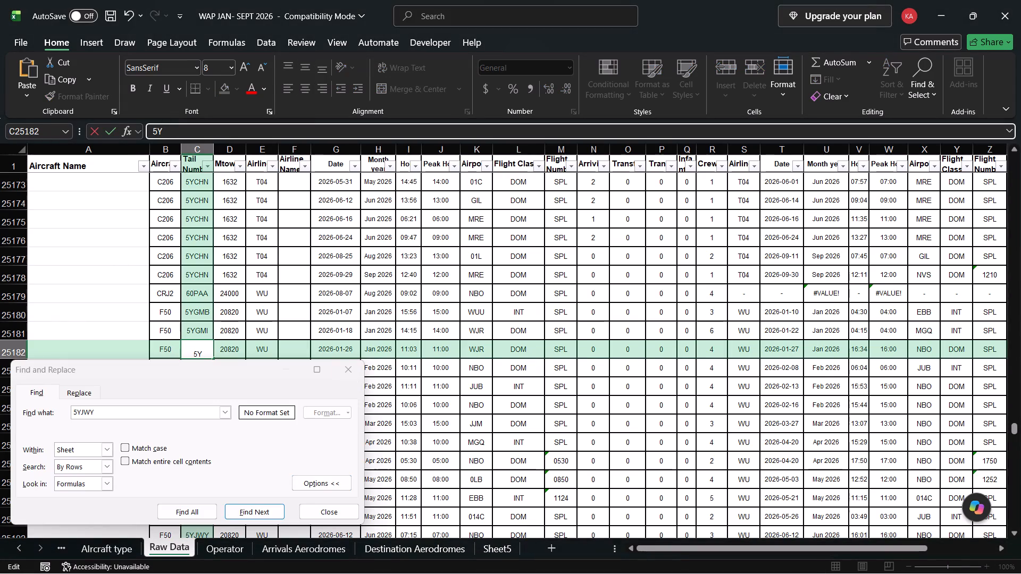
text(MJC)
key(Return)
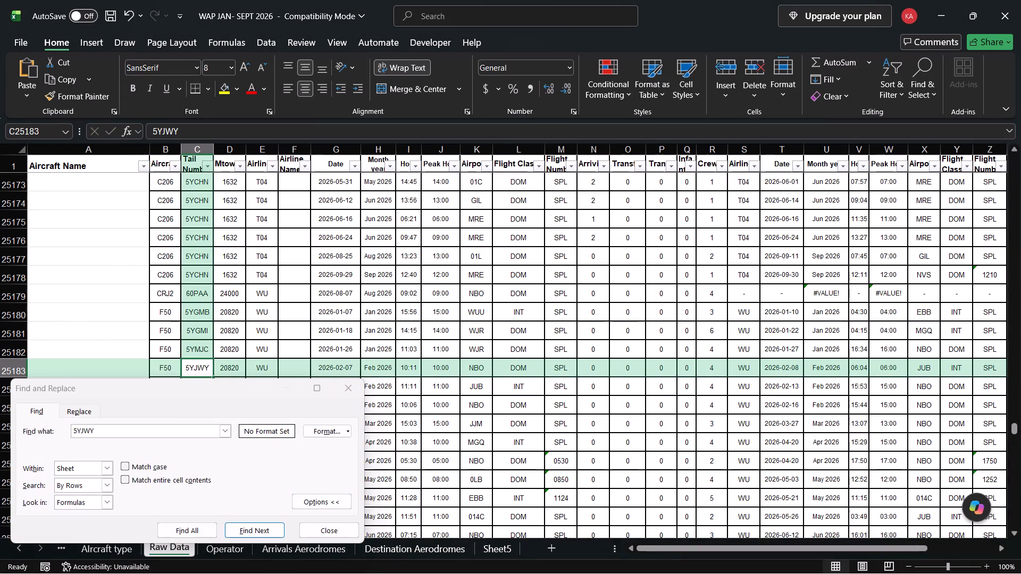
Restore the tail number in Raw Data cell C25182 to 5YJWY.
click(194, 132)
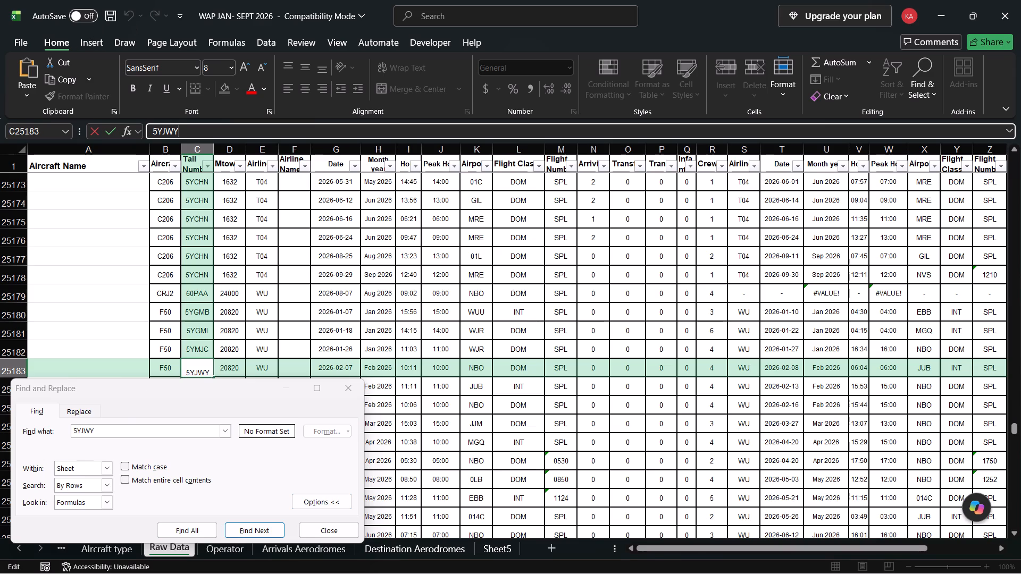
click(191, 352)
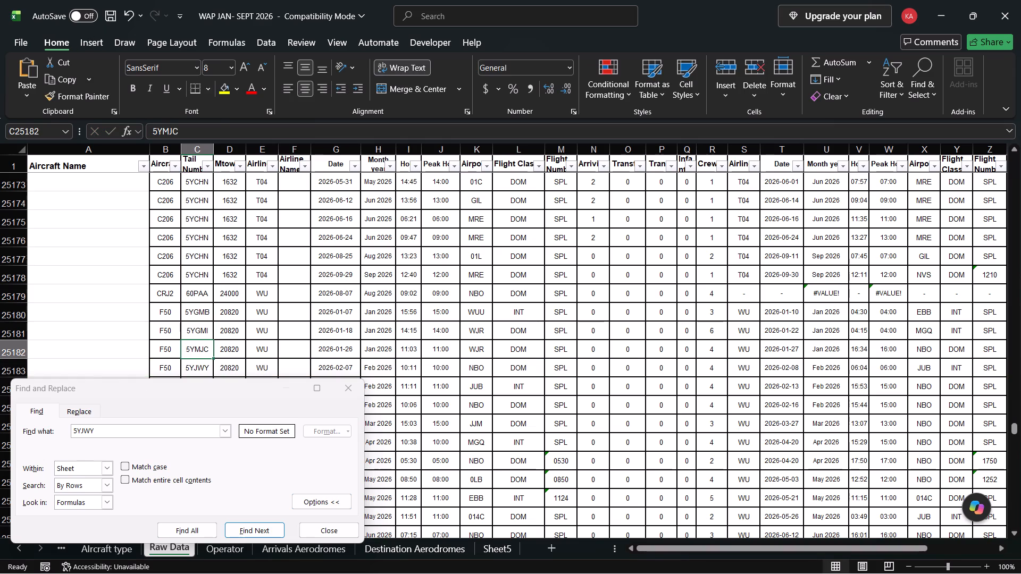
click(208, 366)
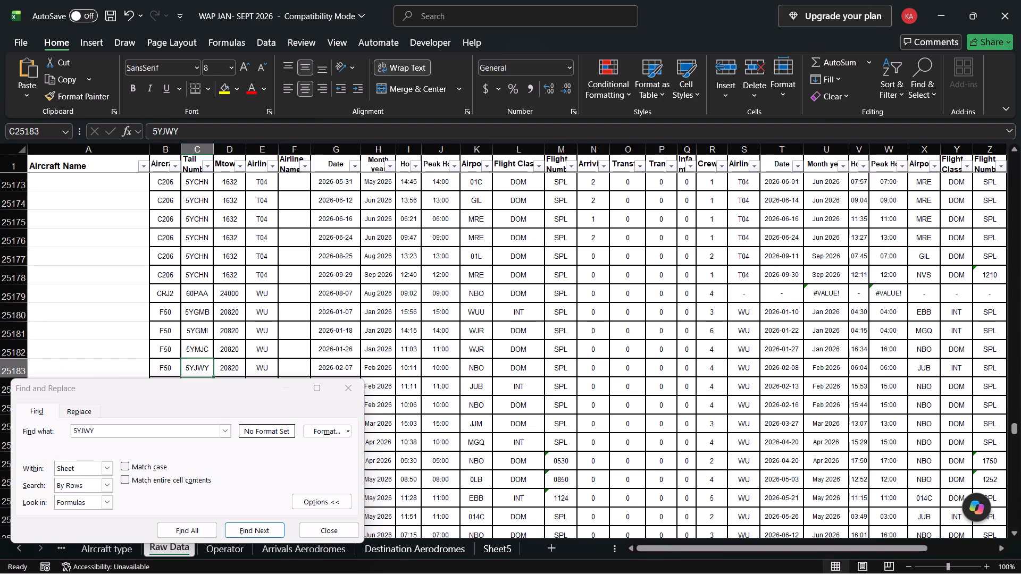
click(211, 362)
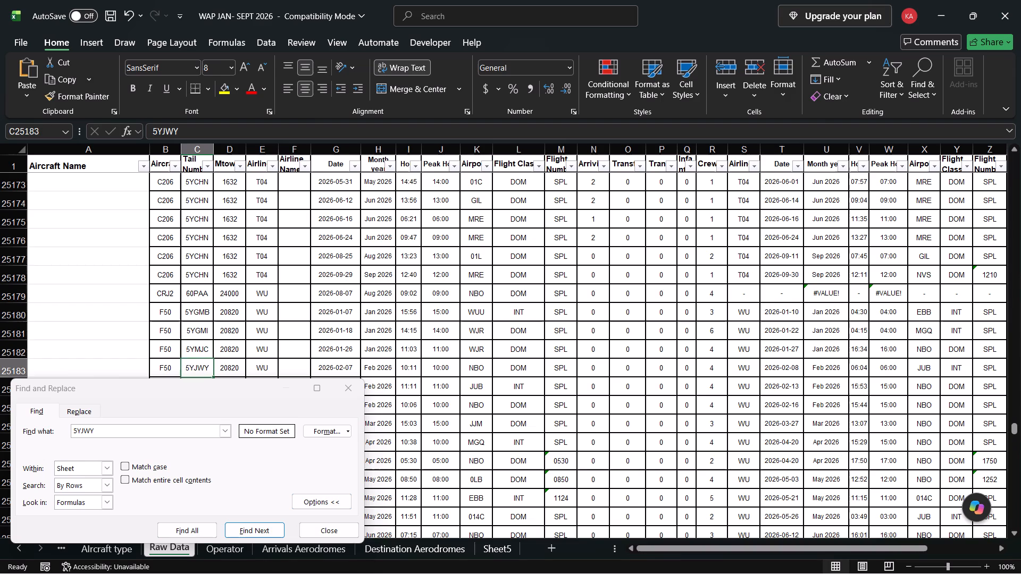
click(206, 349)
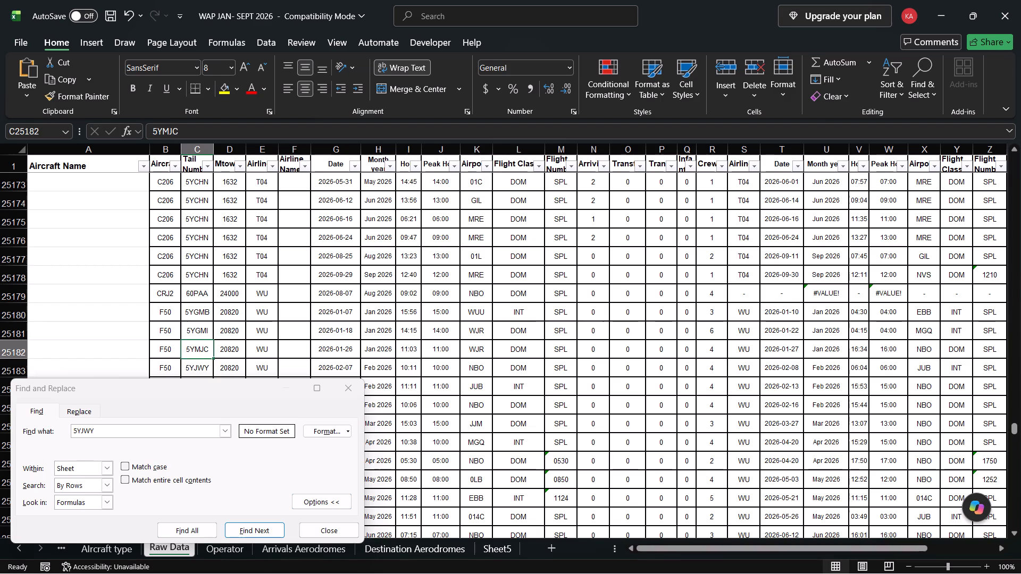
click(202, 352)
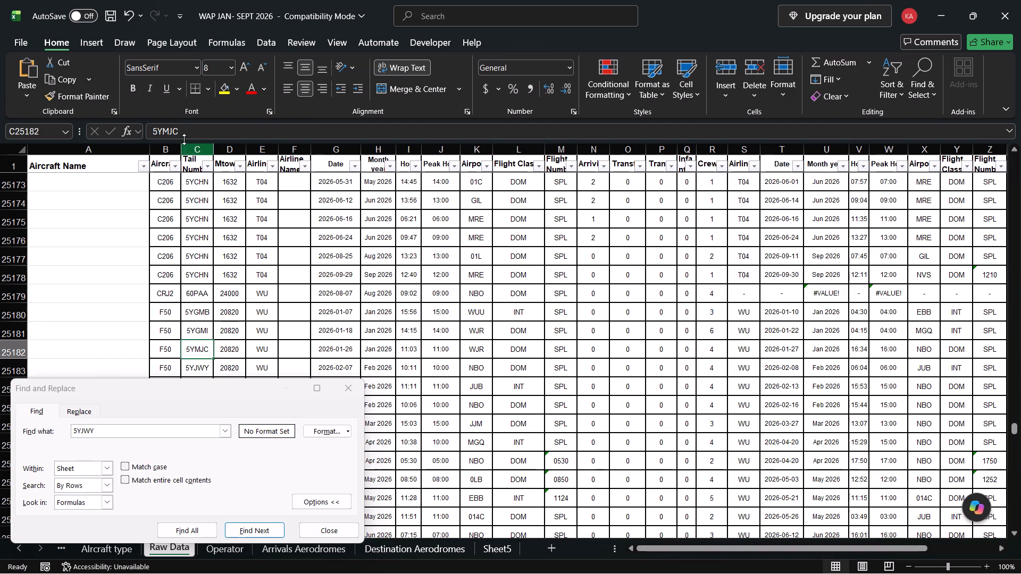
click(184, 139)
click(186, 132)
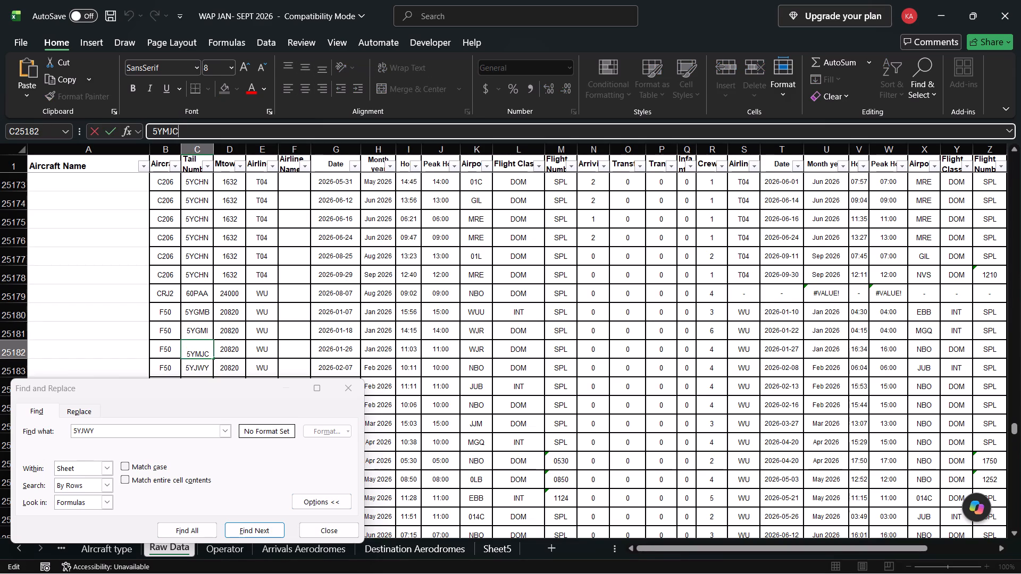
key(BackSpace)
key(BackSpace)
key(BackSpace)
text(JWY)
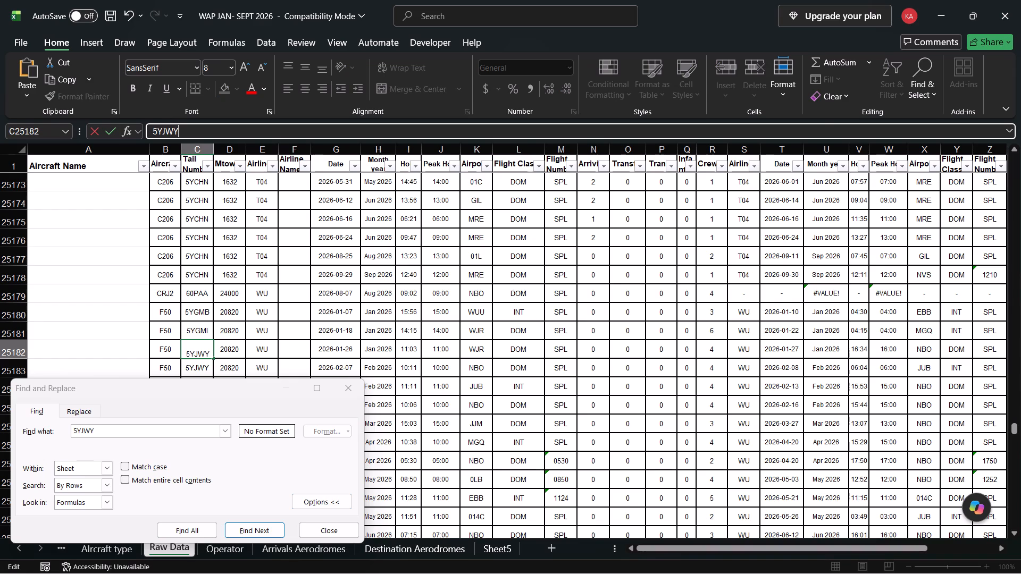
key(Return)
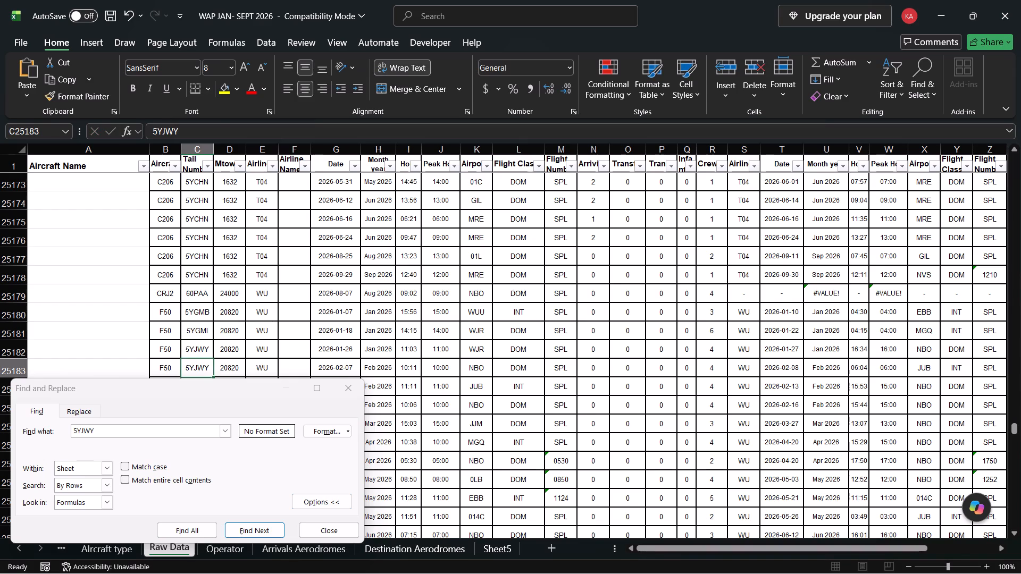
Search Raw Data for Mombasa Air Safari's tail number without its hyphen, 5YMJC.
scroll(190, 239, down, 6)
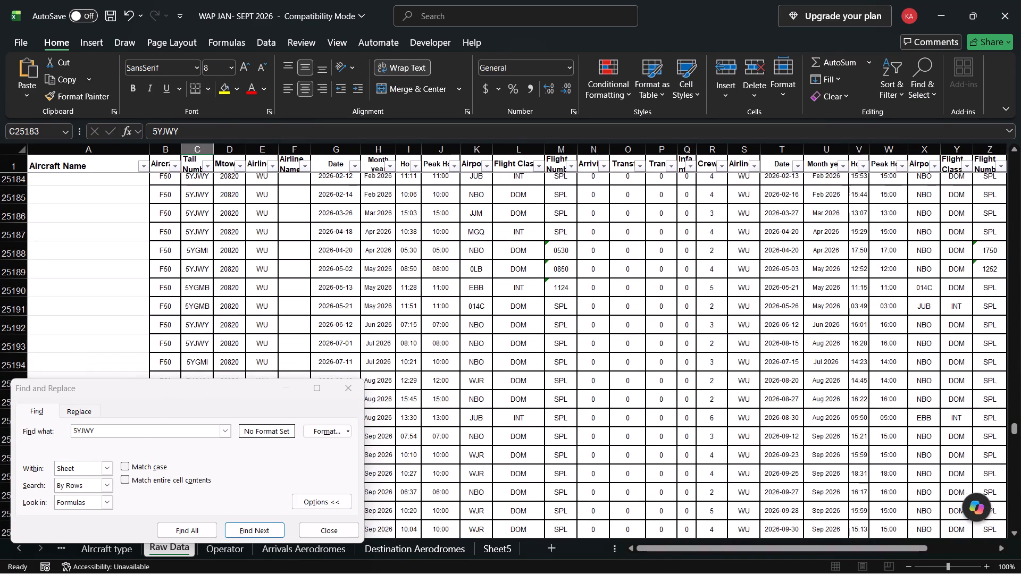
click(127, 423)
click(122, 429)
key(BackSpace)
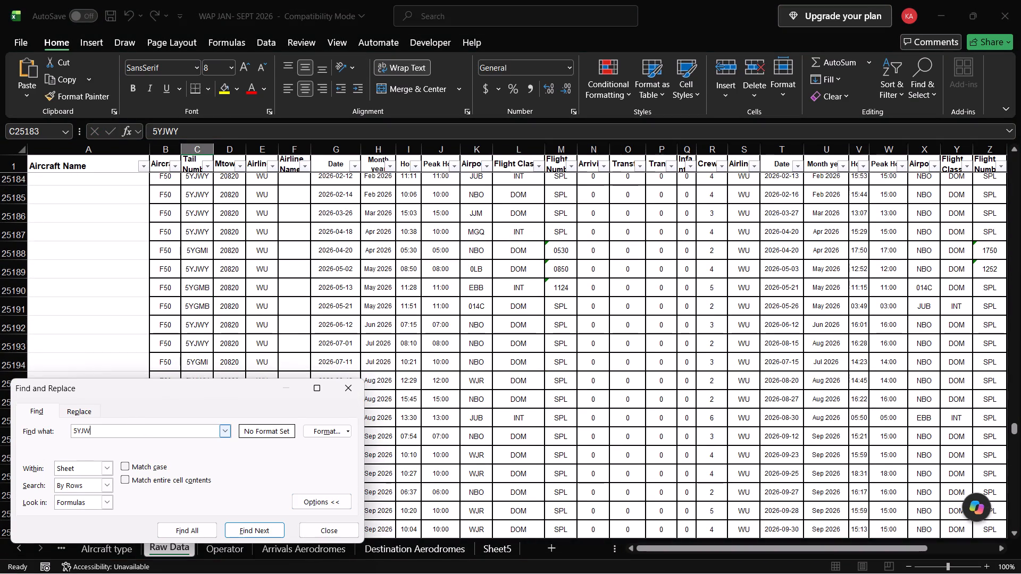
key(BackSpace)
key(BackSpace)
text(MJC)
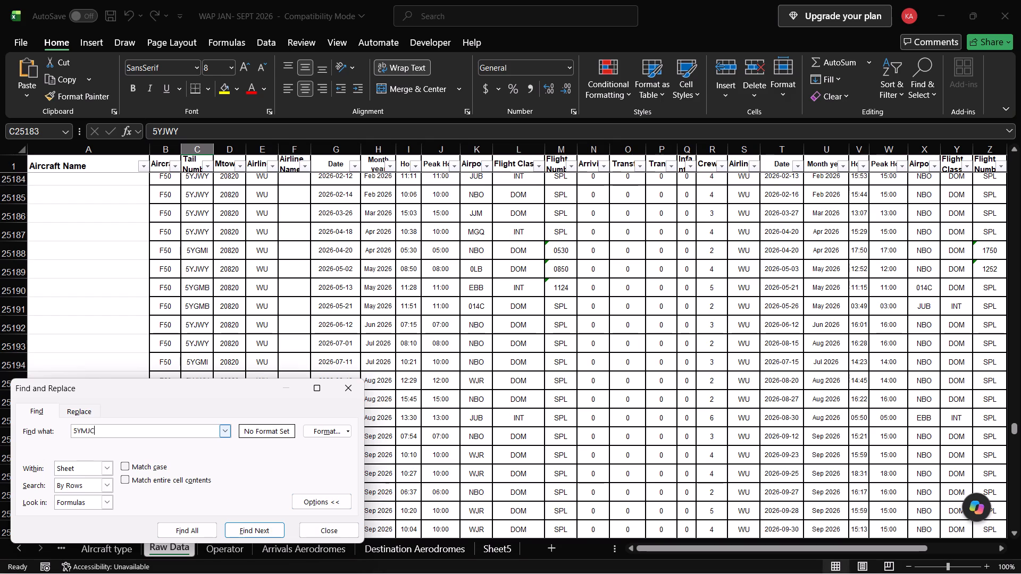
key(Return)
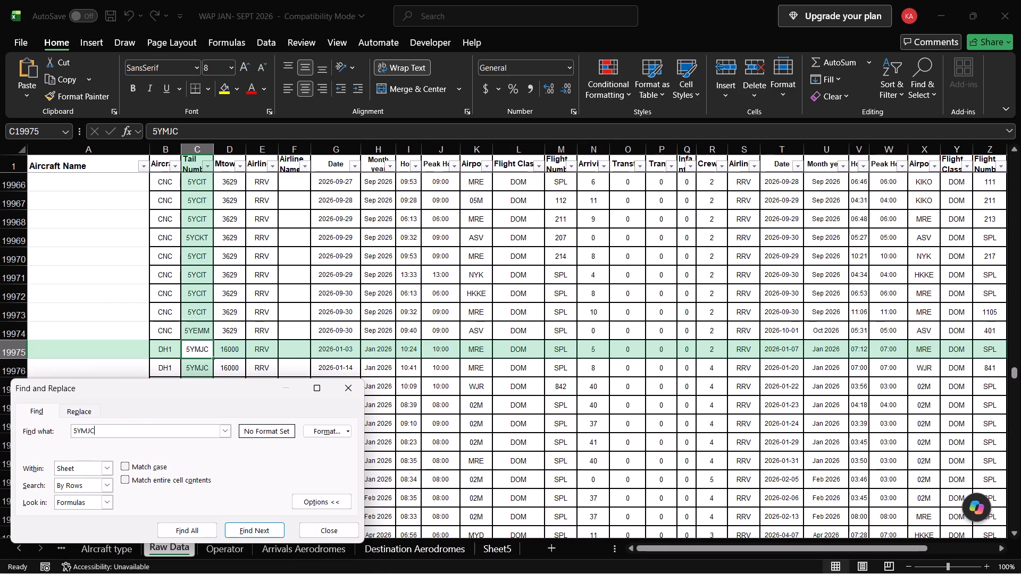
Check the AMREF operator code in MEMBER FLEET COMPOSITION, and search Raw Data in WAP JAN- SEPT 2026 for FDS.
click(255, 565)
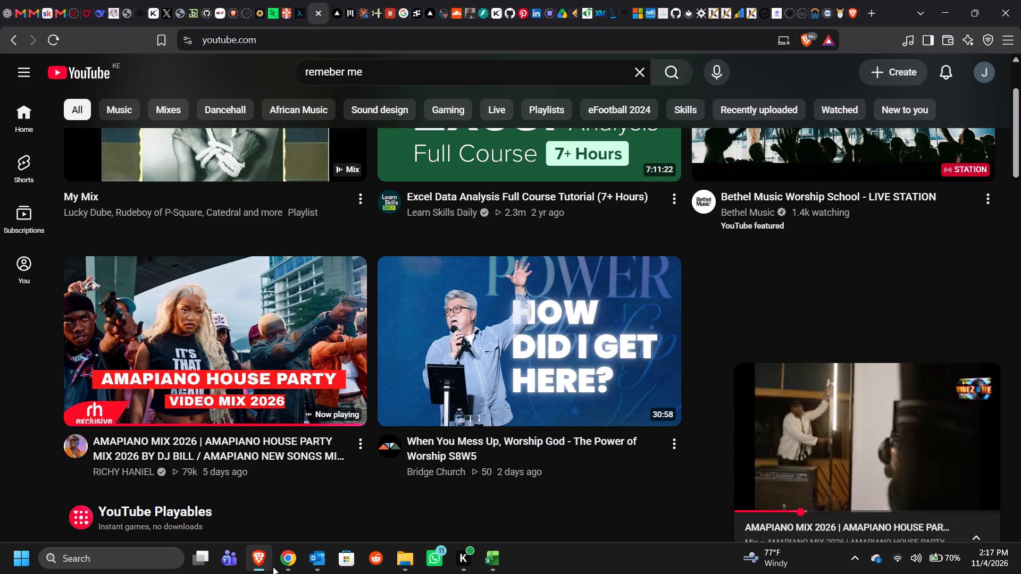
click(275, 567)
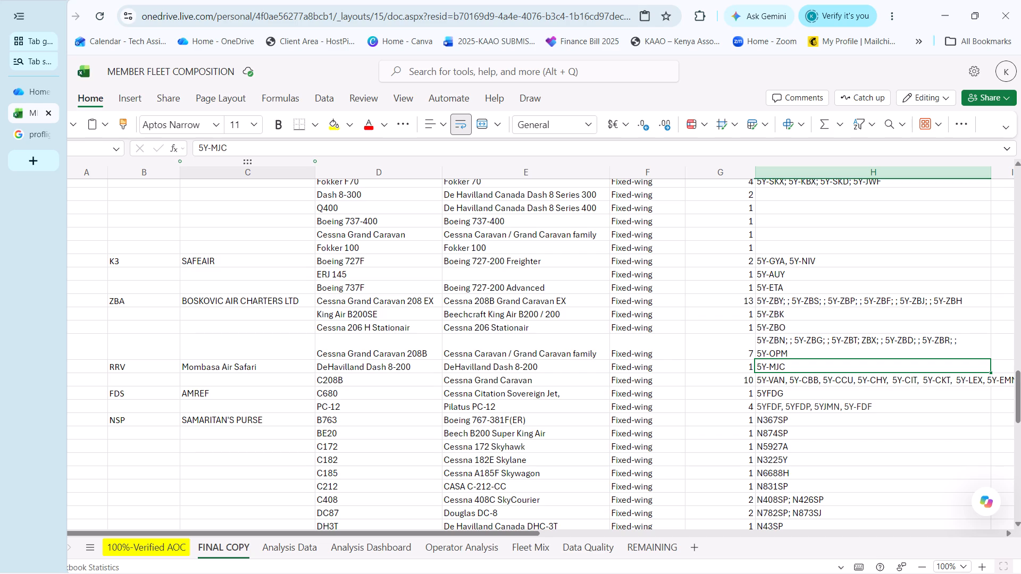
click(487, 562)
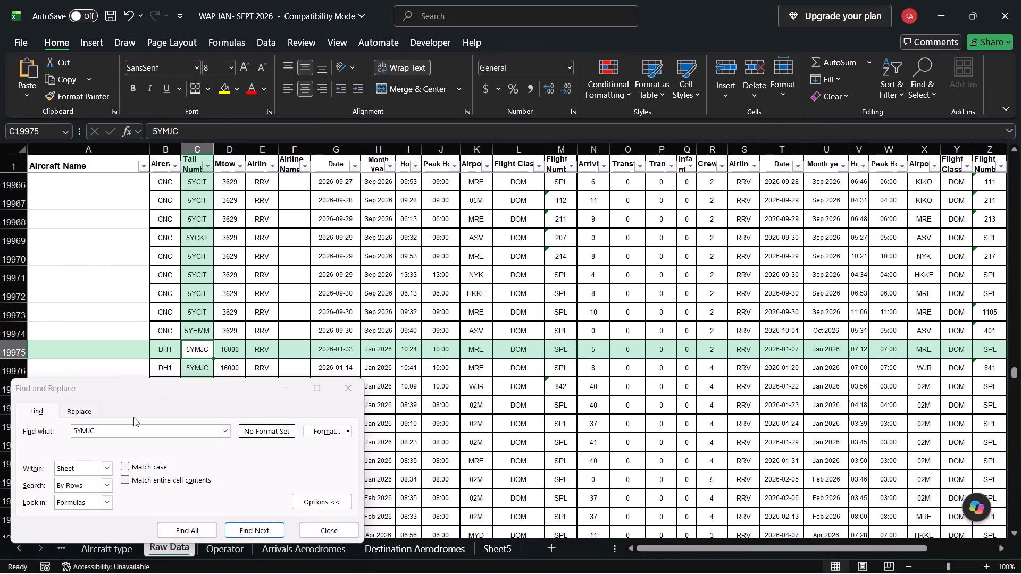
click(124, 431)
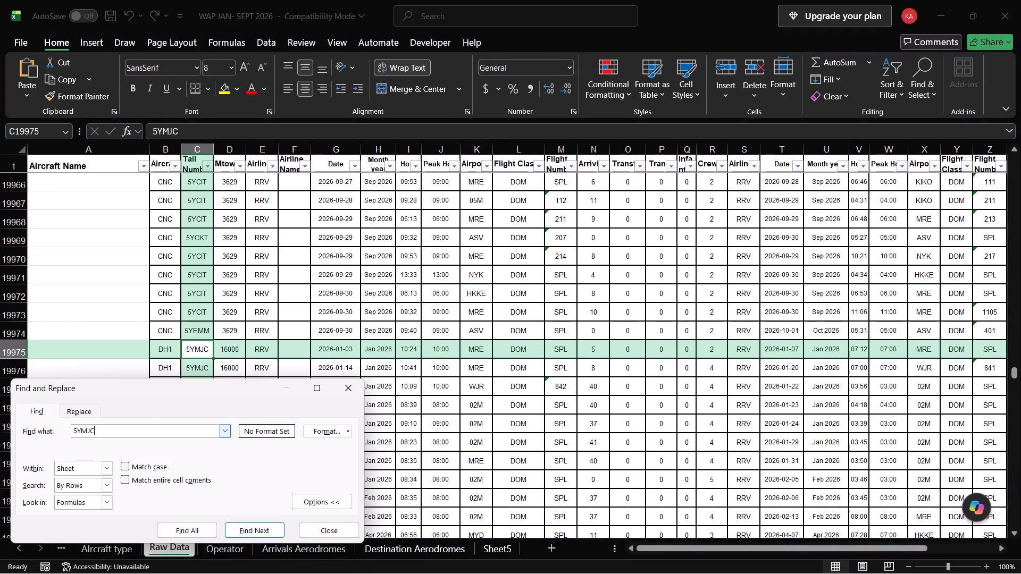
key(BackSpace)
key(BackSpace)
key(BackSpace)
key(BackSpace)
key(BackSpace)
key(BackSpace)
key(BackSpace)
key(BackSpace)
key(BackSpace)
key(BackSpace)
key(BackSpace)
key(BackSpace)
key(BackSpace)
key(BackSpace)
key(BackSpace)
text(FDS)
key(Return)
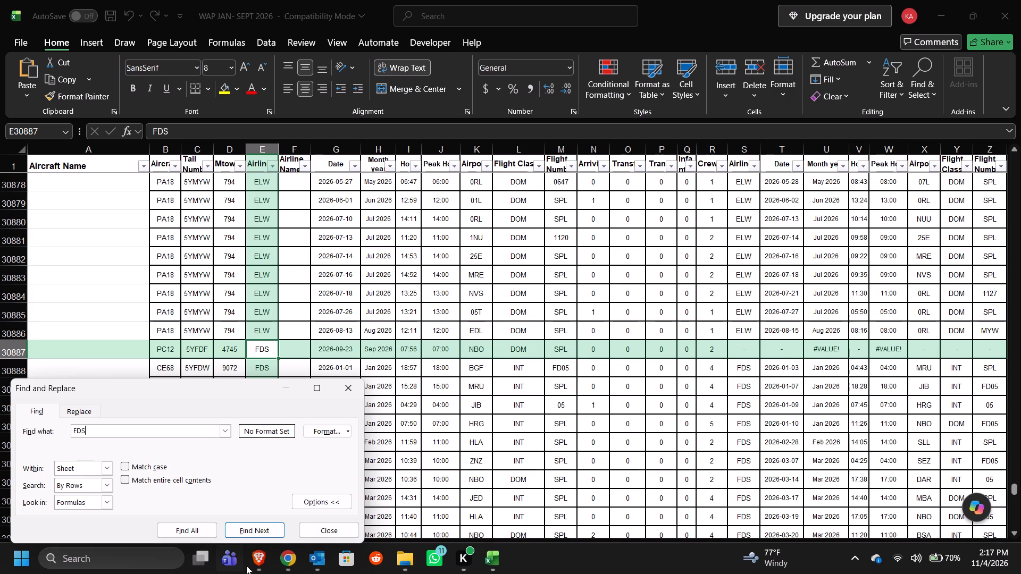
Check the SAMARITAN'S PURSE operator code in MEMBER FLEET COMPOSITION, and search Raw Data in WAP JAN- SEPT 2026 for NSP.
click(258, 564)
click(290, 562)
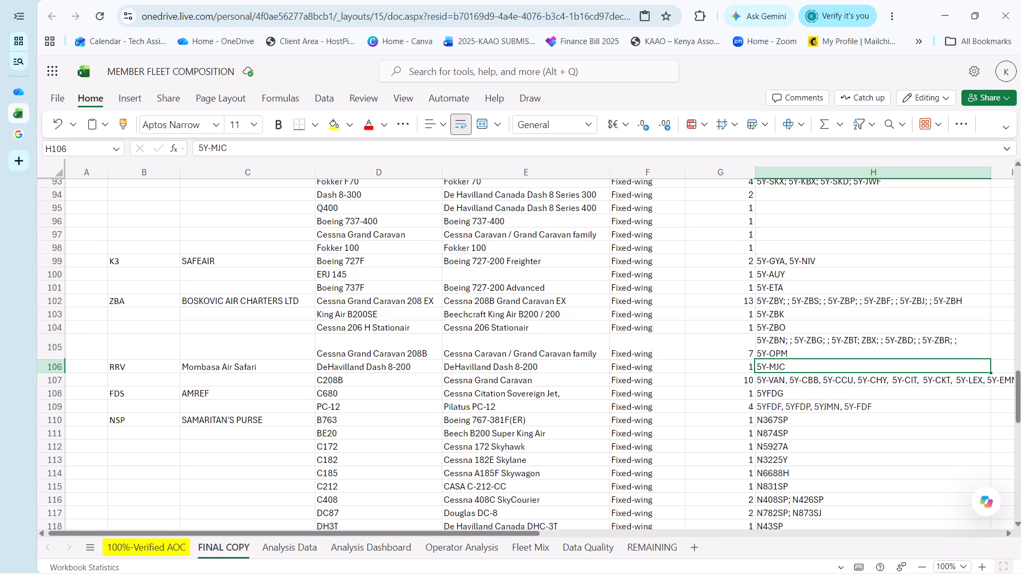
scroll(793, 451, down, 1)
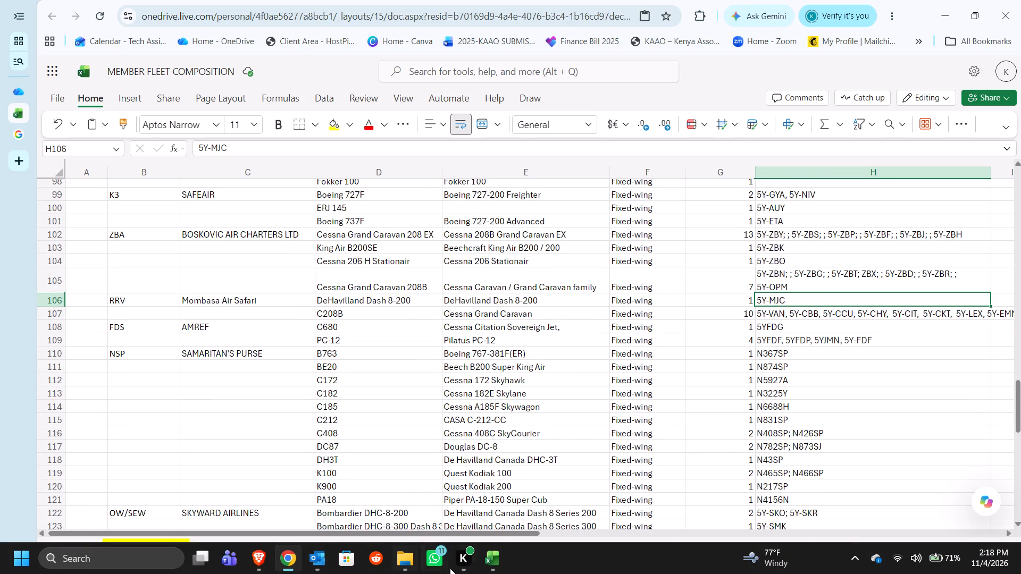
click(489, 568)
click(125, 436)
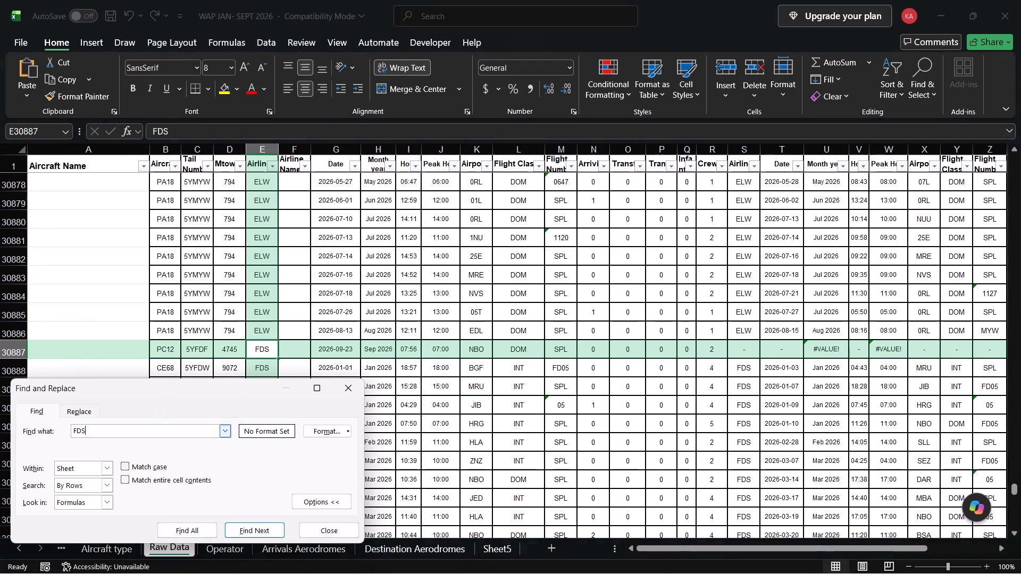
key(BackSpace)
key(BackSpace)
key(BackSpace)
key(BackSpace)
text(NSP)
key(Return)
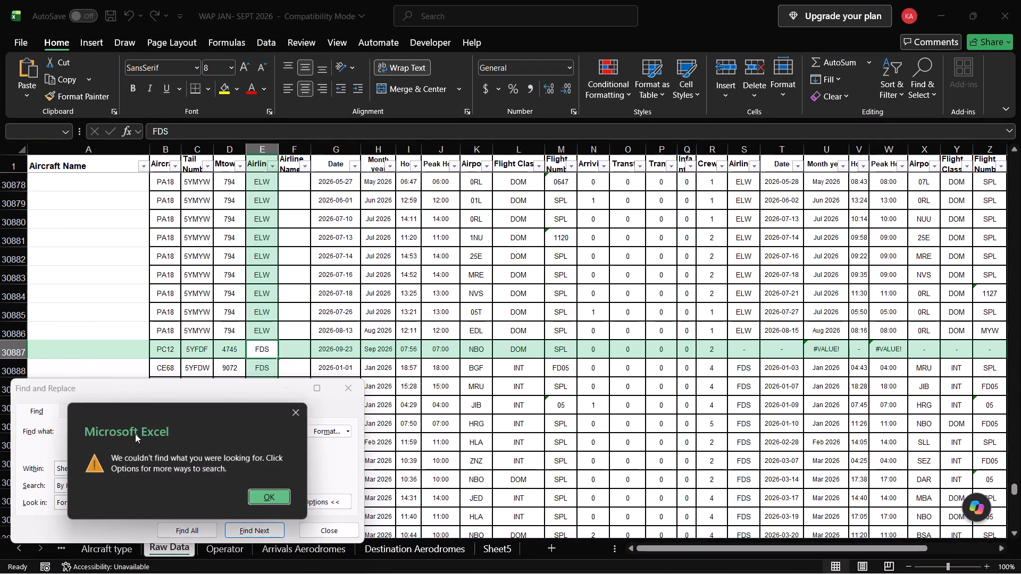
click(257, 502)
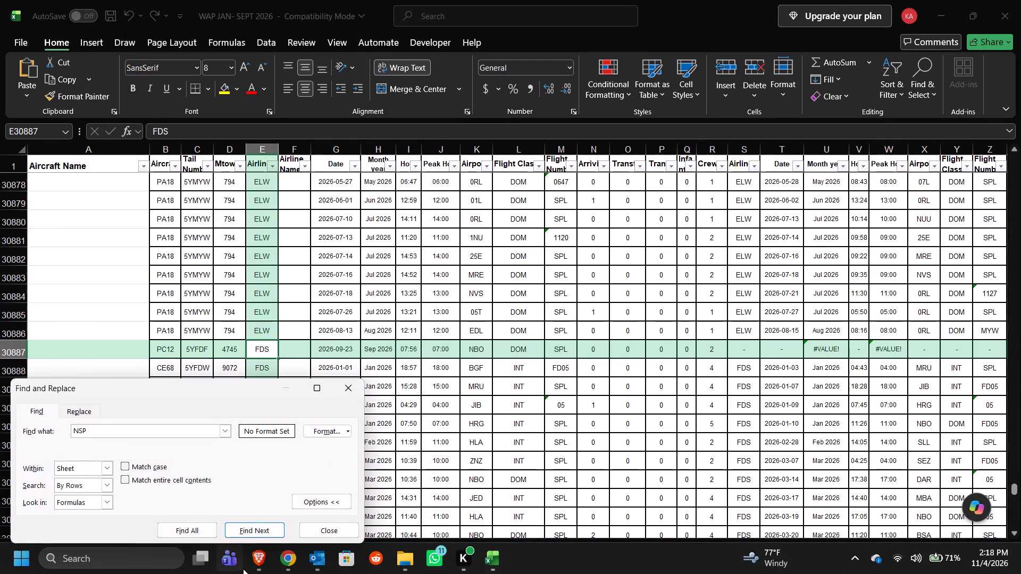
Recheck the SAMARITAN'S PURSE entries in MEMBER FLEET COMPOSITION and return to WAP JAN- SEPT 2026.
click(287, 568)
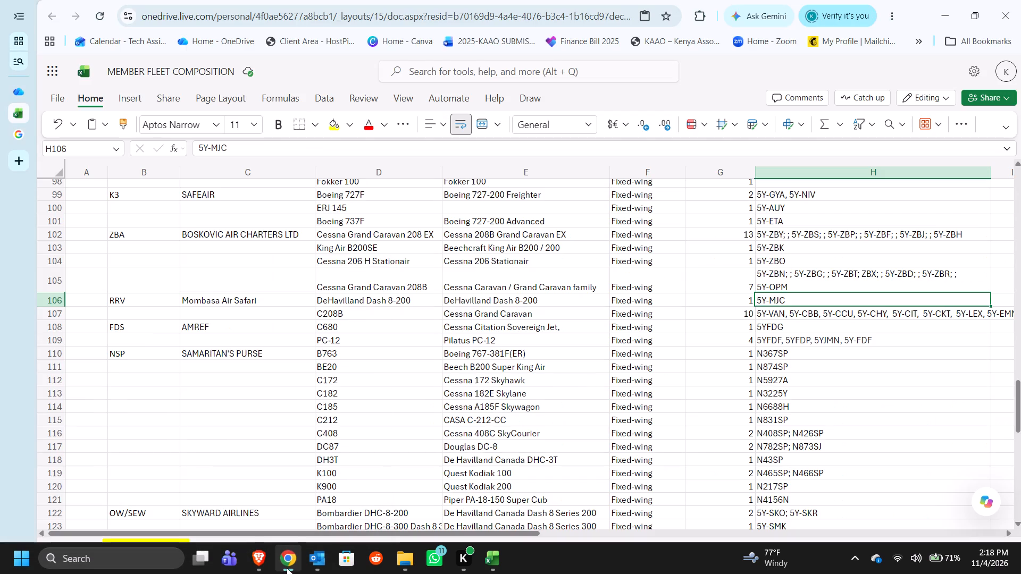
click(483, 563)
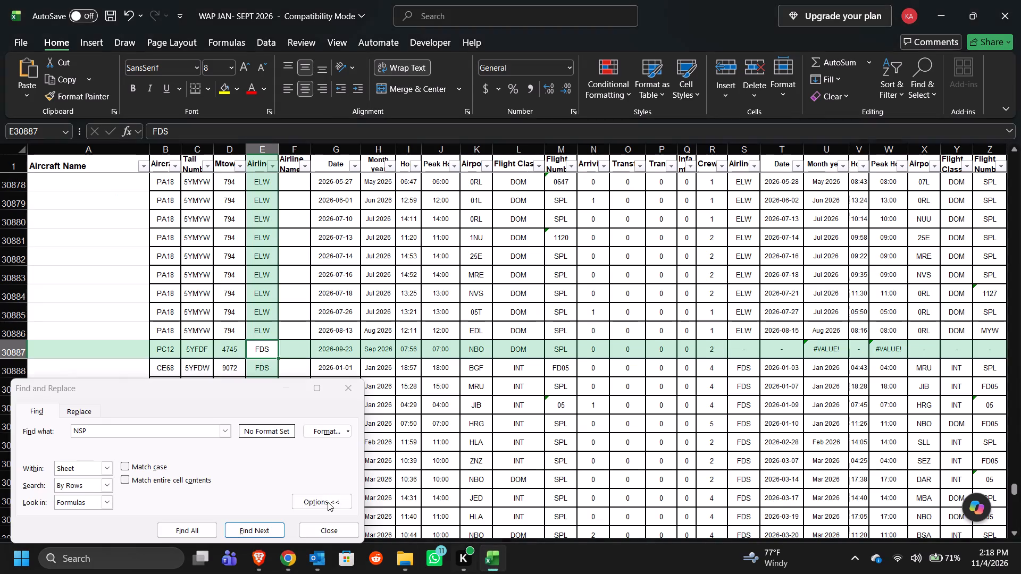
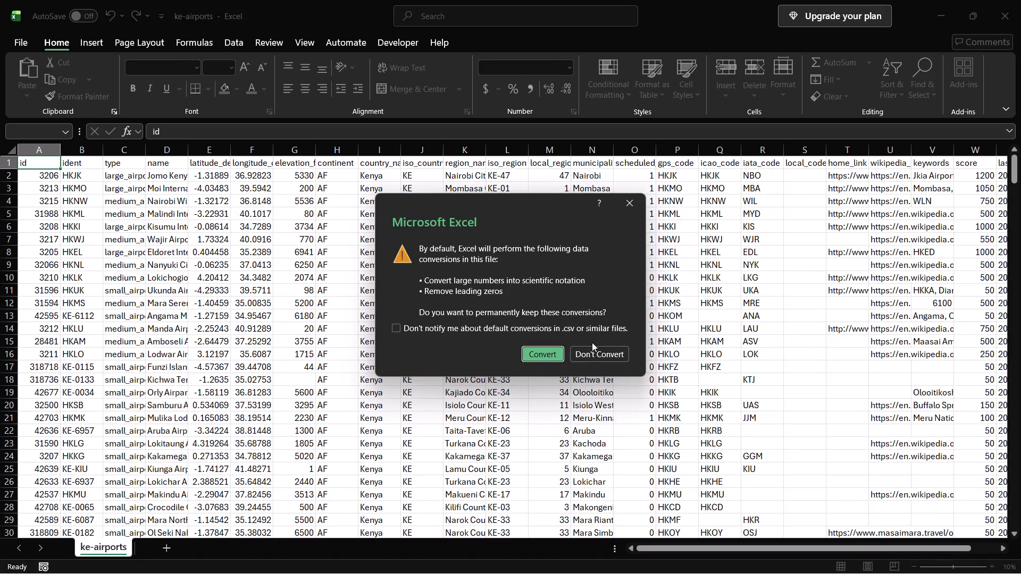
Dismiss the default data conversion prompt without choosing a conversion option and close the ke-airports workbook.
click(626, 204)
click(1009, 13)
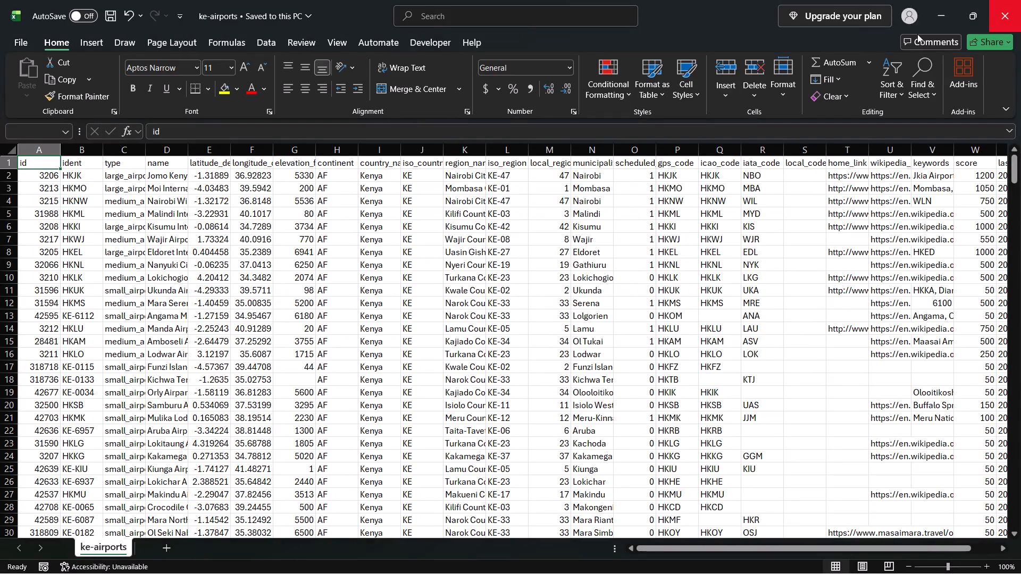
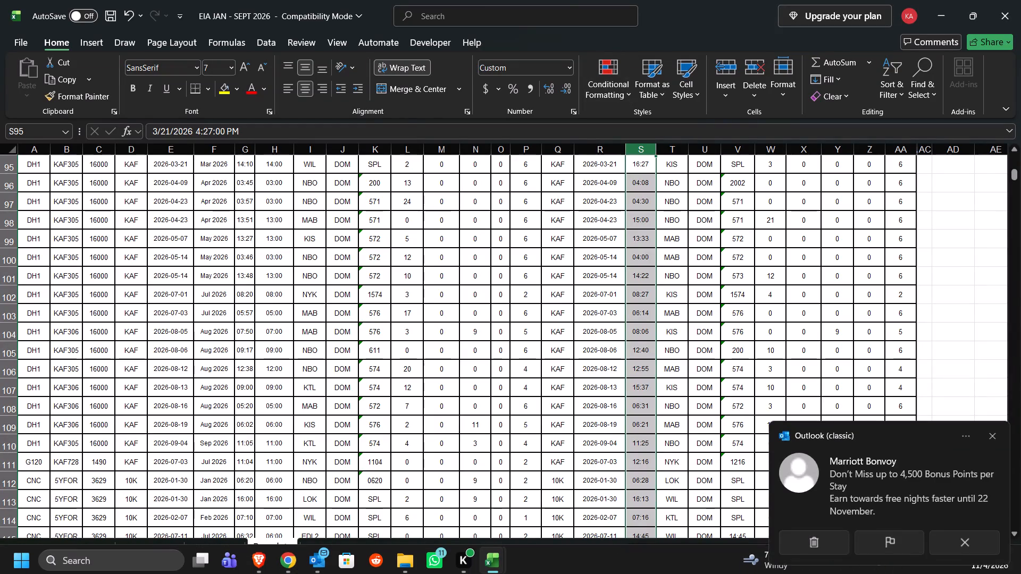
Search the Raw Data sheet of the WAP JAN- SEPT 2026 workbook for tail number 5YGCC.
click(291, 568)
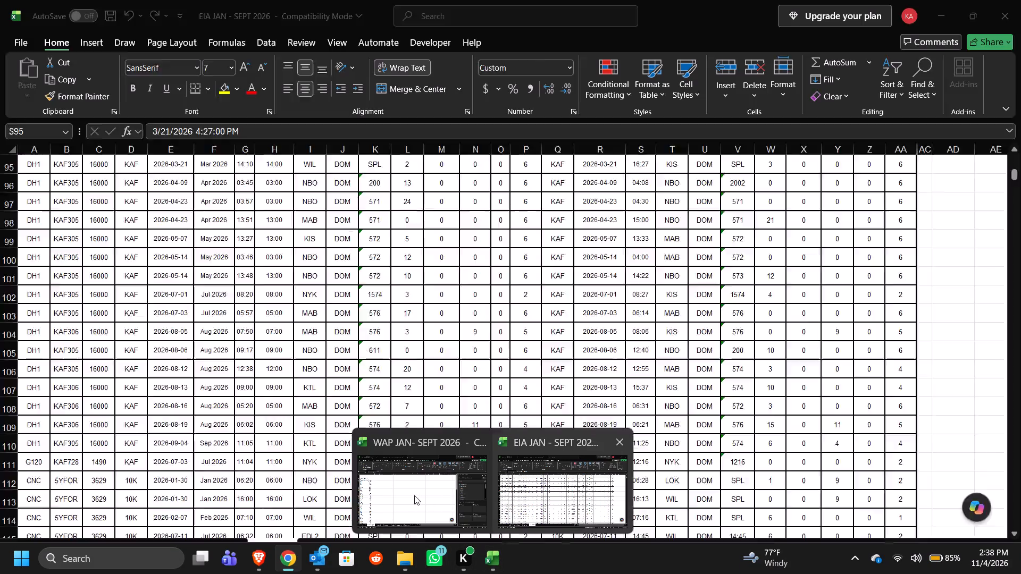
click(412, 495)
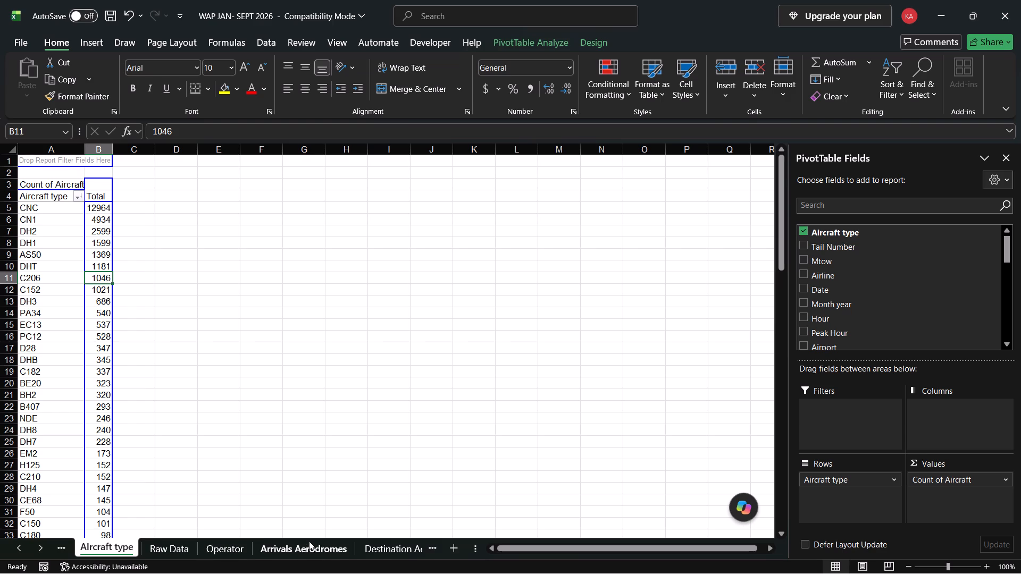
click(231, 548)
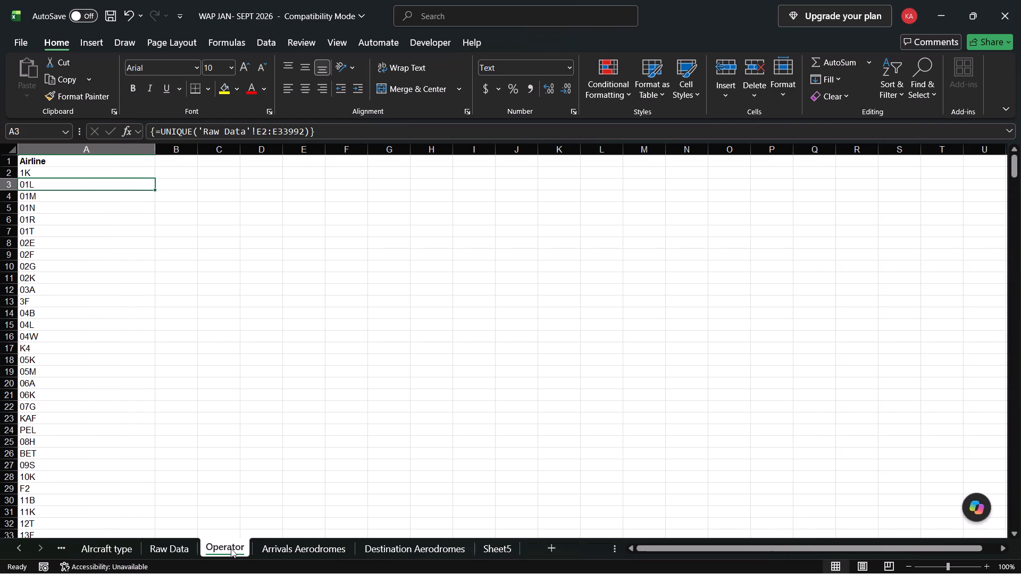
click(428, 551)
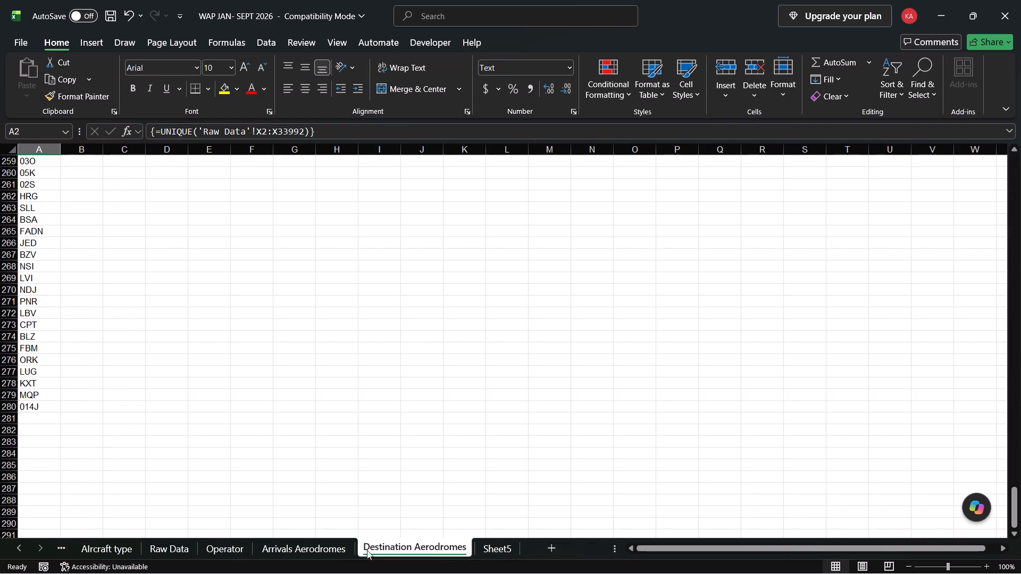
click(168, 550)
click(379, 337)
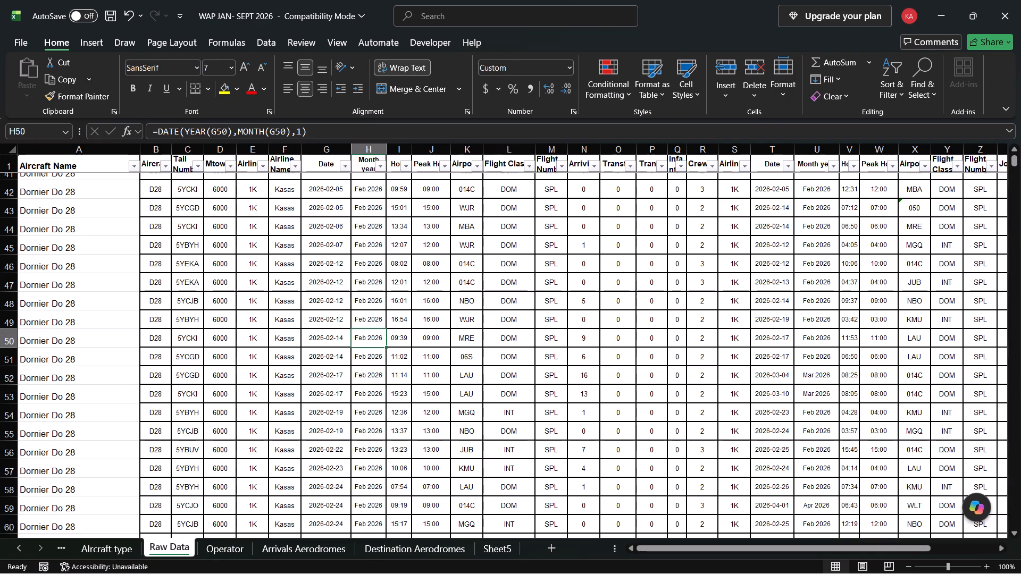
key(ctrl+f)
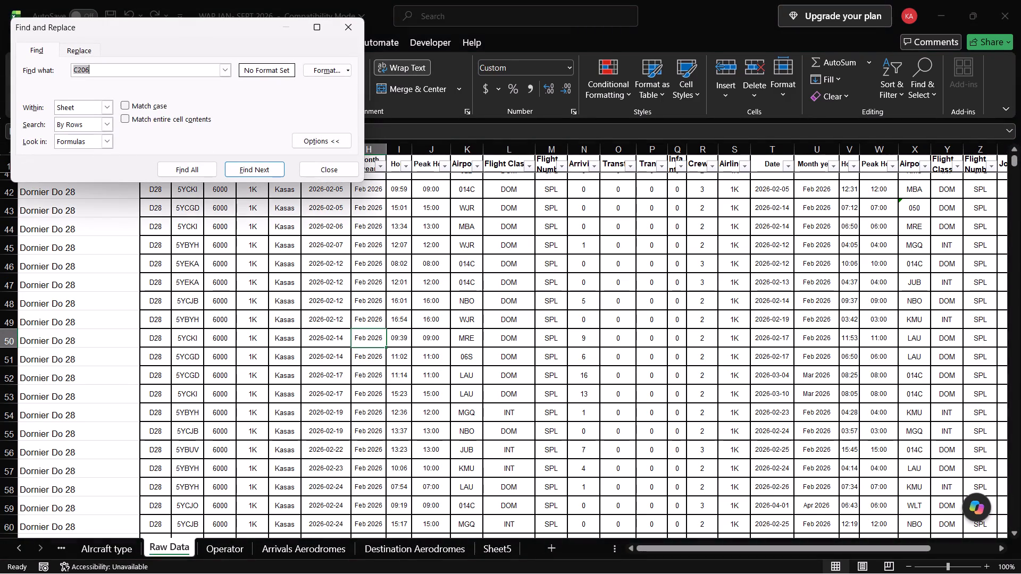
key(BackSpace)
text(GCC)
key(Left)
key(Left)
key(Left)
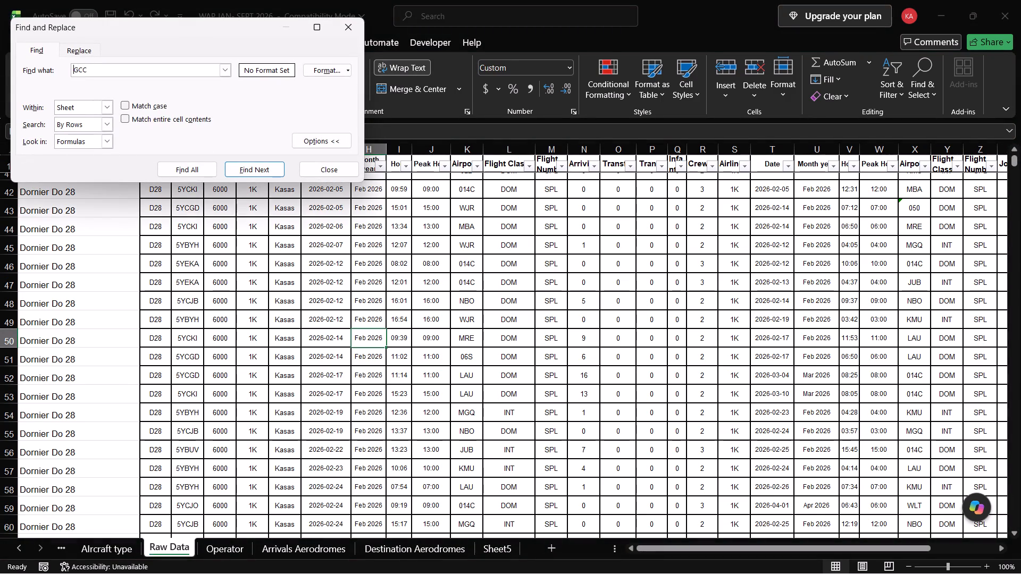
text(5Y)
key(Return)
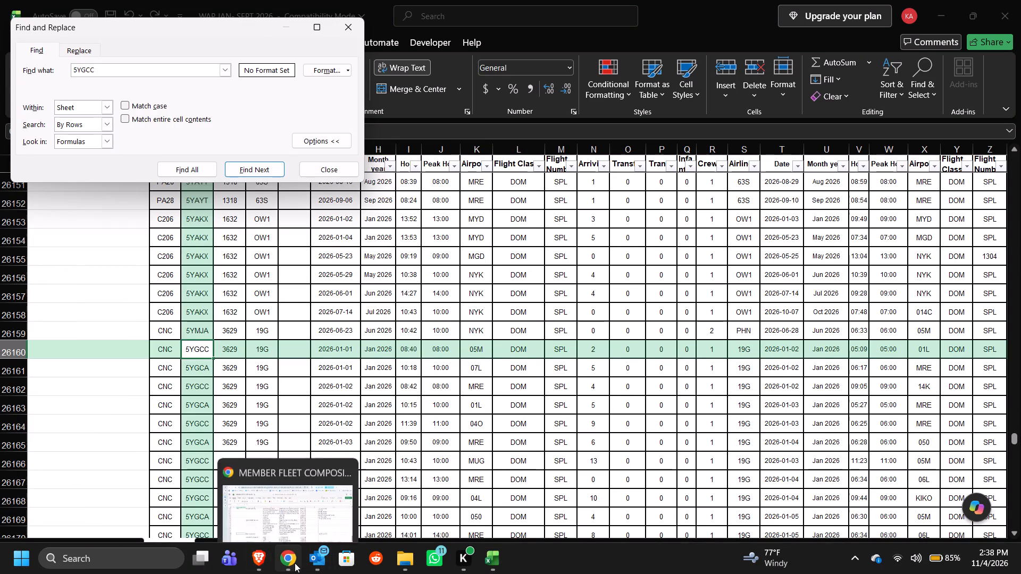
Switch to MEMBER FLEET COMPOSITION in Chrome and enter operator code 19C for Governors Aviation on the FINAL COPY sheet.
click(282, 507)
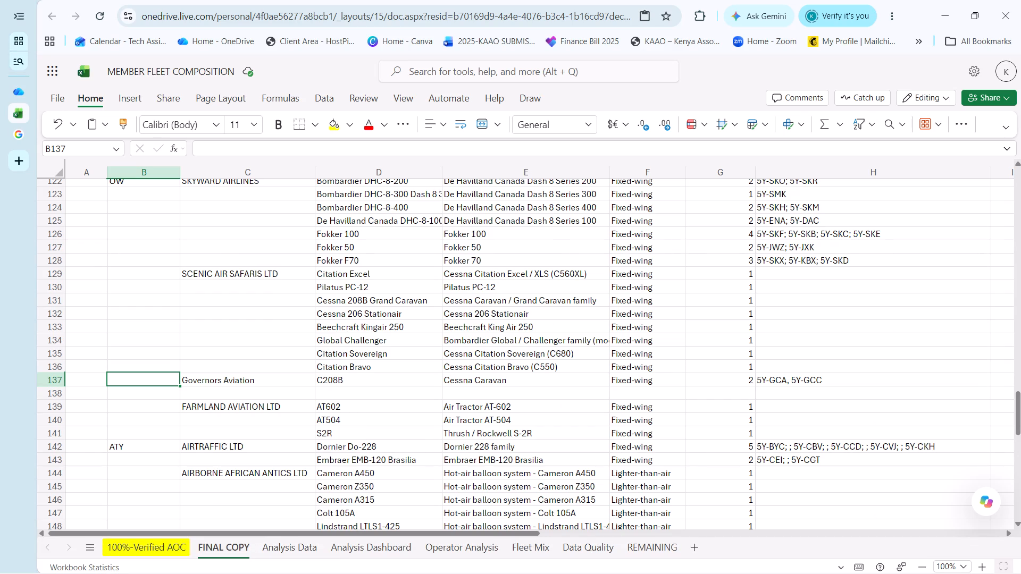
text(19C)
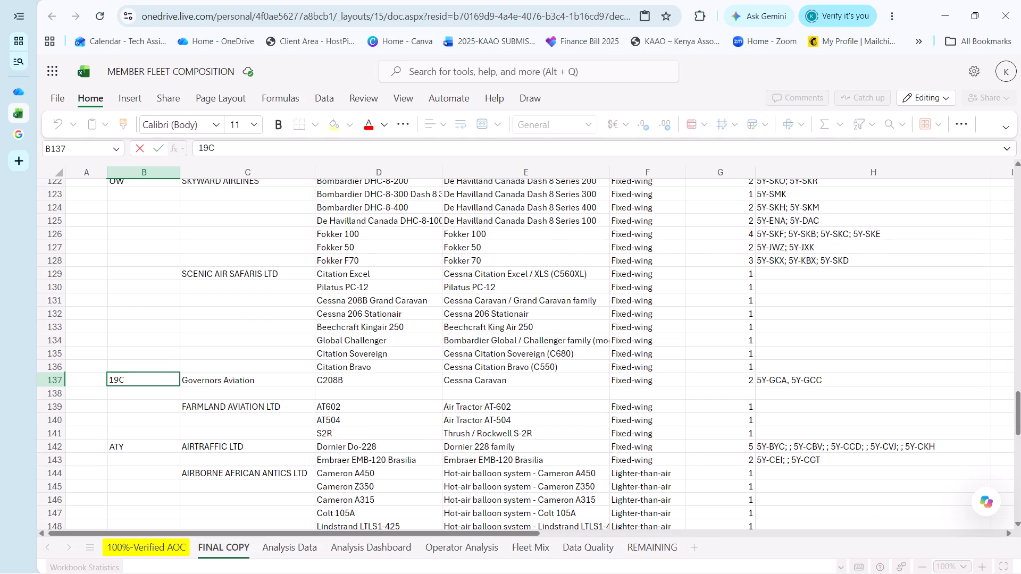
click(145, 276)
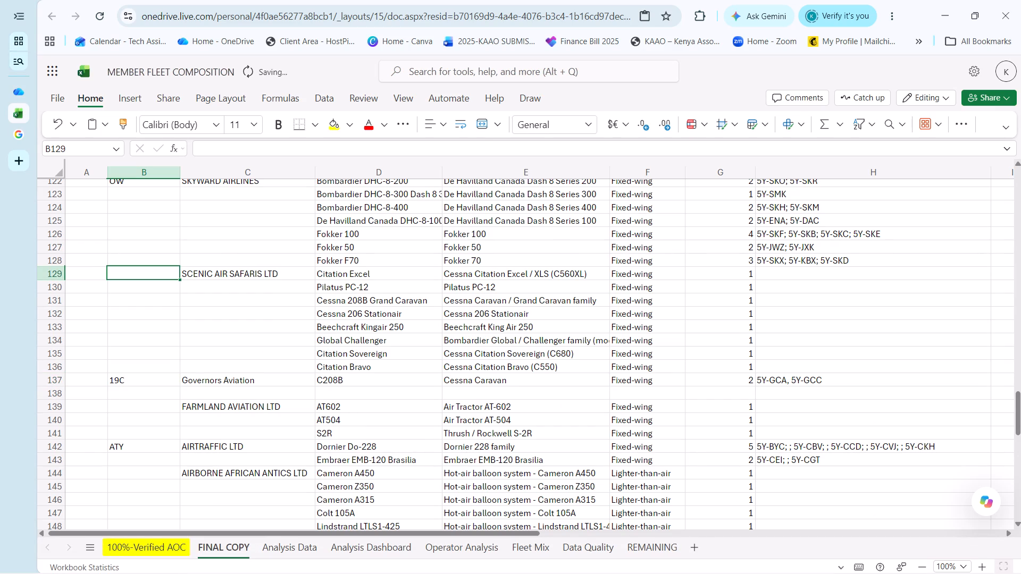
Search the web for "samaritan's purse kenya" and open the organisation's Kenya page from the results.
scroll(222, 314, up, 4)
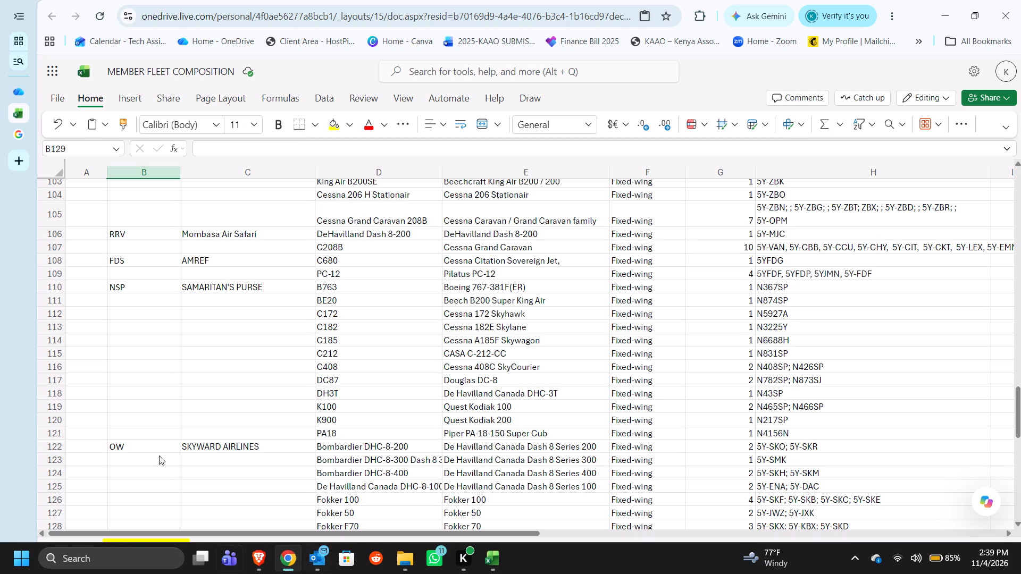
click(18, 134)
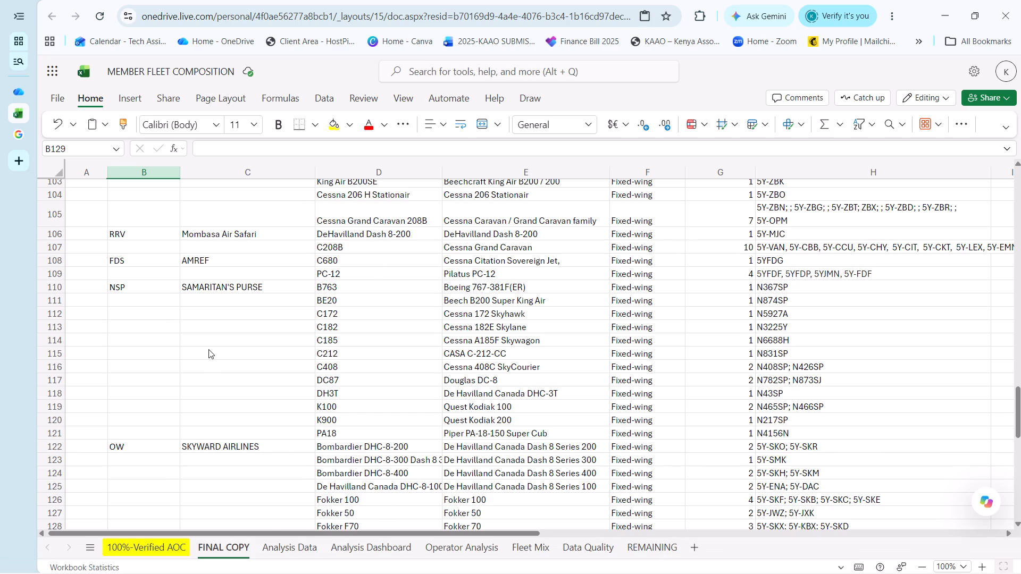
click(16, 138)
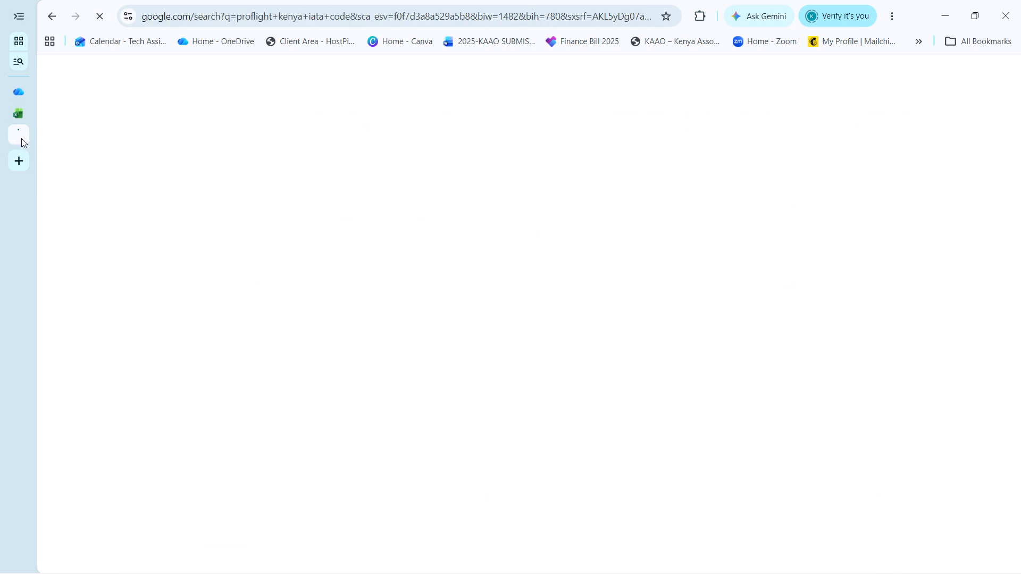
click(376, 13)
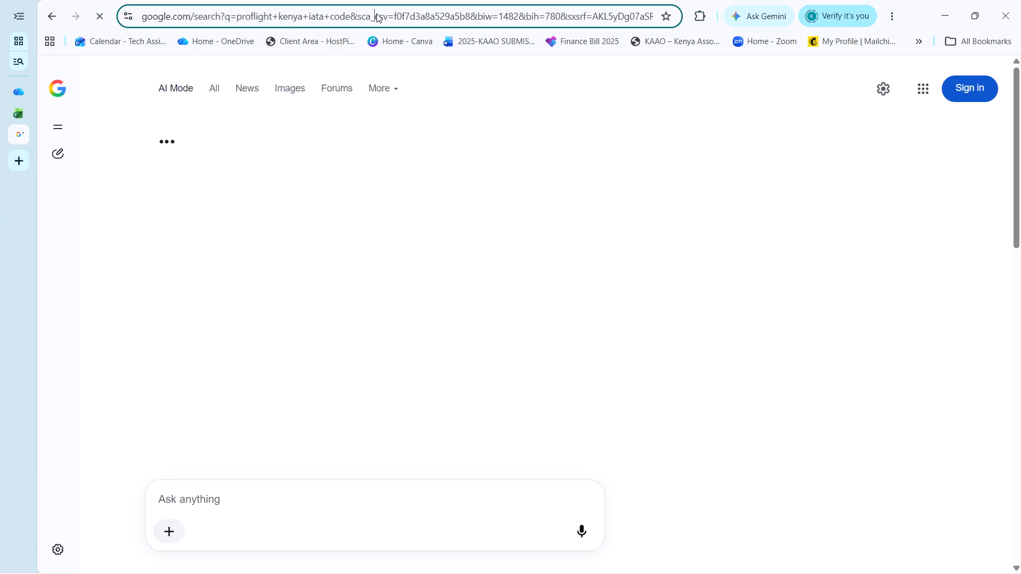
key(BackSpace)
text(SA)
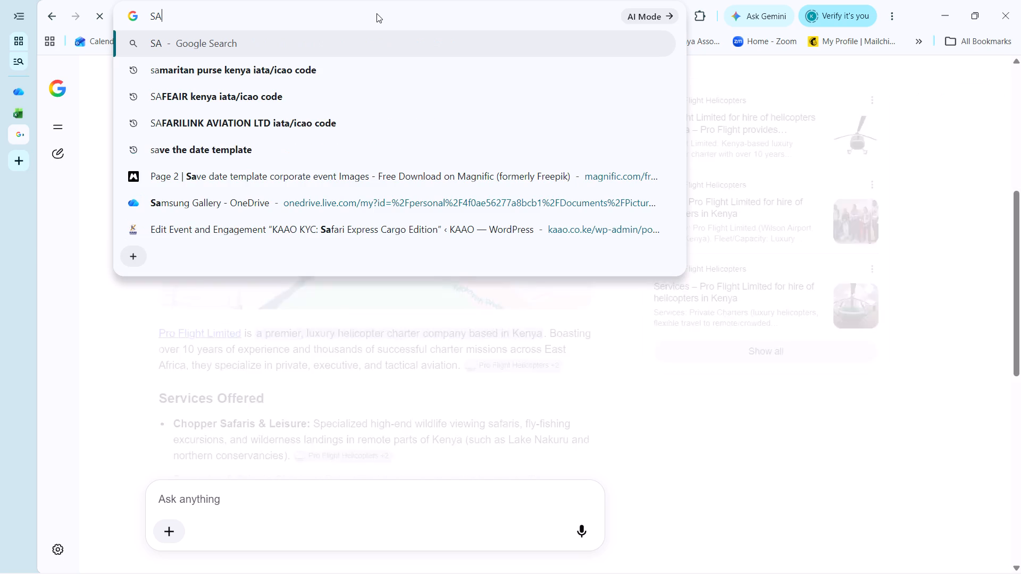
text(MARITA)
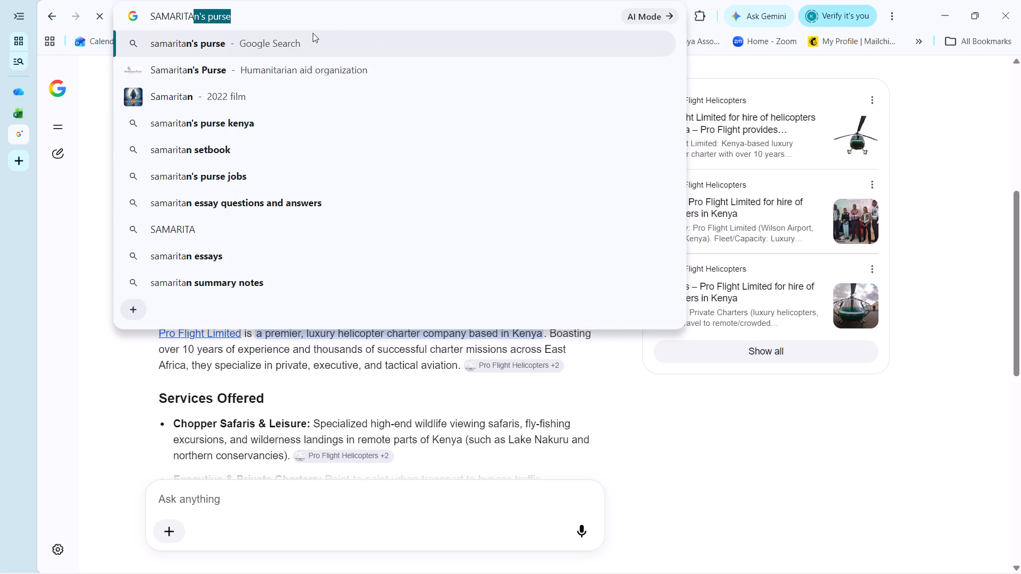
click(235, 124)
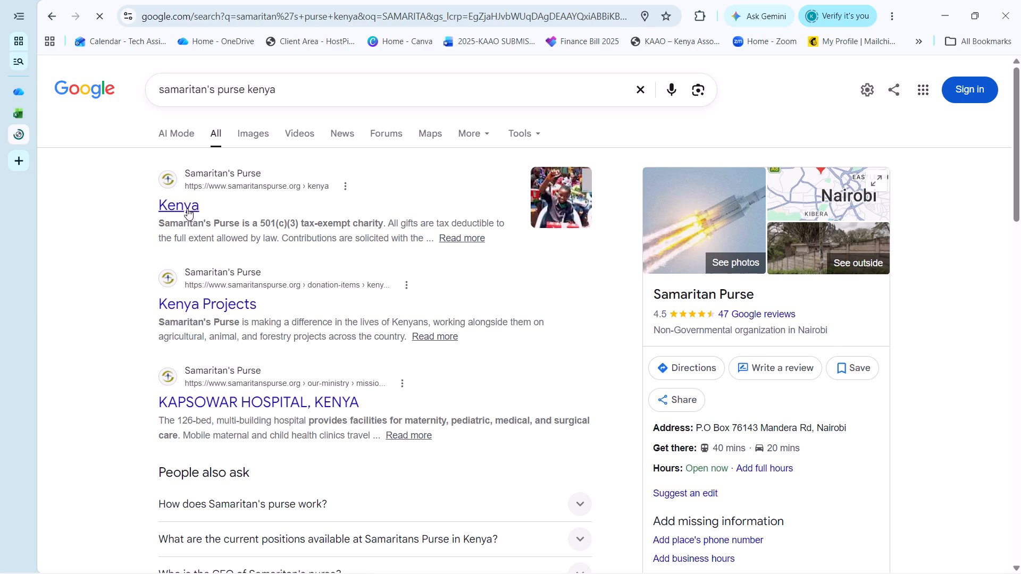
click(215, 180)
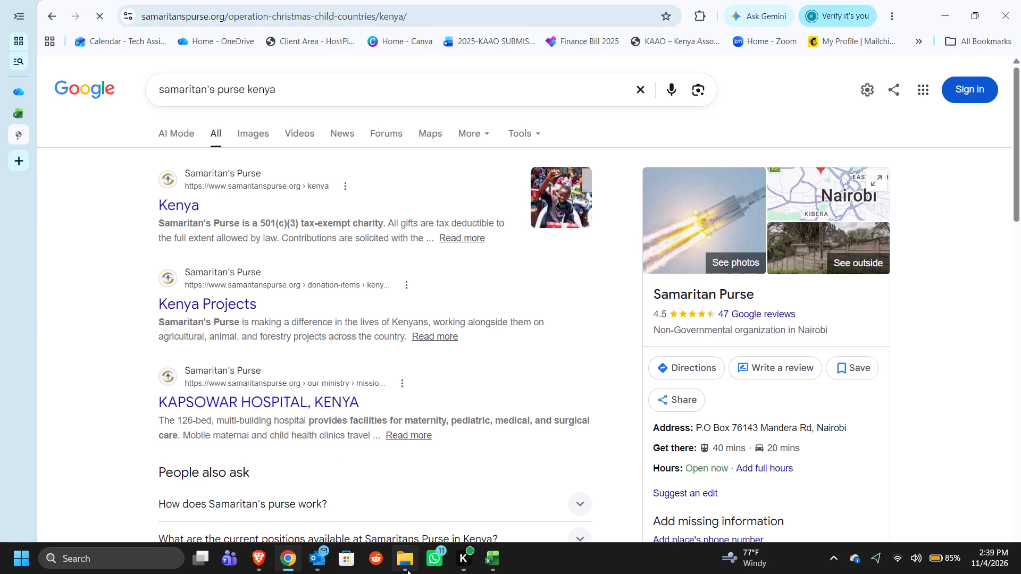
Open the KIA JAN - SEPT 2026 workbook from the KAAO DATA REQUEST folder and view its Raw data sheet.
click(407, 570)
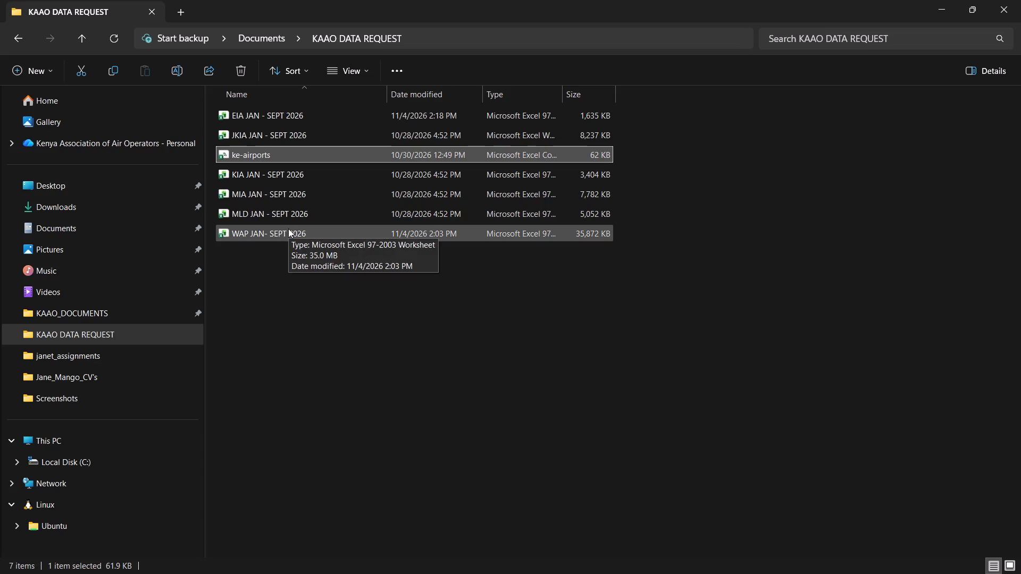
double_click(280, 175)
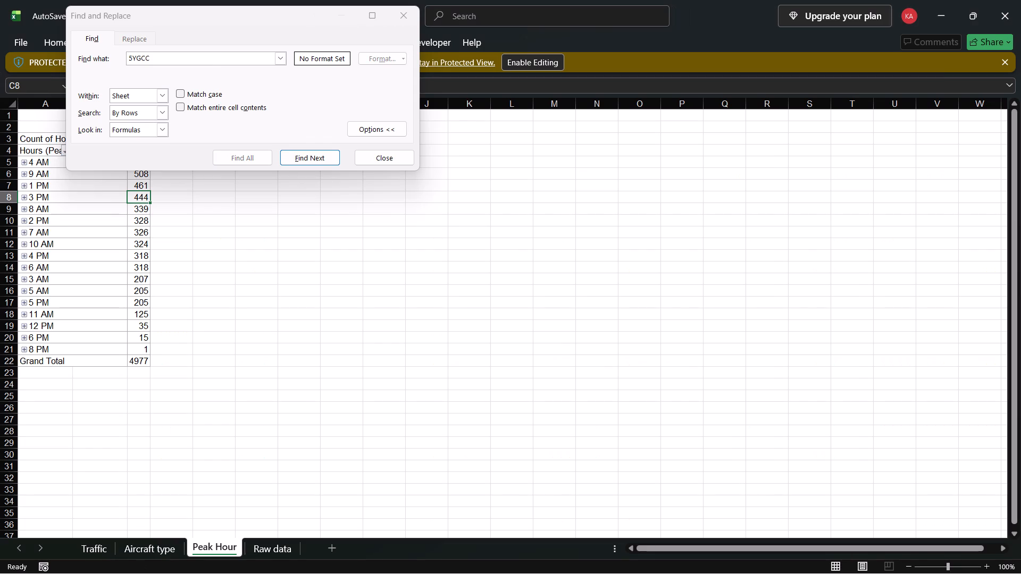
click(275, 551)
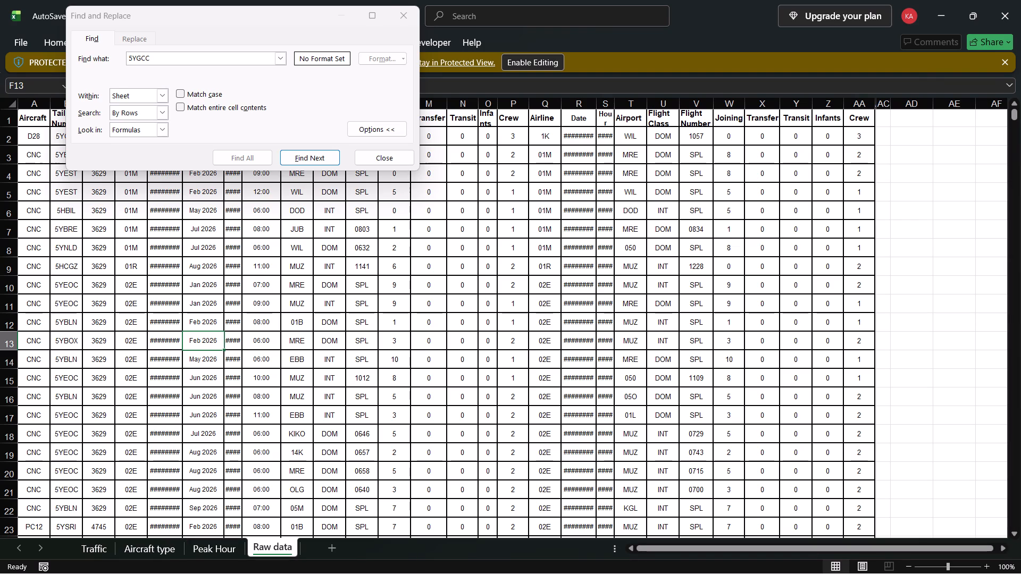
click(133, 420)
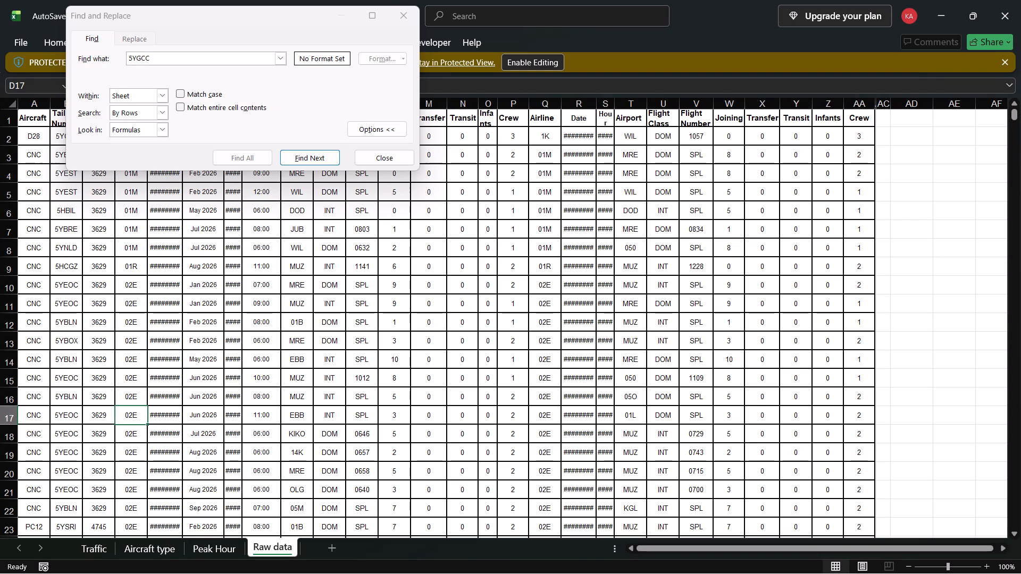
scroll(529, 306, up, 3)
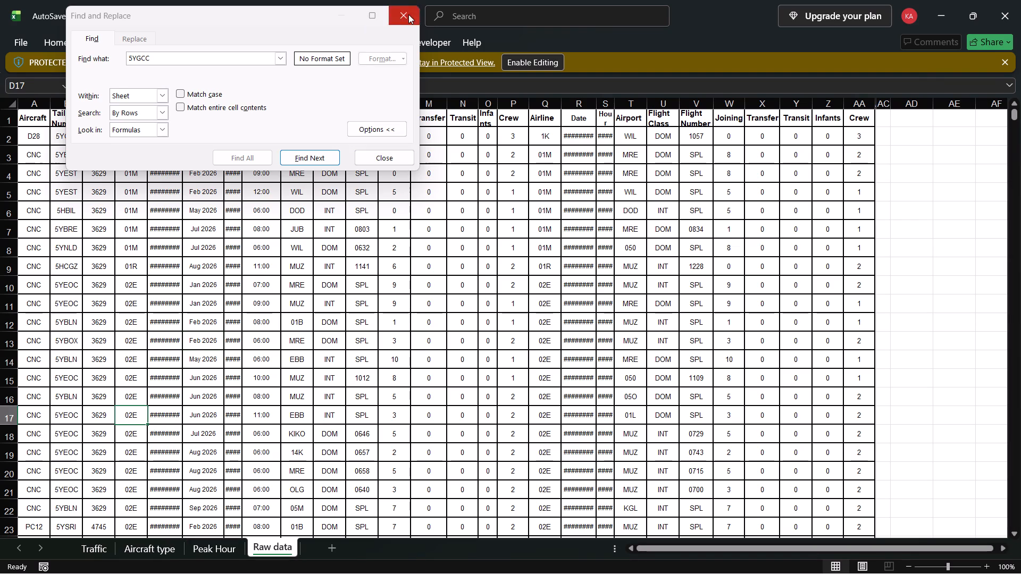
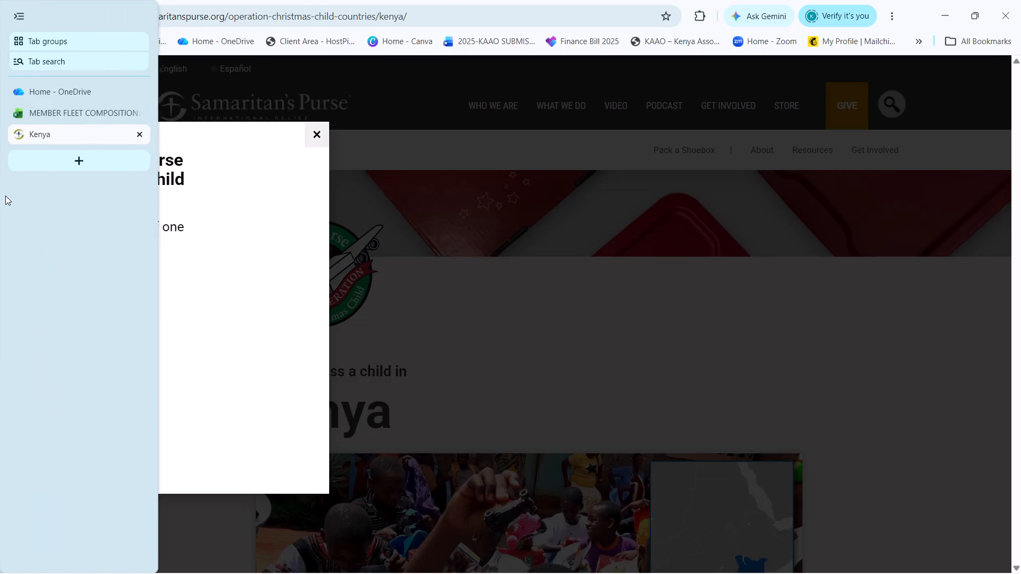
Search the web for "WENT MIA" in a new browser tab.
click(80, 157)
text(WENT MIA)
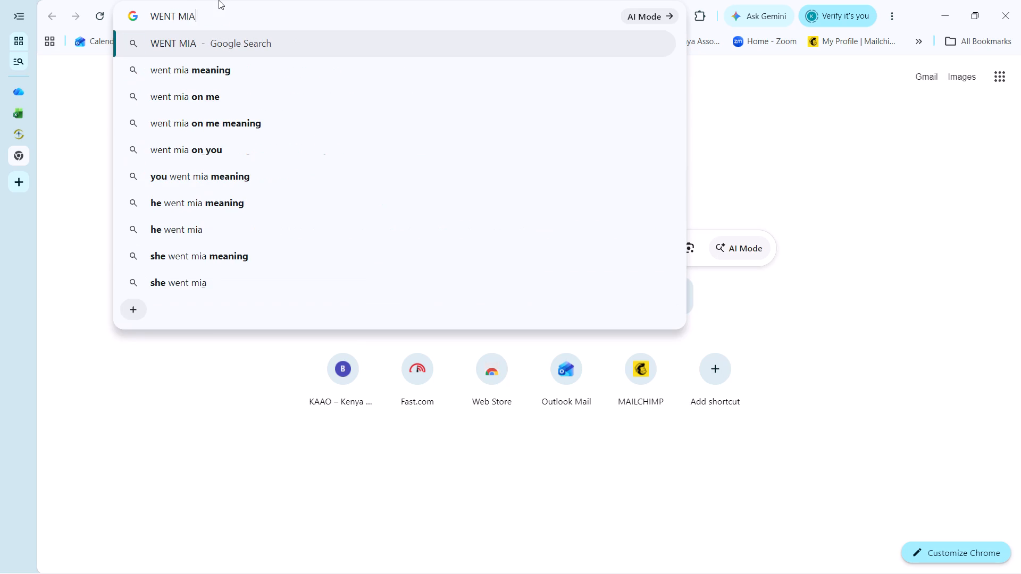
key(Return)
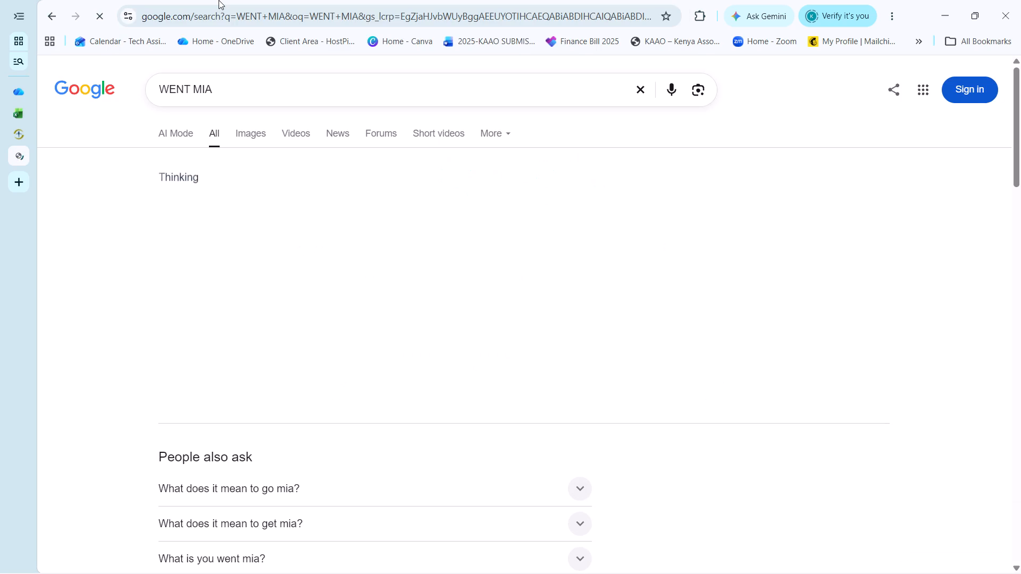